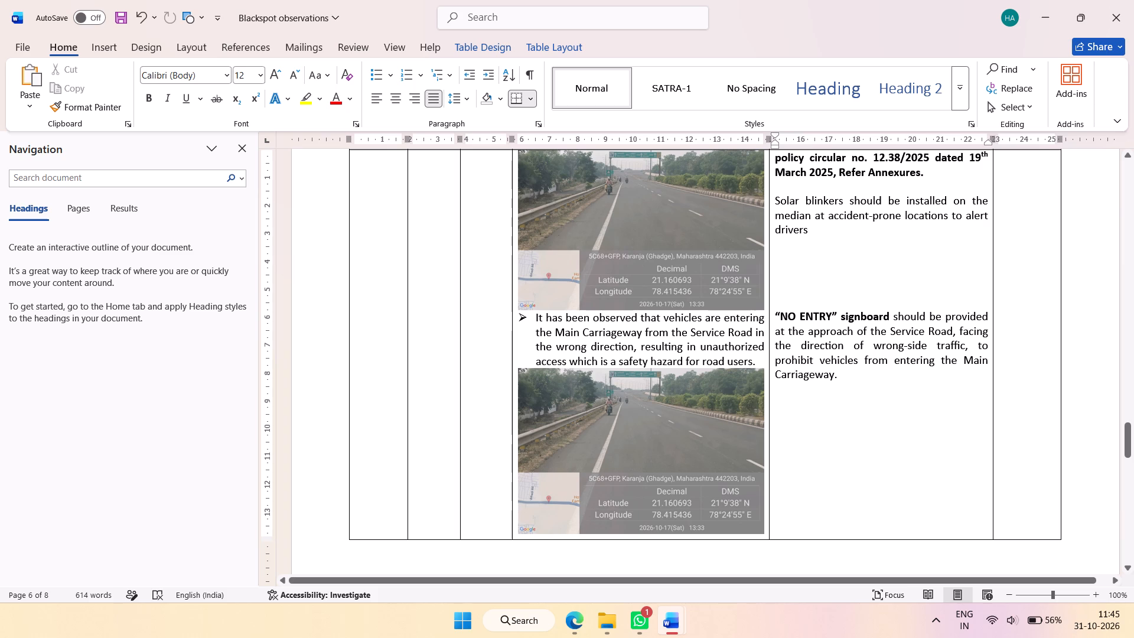
Search the Blackspot observations document for "road stud".
{"action": "scroll", "coordinate": [818, 389], "scroll_direction": "down", "scroll_amount": 4}
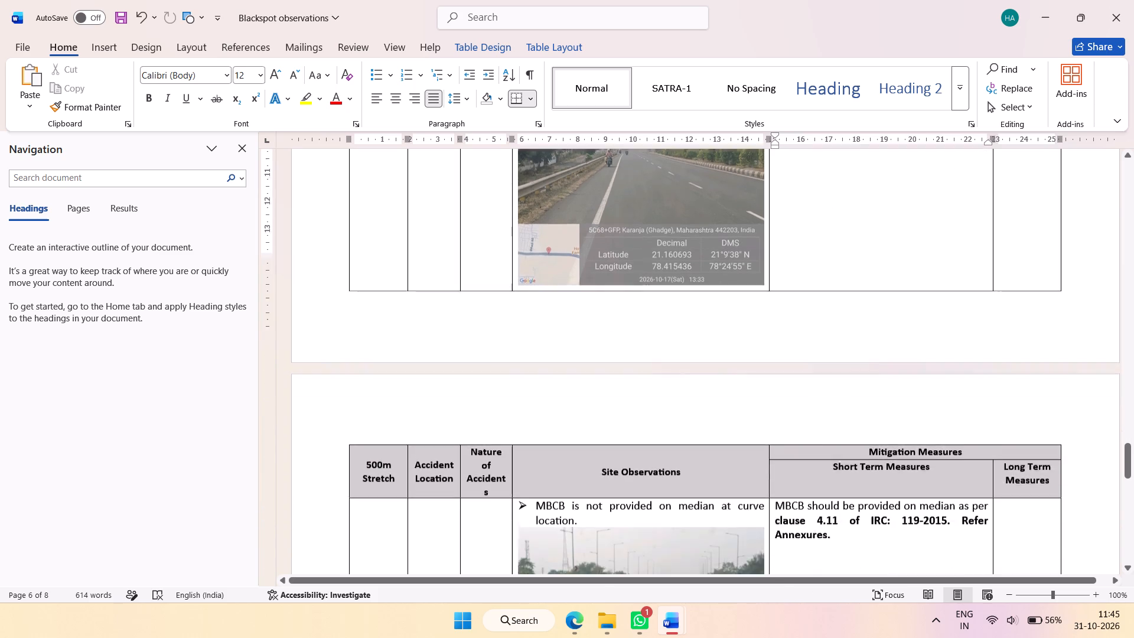
{"action": "scroll", "coordinate": [818, 388], "scroll_direction": "down", "scroll_amount": 2}
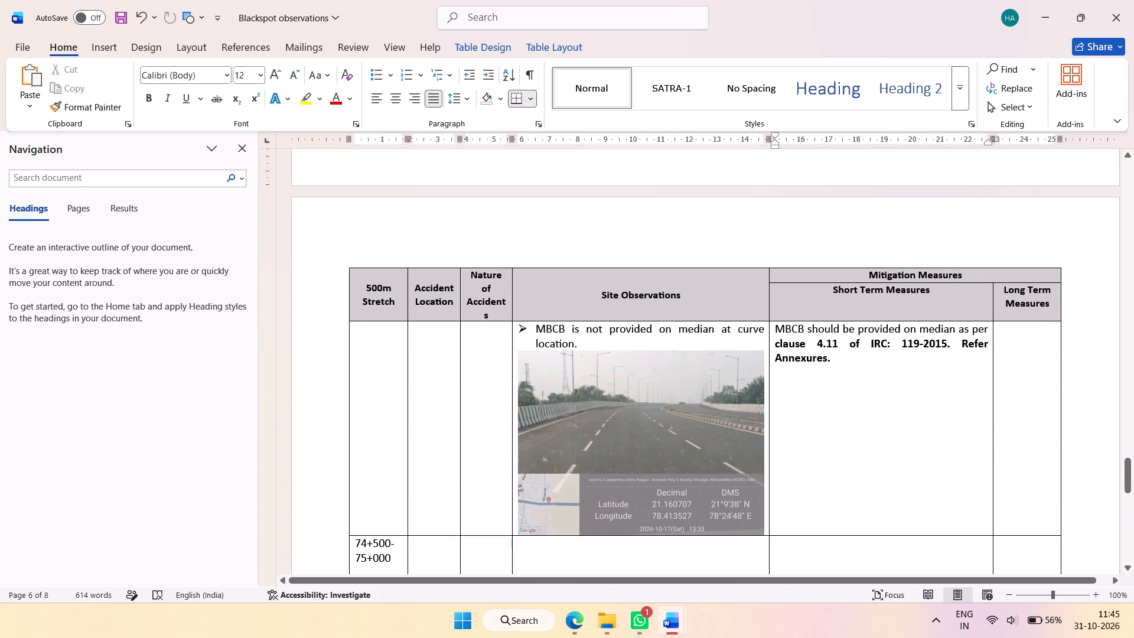
{"action": "scroll", "coordinate": [821, 388], "scroll_direction": "up", "scroll_amount": 6}
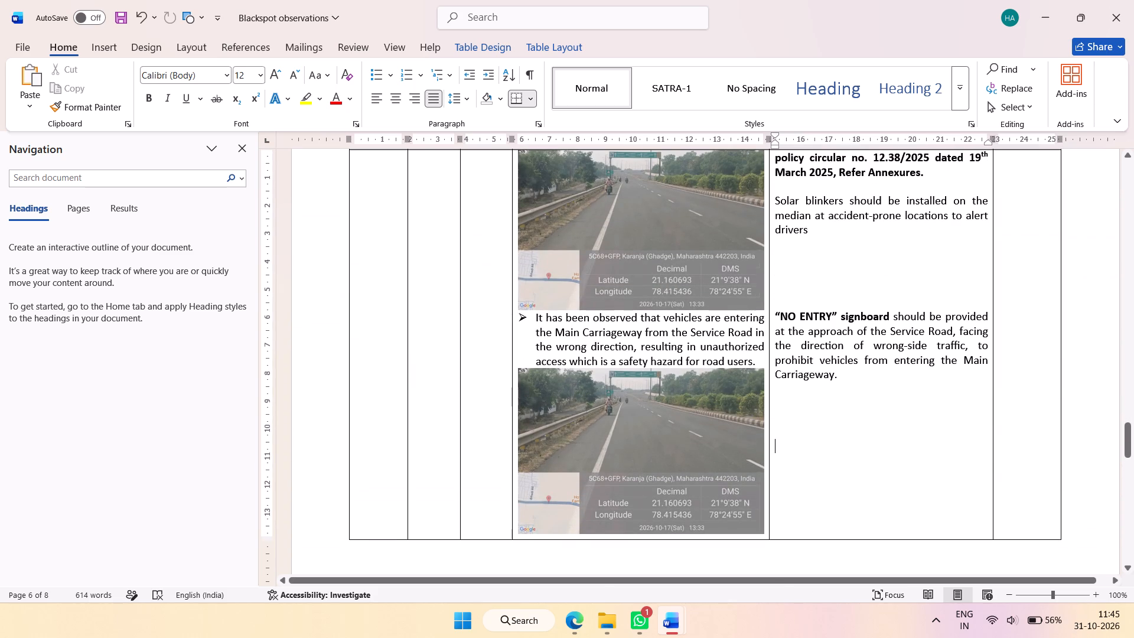
{"action": "scroll", "coordinate": [585, 434], "scroll_direction": "up", "scroll_amount": 2}
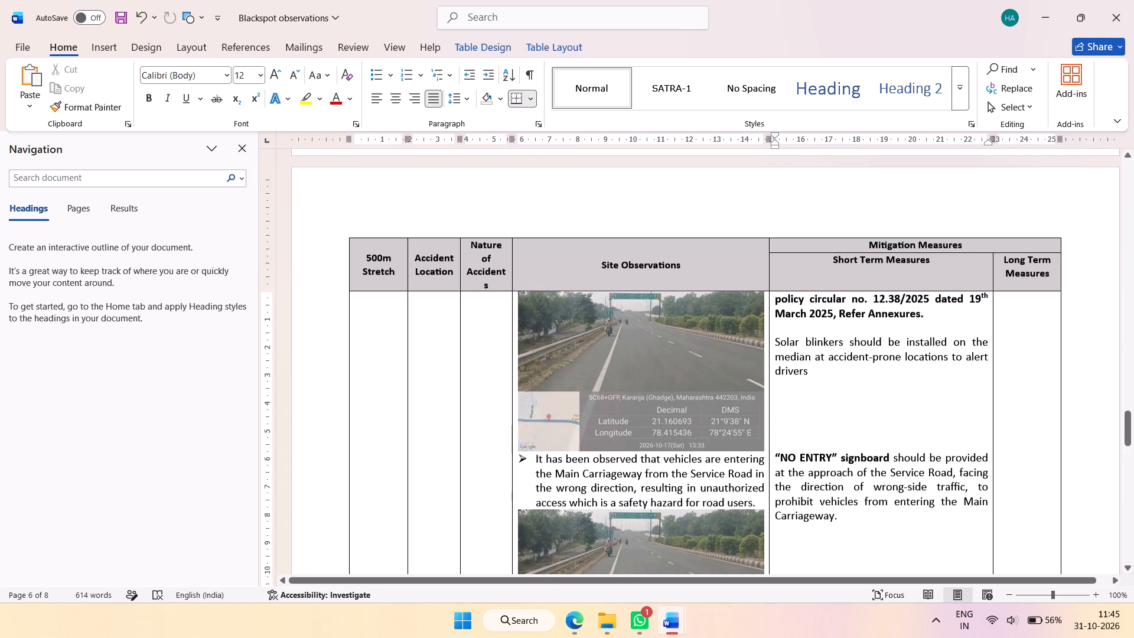
{"action": "left_click", "coordinate": [672, 629]}
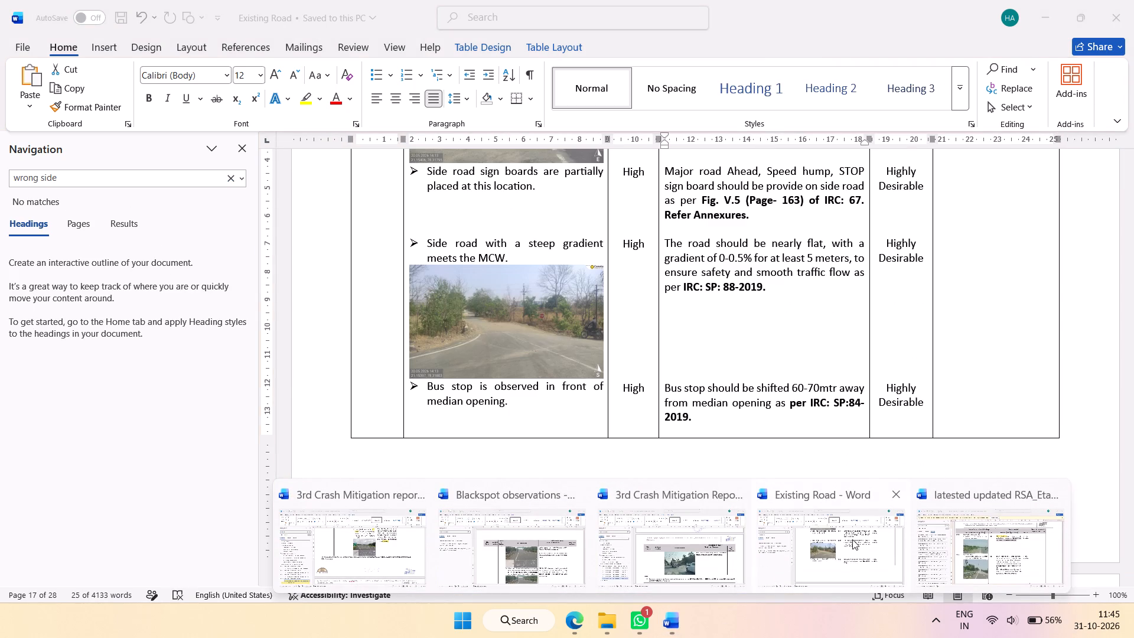
{"action": "left_click", "coordinate": [518, 547]}
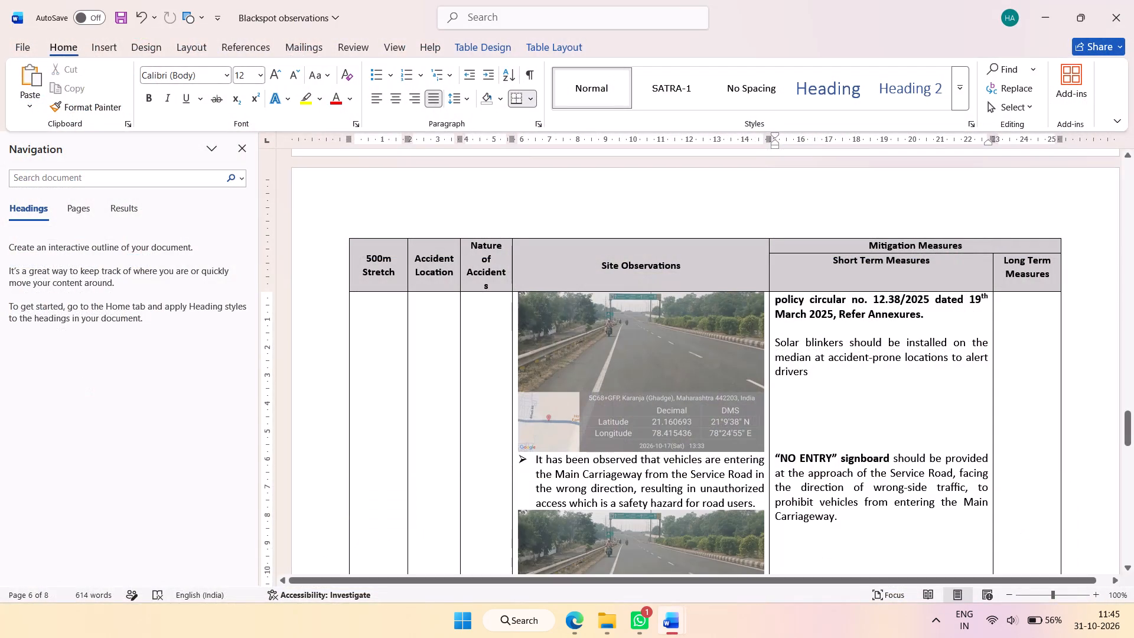
{"action": "left_click", "coordinate": [143, 175]}
{"action": "type", "text": "road stud"}
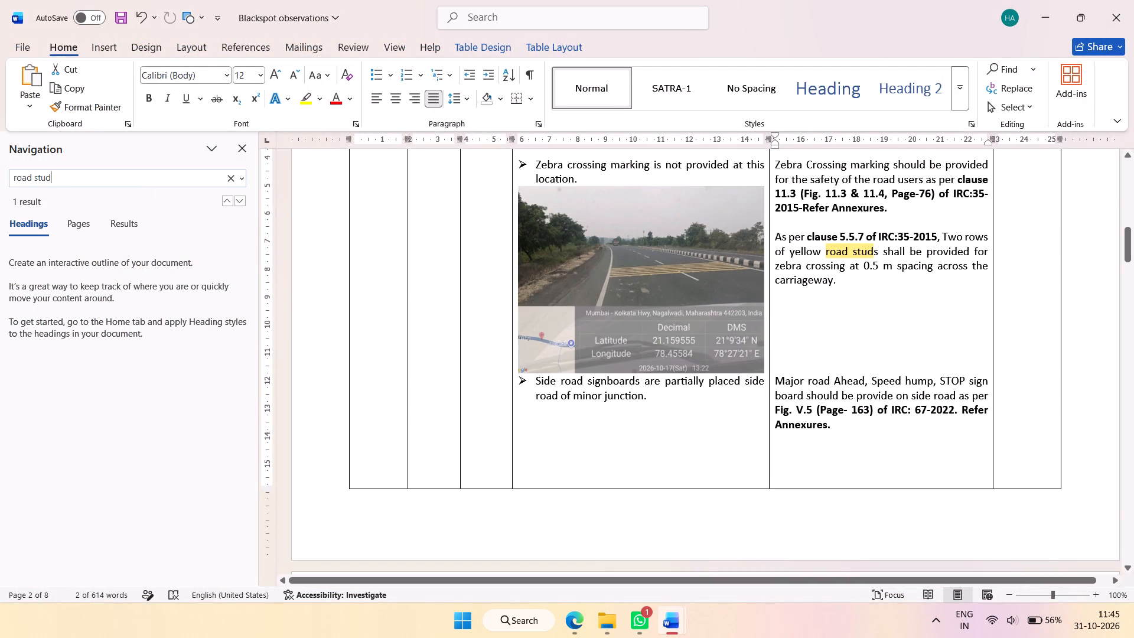
Switch to the 3rd Crash Mitigation report for Kondhali To Talegoan and search it for "road stud".
{"action": "left_click", "coordinate": [657, 632]}
{"action": "left_click", "coordinate": [382, 558]}
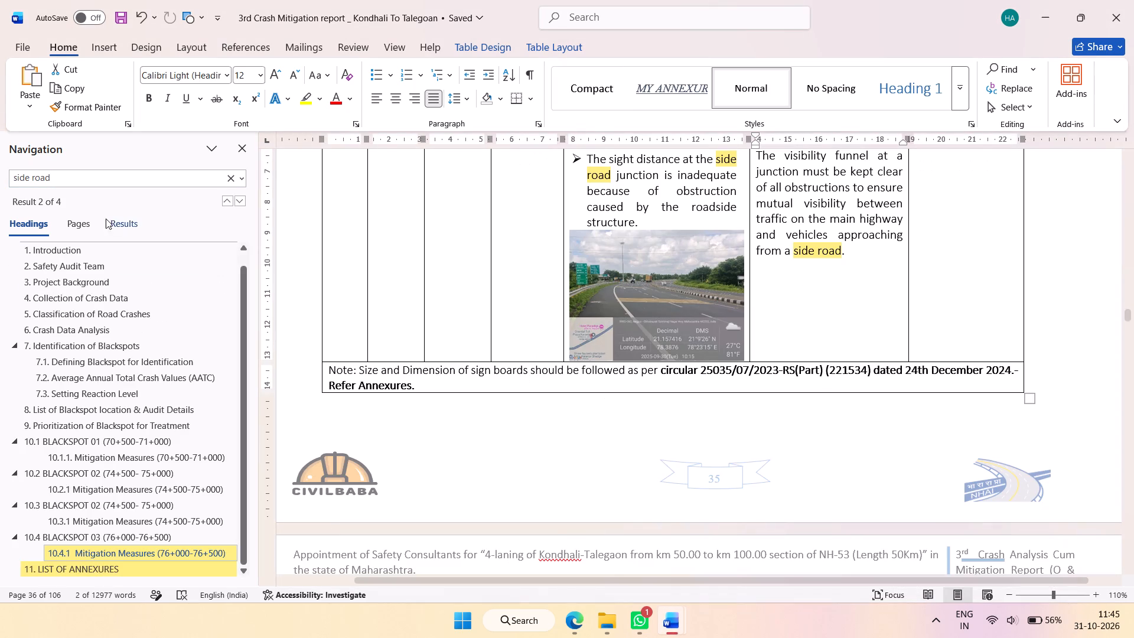
{"action": "left_click", "coordinate": [125, 181]}
{"action": "type", "text": "road stud"}
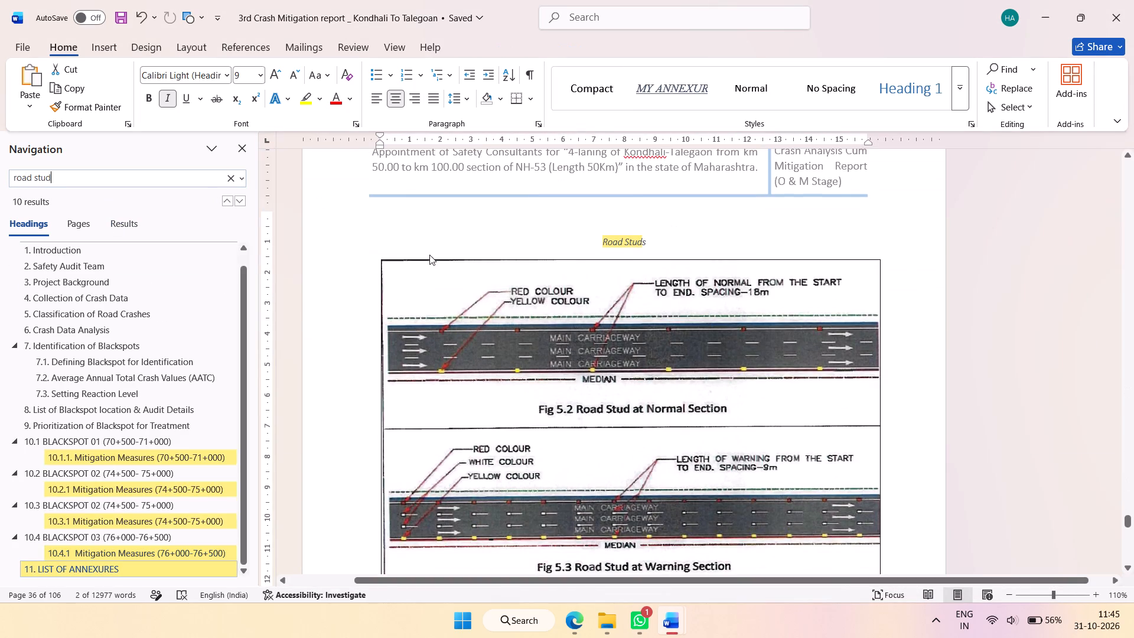
Examine the road stud matches one by one, starting from section 10.1.1 Mitigation Measures (70+500-71+000), for observation and mitigation wording.
{"action": "left_click", "coordinate": [118, 453]}
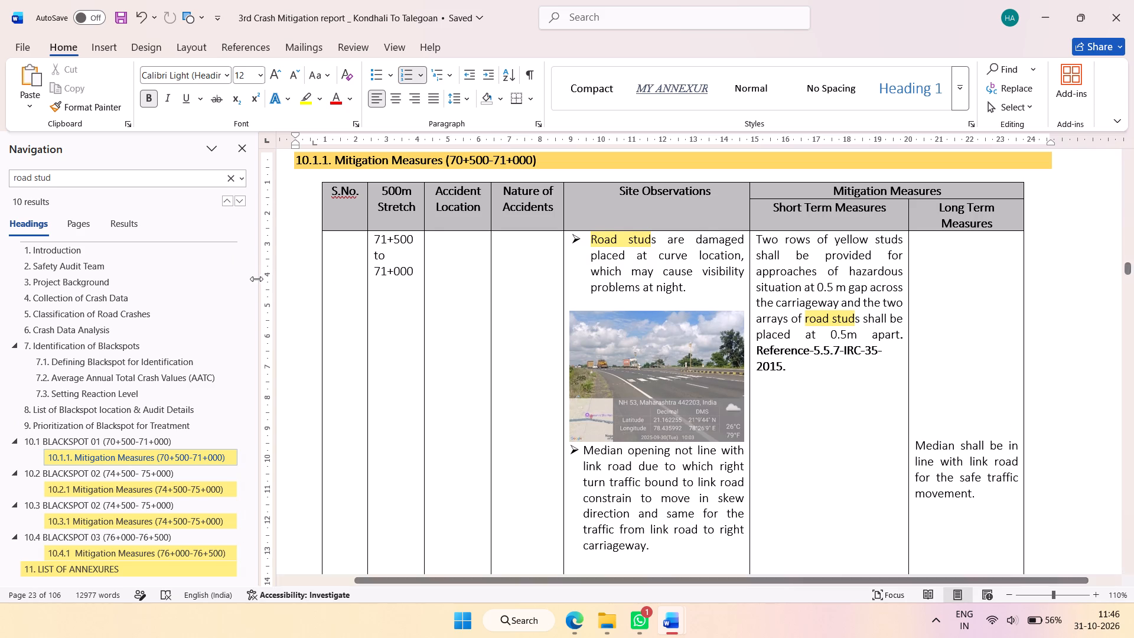
{"action": "left_click", "coordinate": [240, 196]}
{"action": "left_click", "coordinate": [236, 200]}
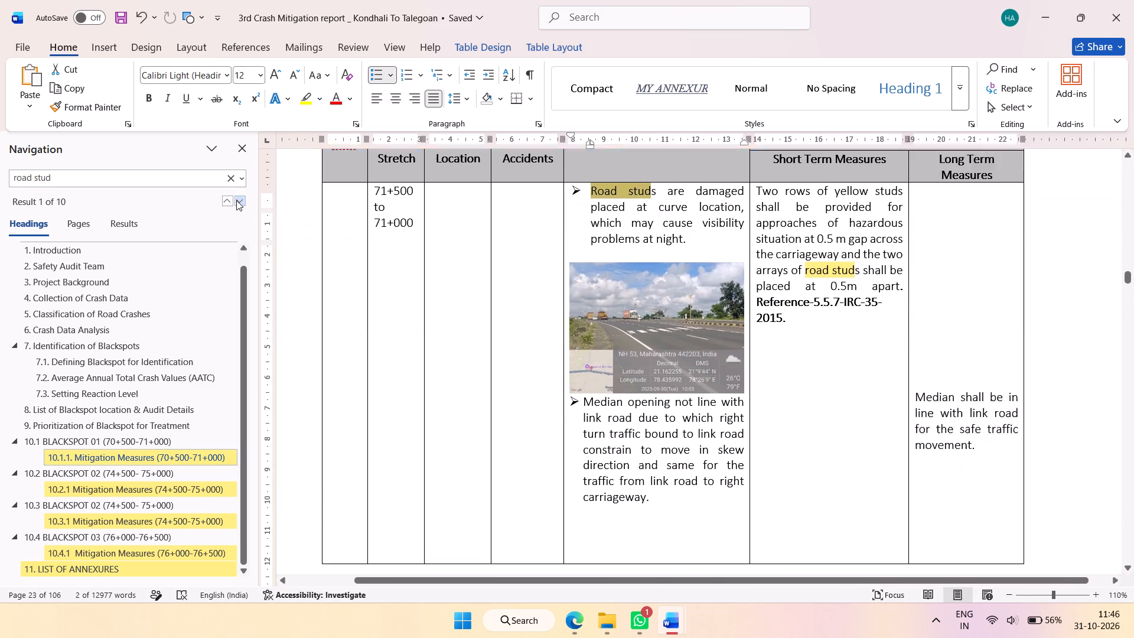
{"action": "double_click", "coordinate": [244, 200]}
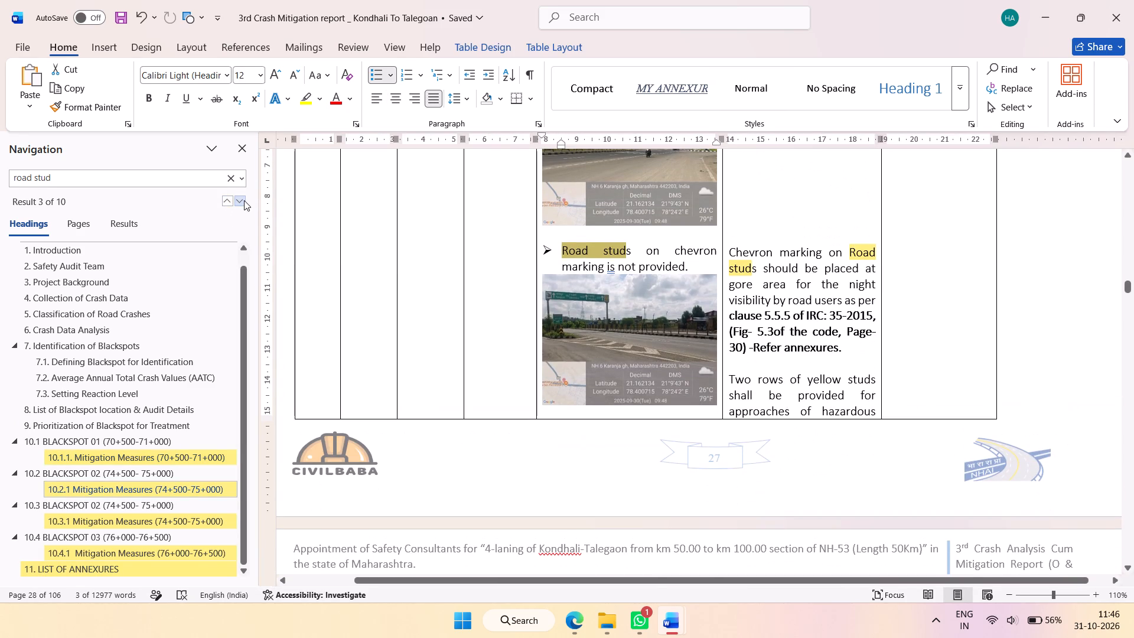
{"action": "double_click", "coordinate": [244, 200]}
{"action": "left_click", "coordinate": [244, 200]}
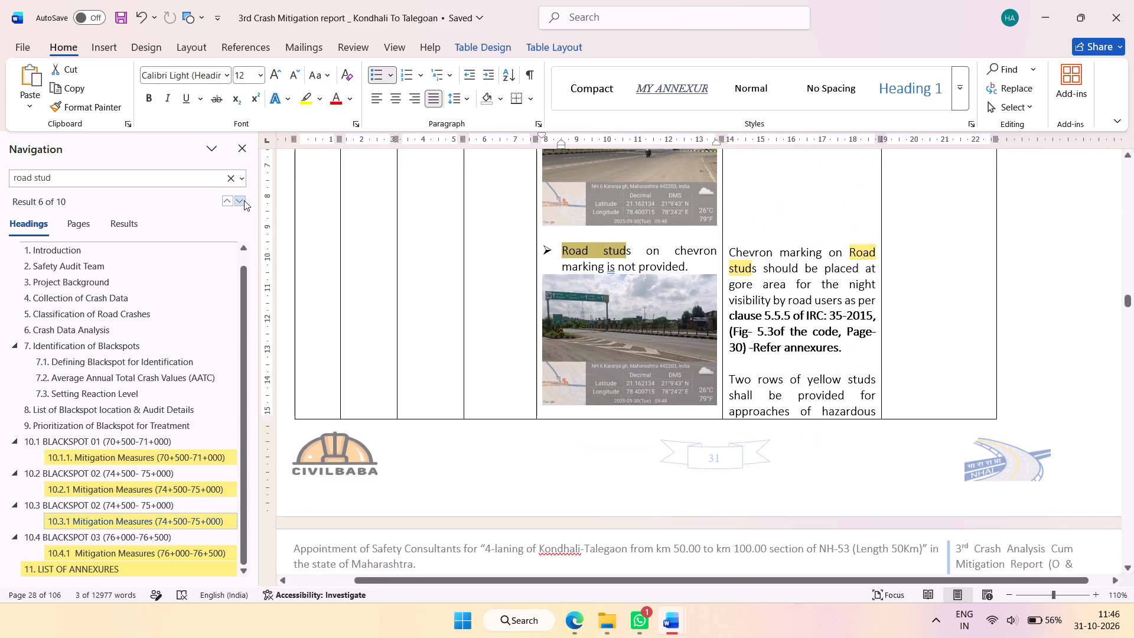
{"action": "double_click", "coordinate": [244, 200]}
{"action": "left_click", "coordinate": [244, 200]}
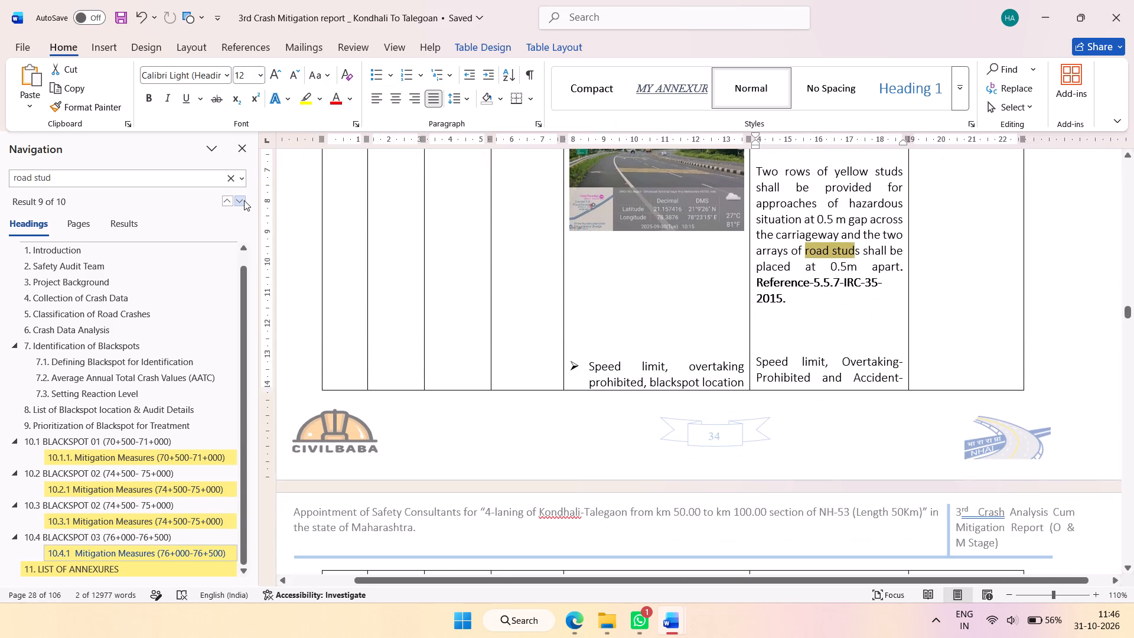
{"action": "left_click", "coordinate": [244, 200]}
{"action": "left_click", "coordinate": [244, 200]}
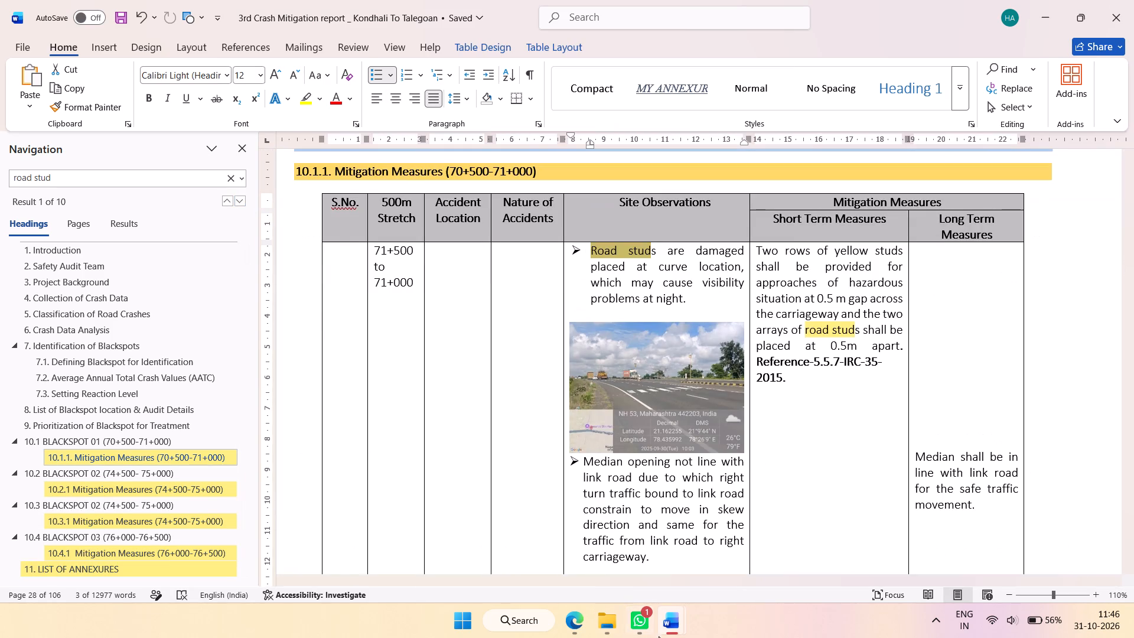
Switch to another of the open Word documents.
{"action": "left_click", "coordinate": [676, 628]}
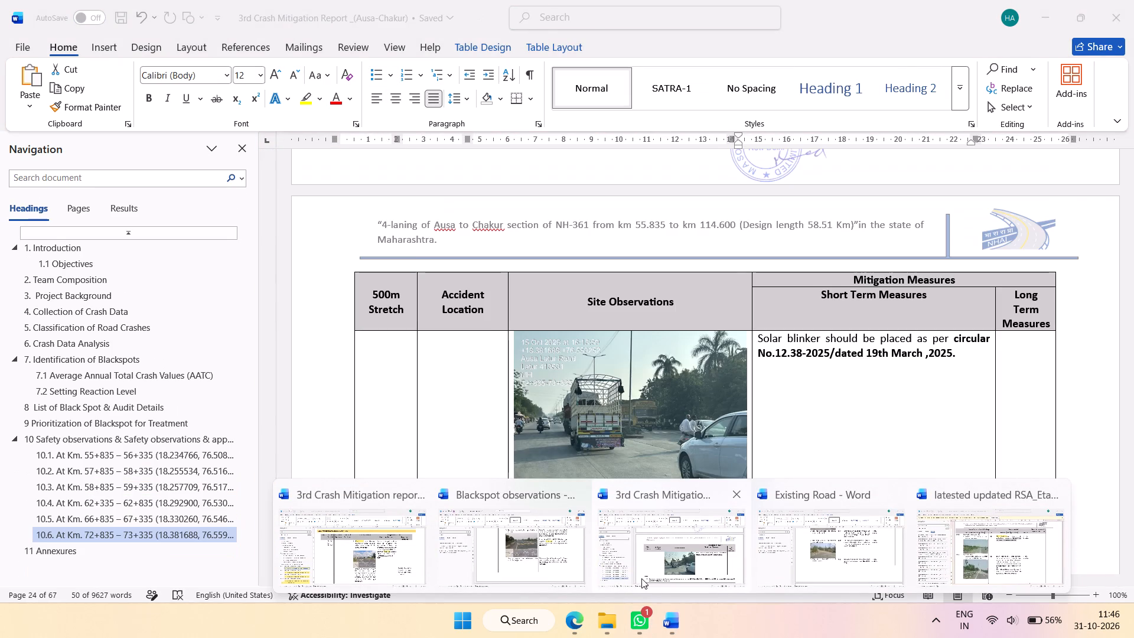
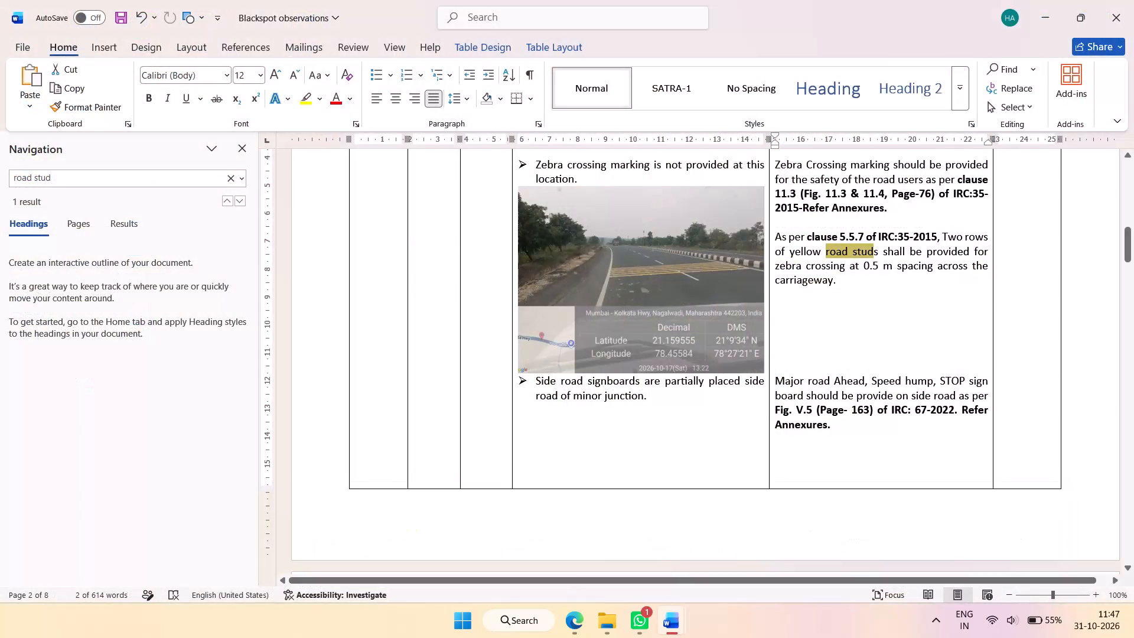
Switch to the RSA_Etawah to Kanpur road safety audit report and search it for "road stud".
{"action": "left_click", "coordinate": [671, 621]}
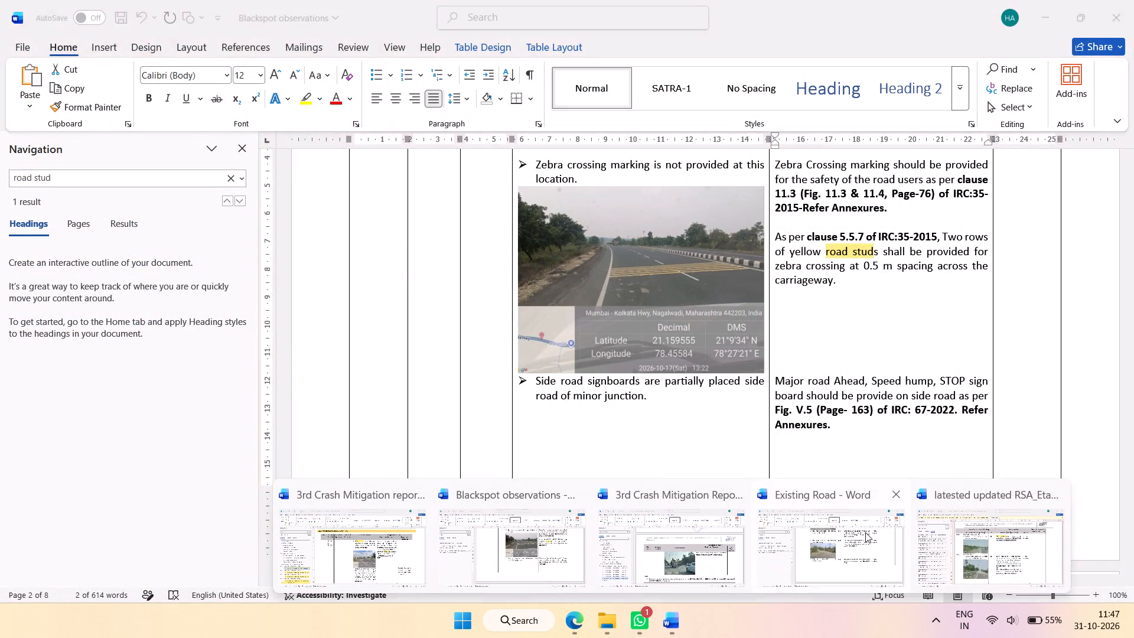
{"action": "left_click", "coordinate": [939, 537]}
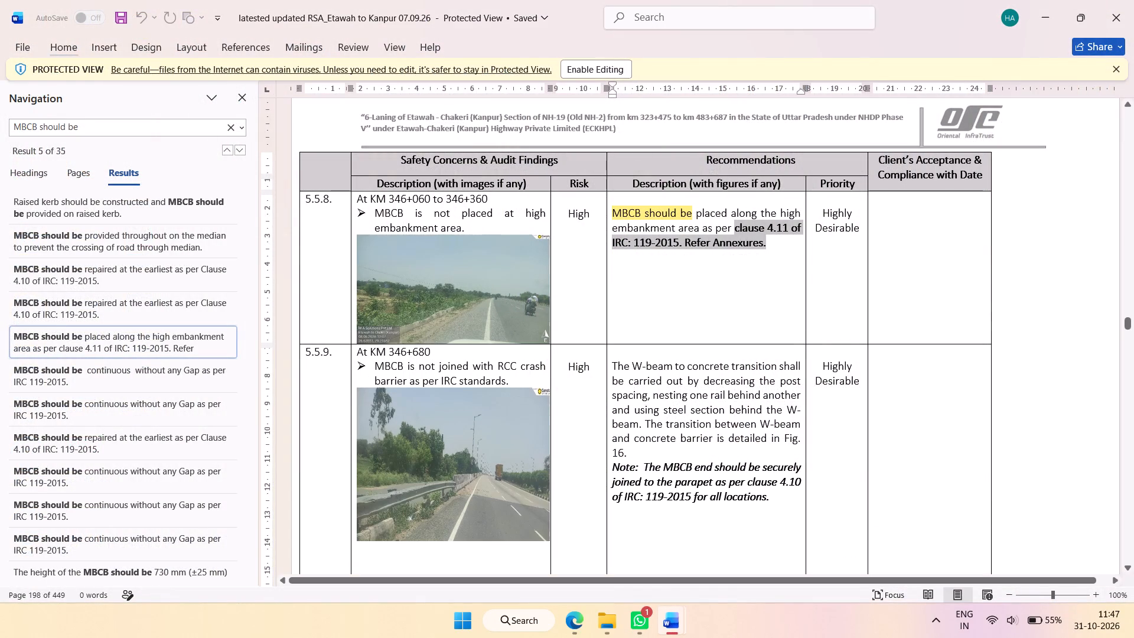
{"action": "left_click", "coordinate": [24, 119]}
{"action": "left_click", "coordinate": [24, 119]}
{"action": "left_click", "coordinate": [28, 124]}
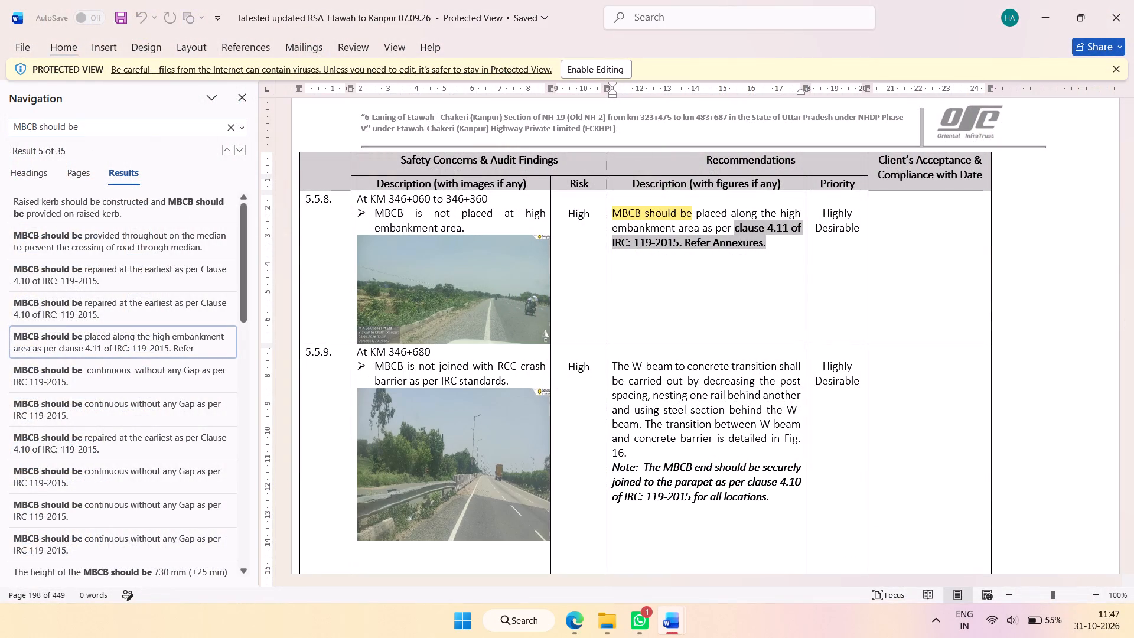
{"action": "type", "text": "road stud"}
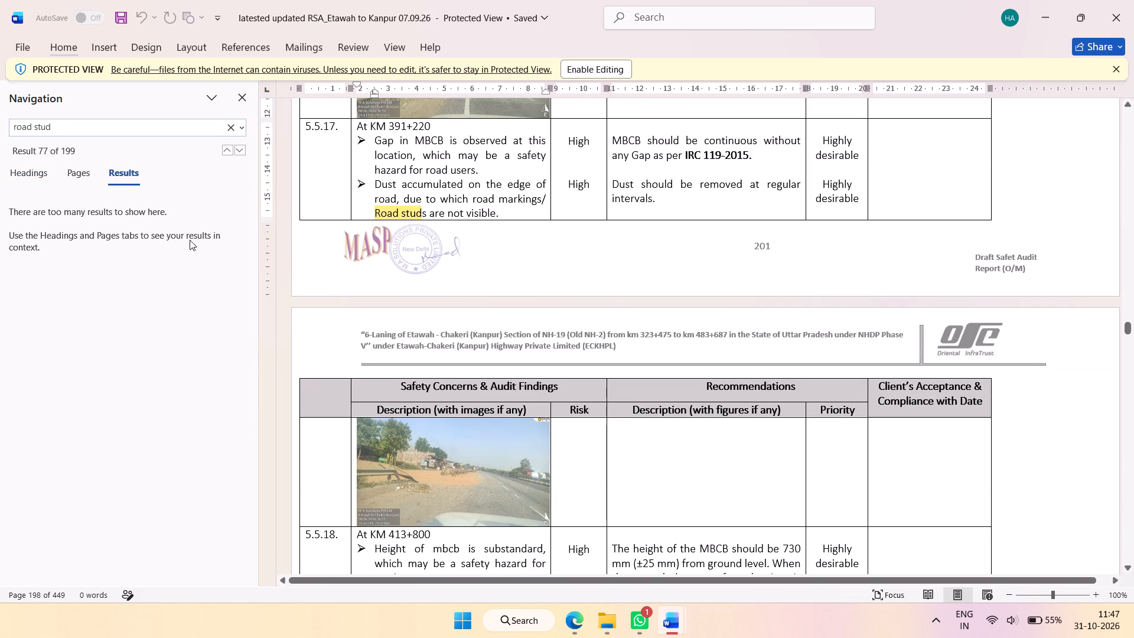
Go through the road stud matches to item 5.7.10 (KM 340+760) and copy its recommendation citing clause 9.5 of IRC: SP: 87-2019.
{"action": "left_click", "coordinate": [243, 150]}
{"action": "left_click", "coordinate": [243, 150]}
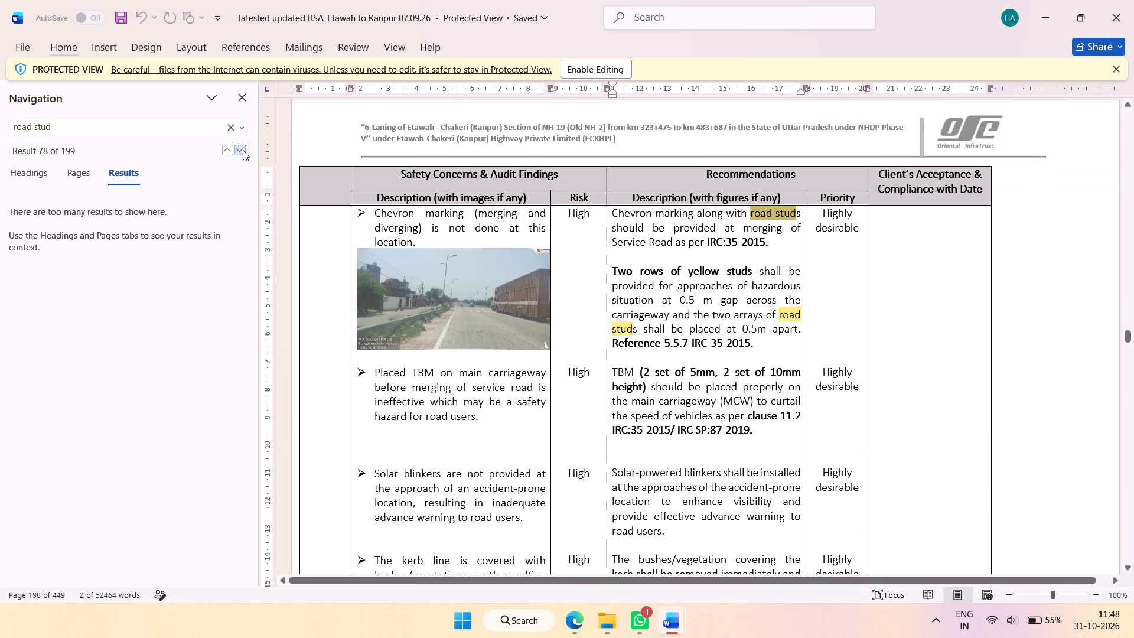
{"action": "left_click", "coordinate": [243, 150]}
{"action": "left_click", "coordinate": [243, 150]}
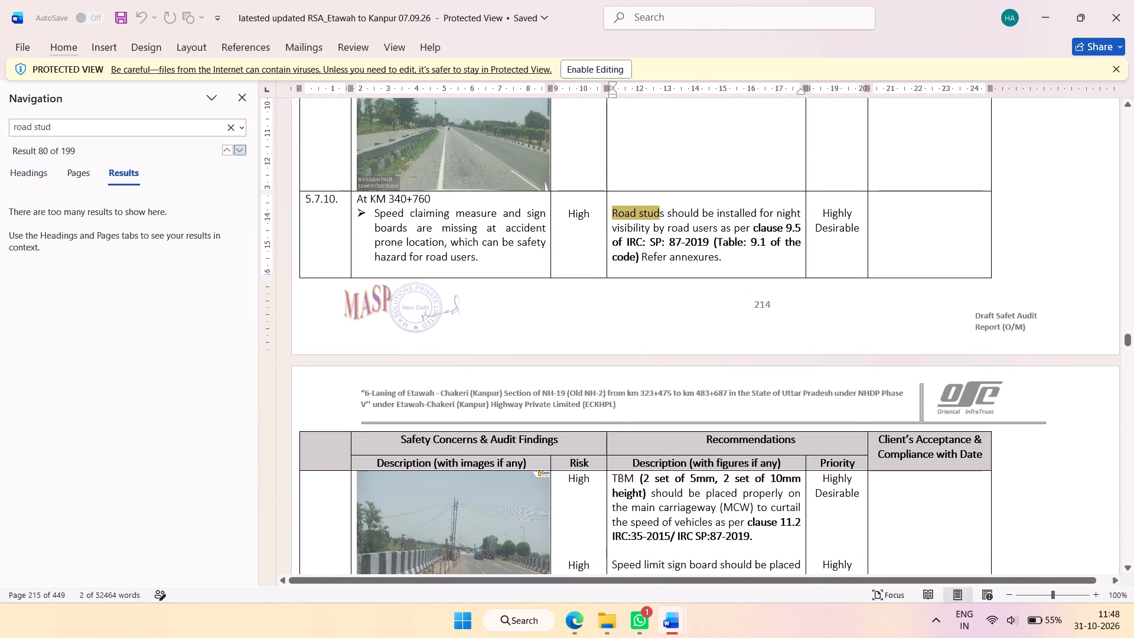
{"action": "left_click_drag", "start_coordinate": [738, 262], "coordinate": [620, 219]}
{"action": "key", "text": "ctrl+c"}
{"action": "key", "text": "ctrl+c"}
{"action": "key", "text": "ctrl+c"}
Return to the Blackspot observations document and go to the table rows around the 74+500-75+000 stretch.
{"action": "key", "text": "alt+Tab"}
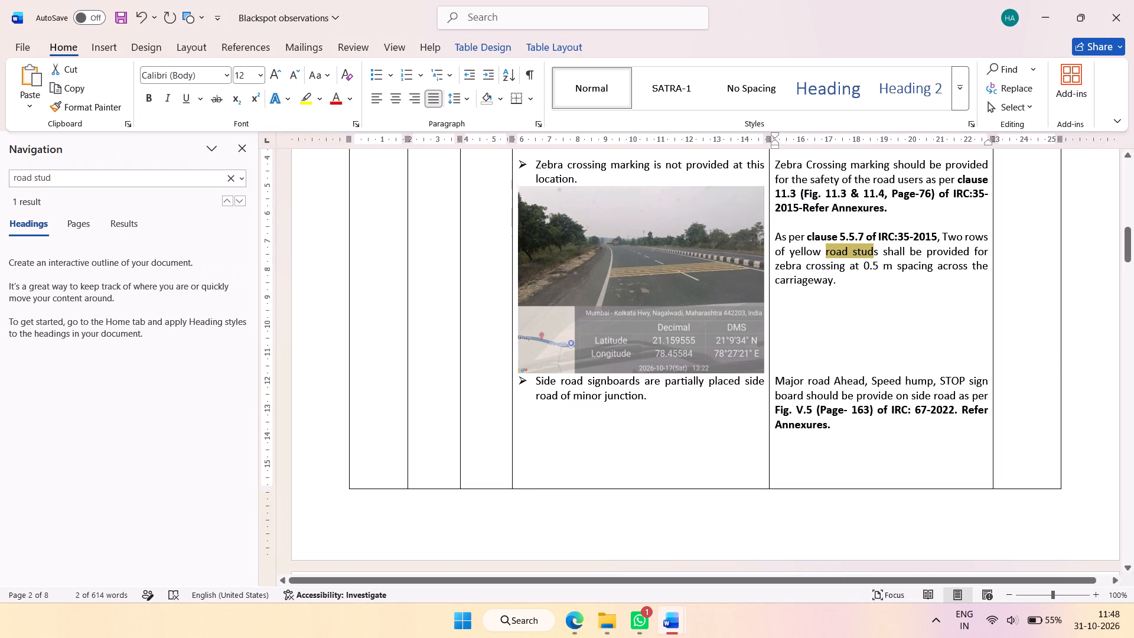
{"action": "scroll", "coordinate": [676, 367], "scroll_direction": "down", "scroll_amount": 17}
{"action": "scroll", "coordinate": [667, 359], "scroll_direction": "up", "scroll_amount": 2}
{"action": "scroll", "coordinate": [667, 359], "scroll_direction": "down", "scroll_amount": 6}
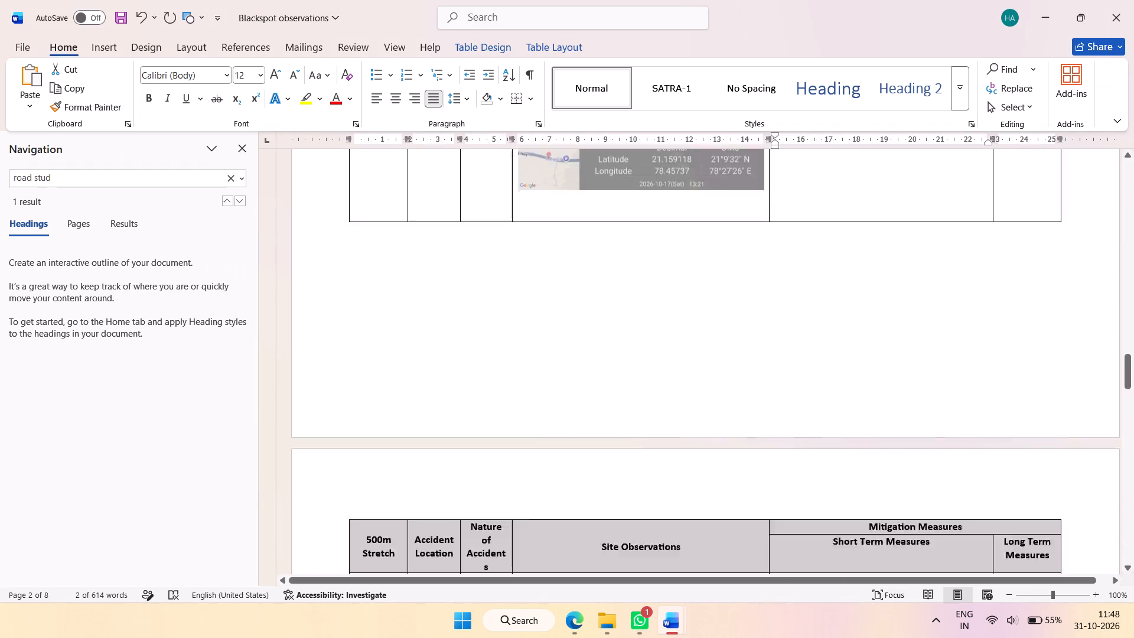
{"action": "scroll", "coordinate": [650, 369], "scroll_direction": "down", "scroll_amount": 19}
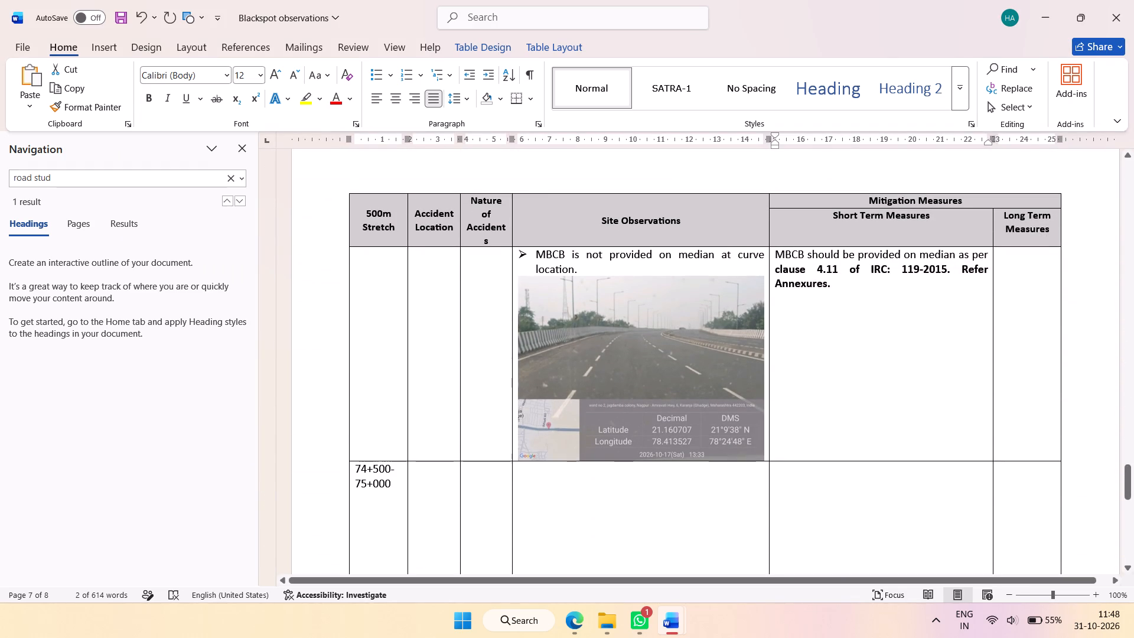
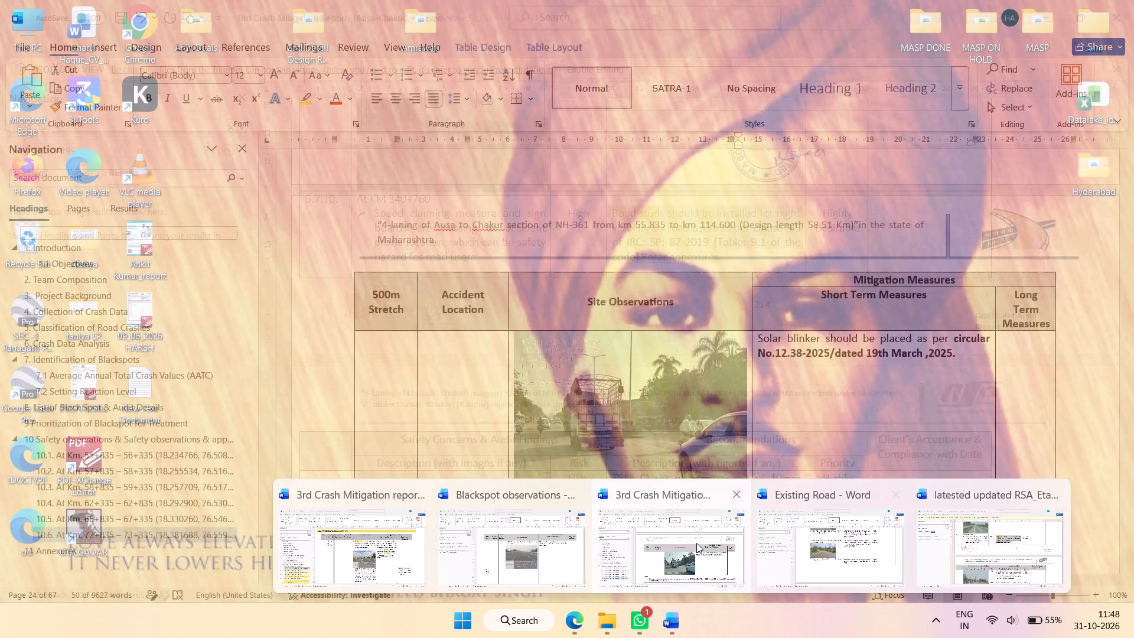
Switch to the Blackspot observations document and review the observations and mitigation measures in the rows before the 74+500-75+000 stretch.
{"action": "left_click", "coordinate": [525, 555]}
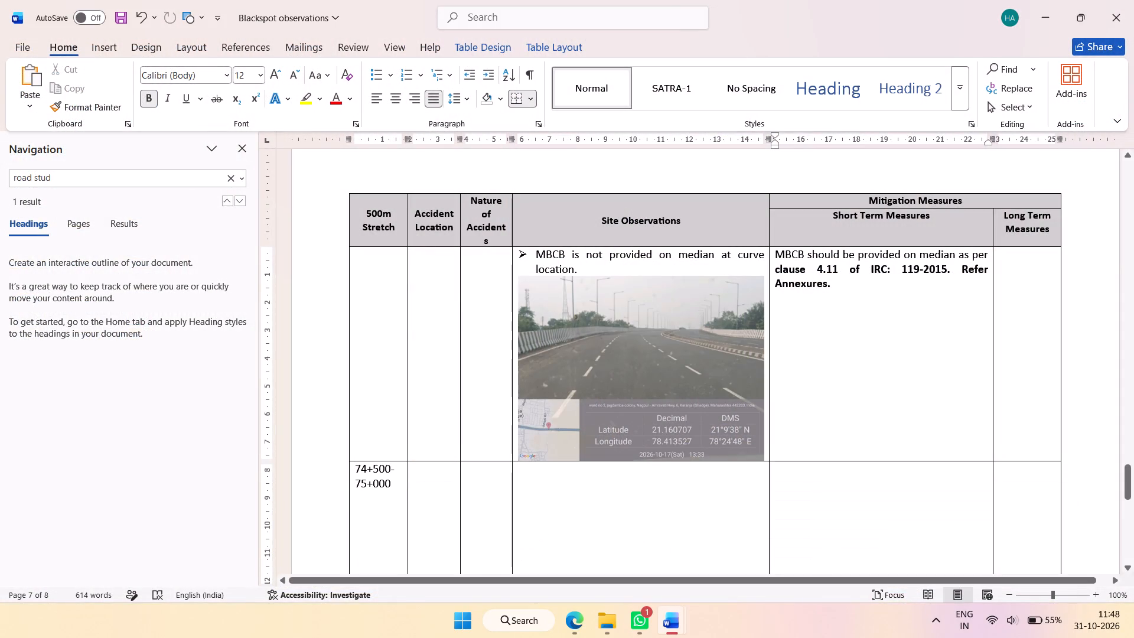
{"action": "left_click", "coordinate": [831, 354]}
{"action": "scroll", "coordinate": [831, 354], "scroll_direction": "up", "scroll_amount": 3}
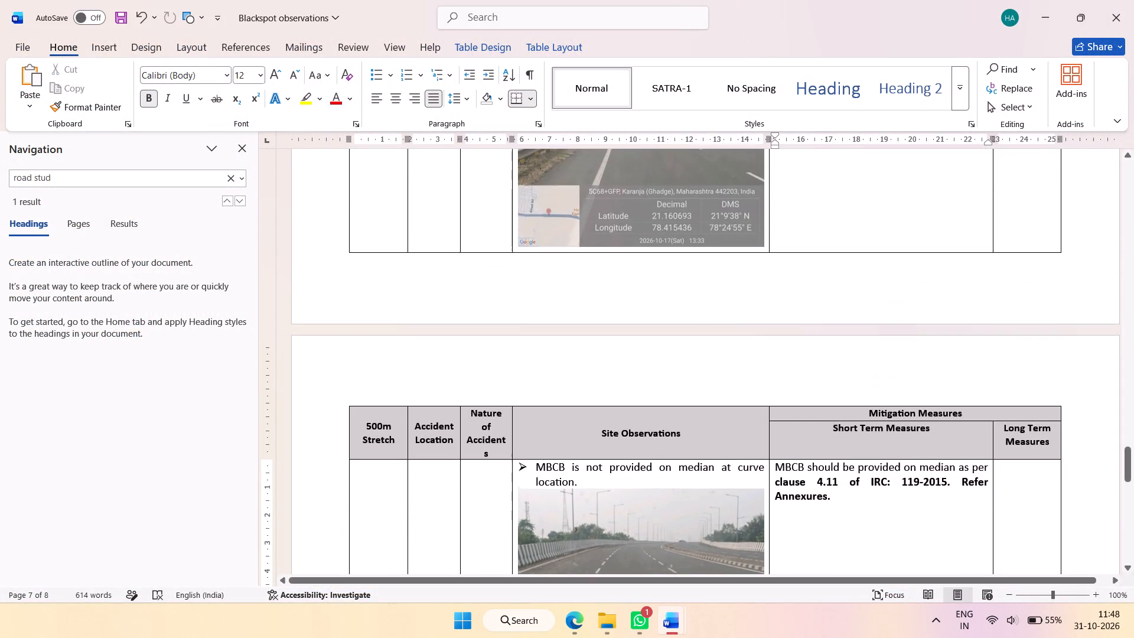
{"action": "scroll", "coordinate": [831, 354], "scroll_direction": "down", "scroll_amount": 2}
{"action": "scroll", "coordinate": [826, 360], "scroll_direction": "up", "scroll_amount": 7}
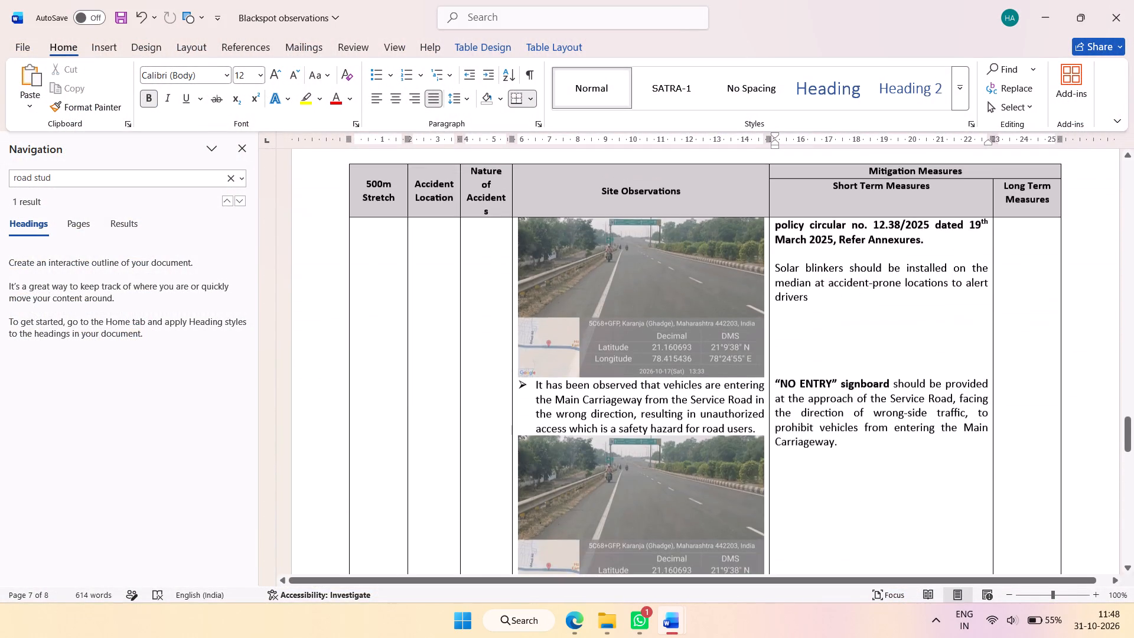
{"action": "scroll", "coordinate": [831, 365], "scroll_direction": "down", "scroll_amount": 6}
{"action": "scroll", "coordinate": [850, 412], "scroll_direction": "up", "scroll_amount": 3}
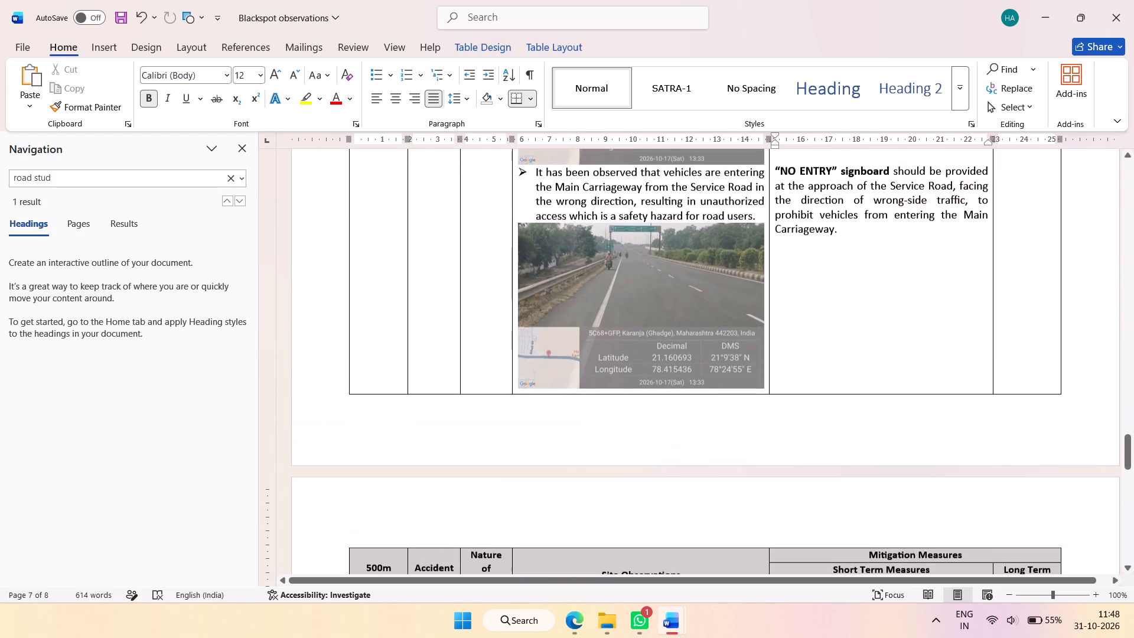
{"action": "scroll", "coordinate": [850, 412], "scroll_direction": "up", "scroll_amount": 11}
{"action": "scroll", "coordinate": [850, 412], "scroll_direction": "down", "scroll_amount": 2}
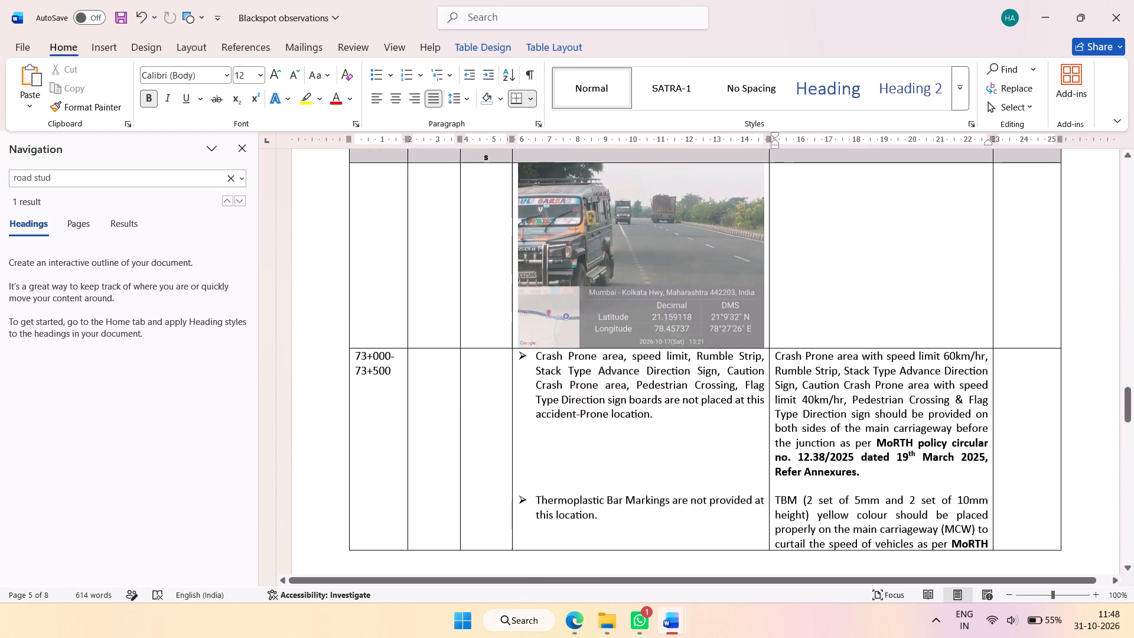
{"action": "scroll", "coordinate": [850, 412], "scroll_direction": "down", "scroll_amount": 18}
{"action": "scroll", "coordinate": [853, 403], "scroll_direction": "up", "scroll_amount": 6}
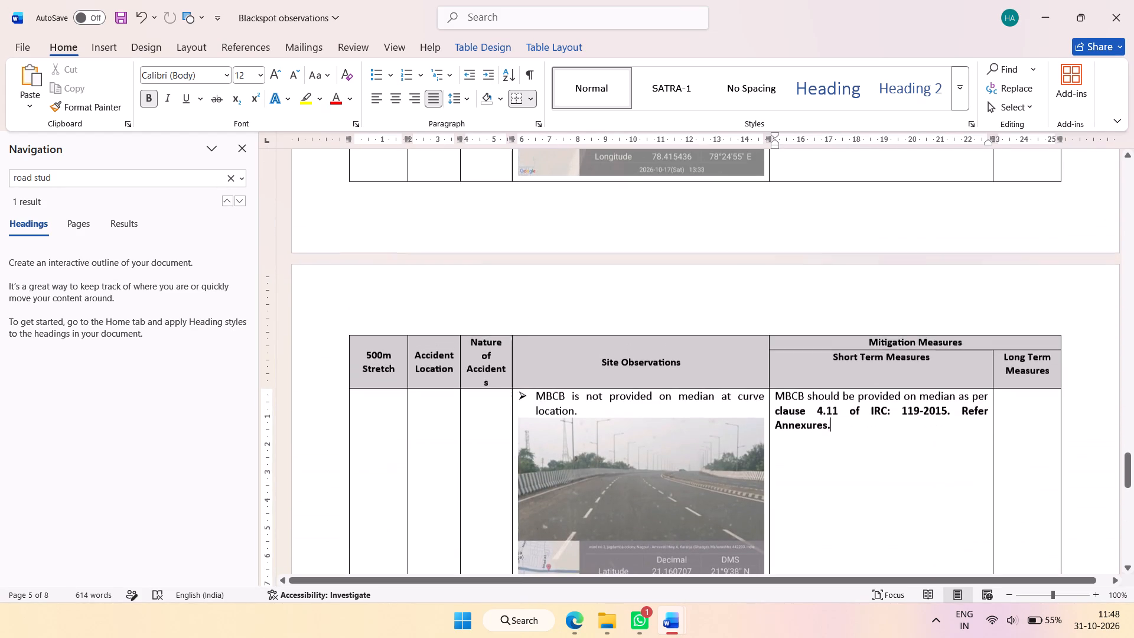
Paste the copied road stud recommendation below the MBCB measure in the Short Term Measures cell, separated by a blank line.
{"action": "left_click", "coordinate": [856, 418]}
{"action": "key", "text": "Return"}
{"action": "key", "text": "Return"}
{"action": "key", "text": "ctrl+v"}
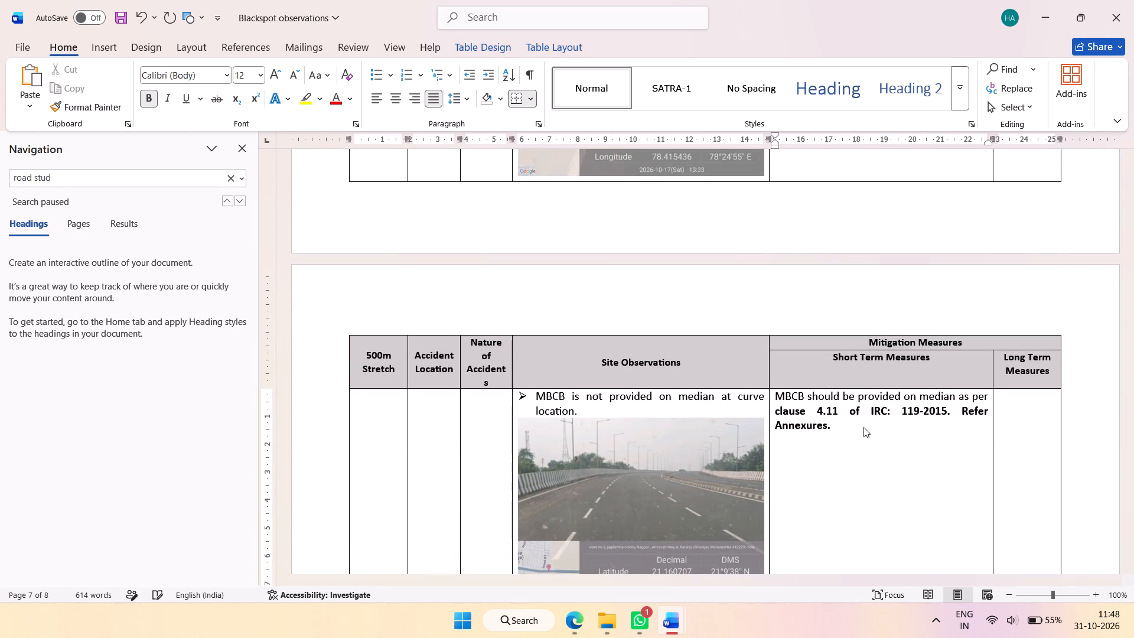
Make "Refer annexures." bold at the end of the pasted road stud recommendation.
{"action": "scroll", "coordinate": [863, 427], "scroll_direction": "down", "scroll_amount": 1}
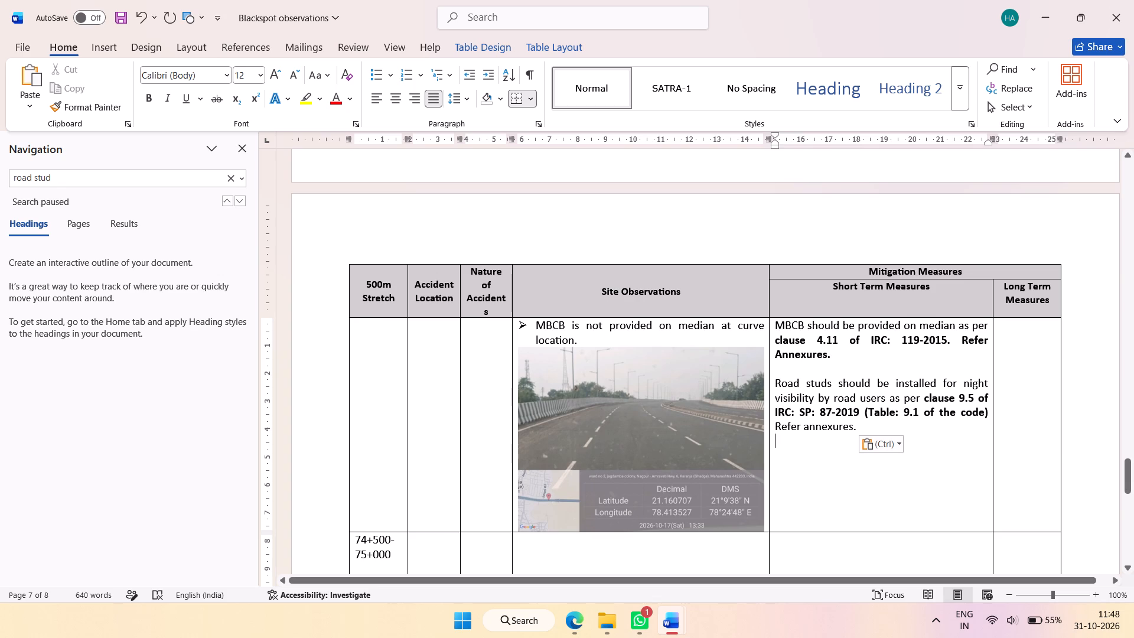
{"action": "left_click_drag", "start_coordinate": [874, 431], "coordinate": [779, 428]}
{"action": "key", "text": "ctrl+b"}
{"action": "left_click", "coordinate": [840, 453]}
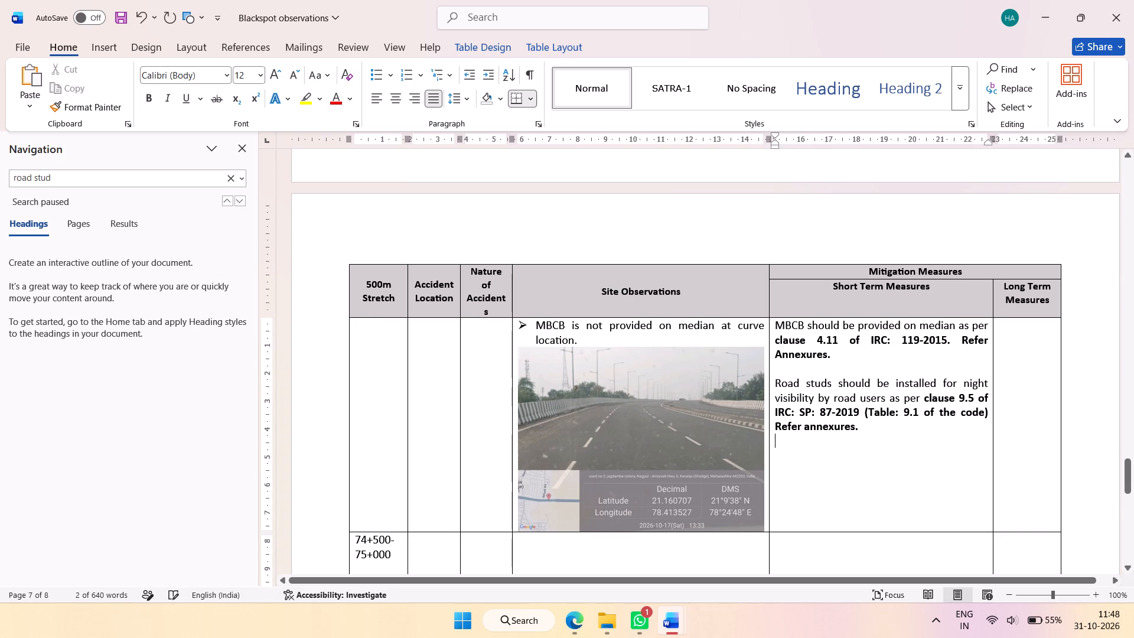
Add blank lines below the MBCB median observation and copy its arrow bullet format to the line just above the photo.
{"action": "left_click", "coordinate": [611, 338]}
{"action": "key", "text": "Return"}
{"action": "key", "text": "Return"}
{"action": "key", "text": "Return"}
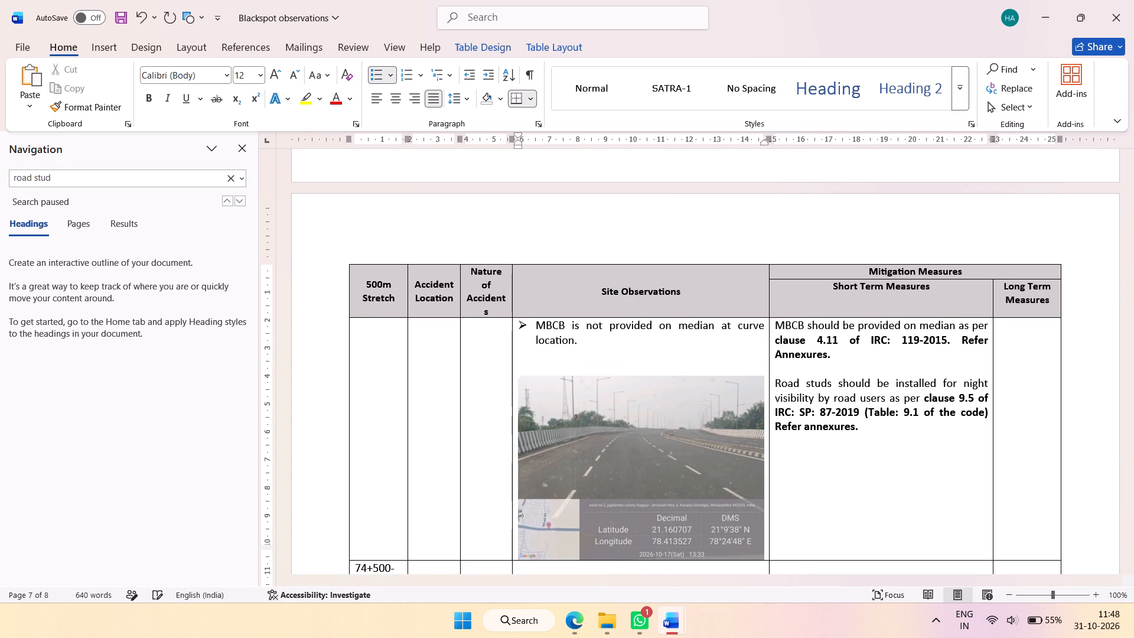
{"action": "key", "text": "Return"}
{"action": "left_click", "coordinate": [520, 324]}
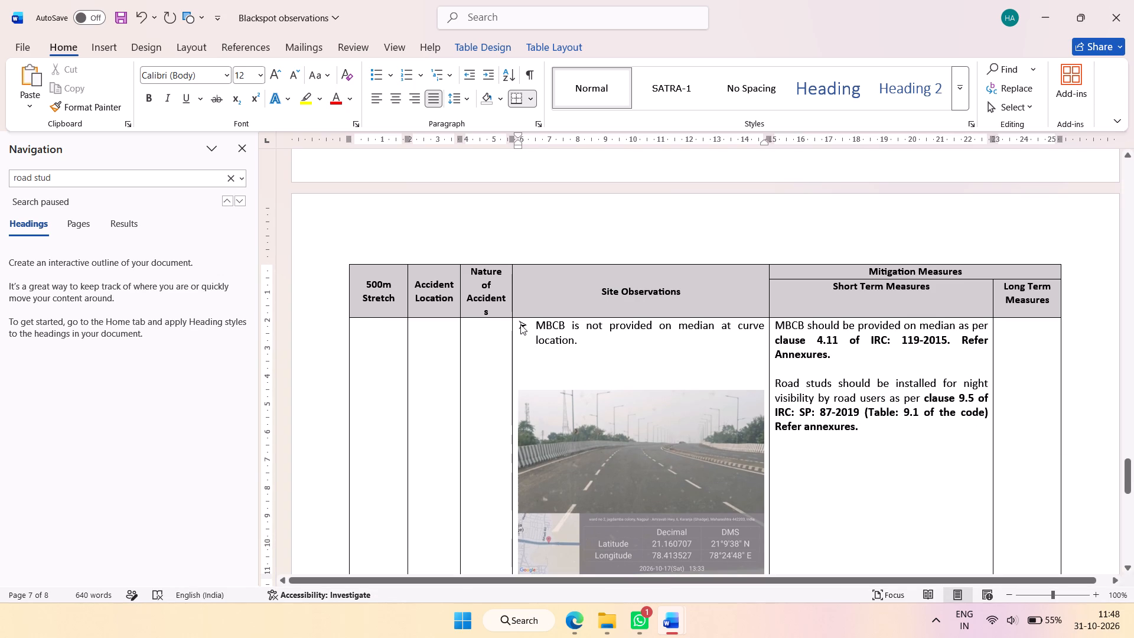
{"action": "left_click", "coordinate": [107, 106]}
{"action": "left_click", "coordinate": [551, 380]}
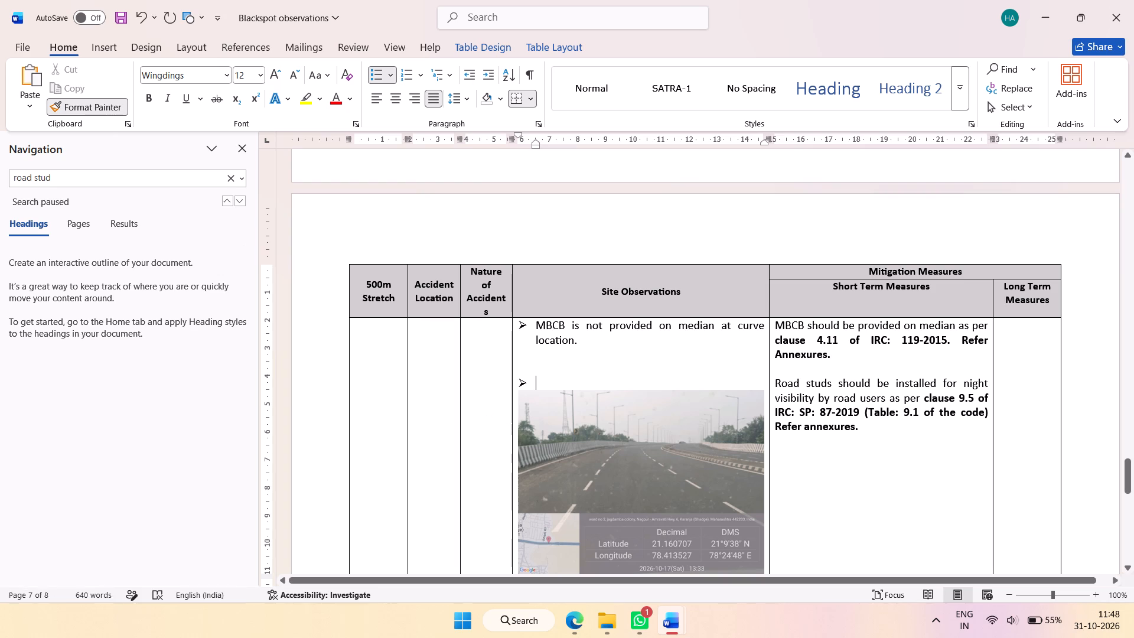
Start the new bulleted site observation above the photo with "Road studs".
{"action": "type", "text": "Road studs"}
{"action": "key", "text": "space"}
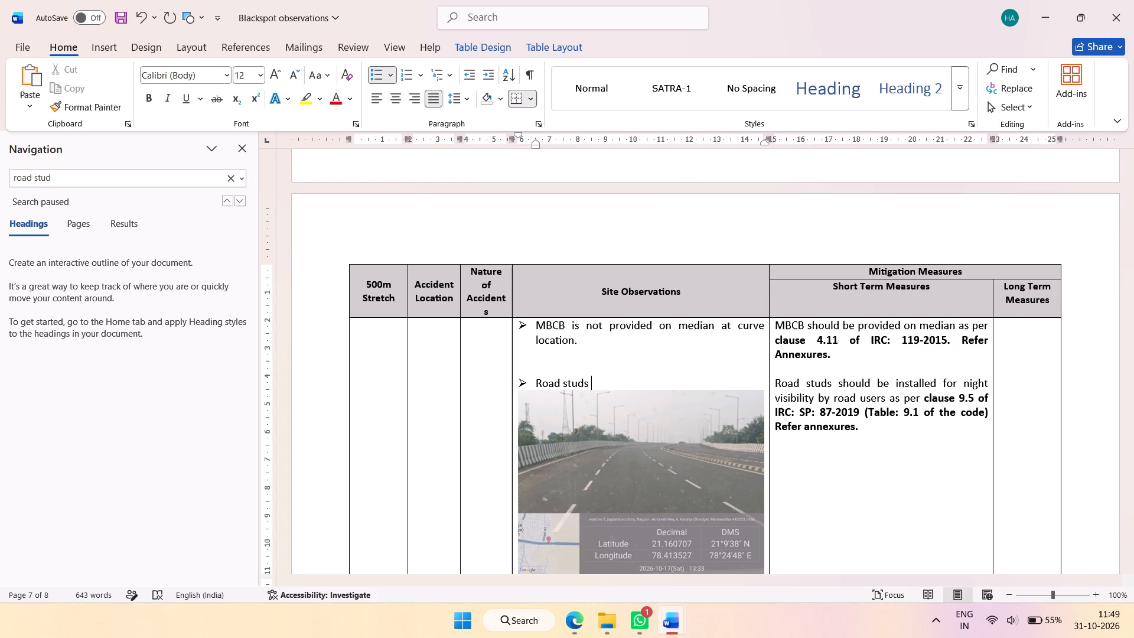
{"action": "scroll", "coordinate": [612, 385], "scroll_direction": "up", "scroll_amount": 1}
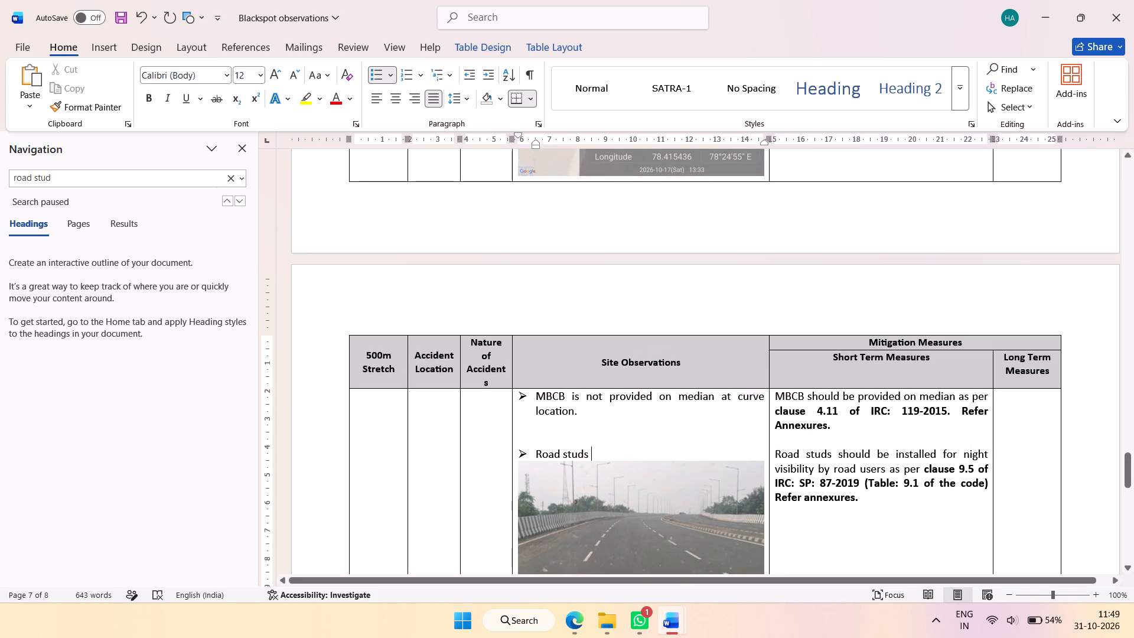
{"action": "scroll", "coordinate": [610, 410], "scroll_direction": "down", "scroll_amount": 1}
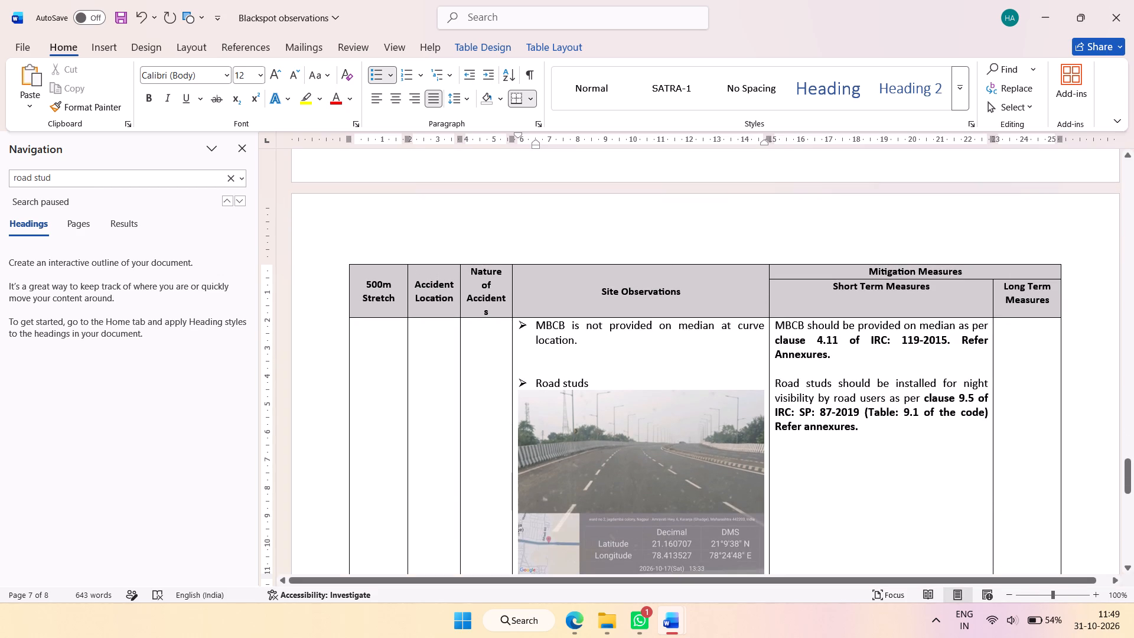
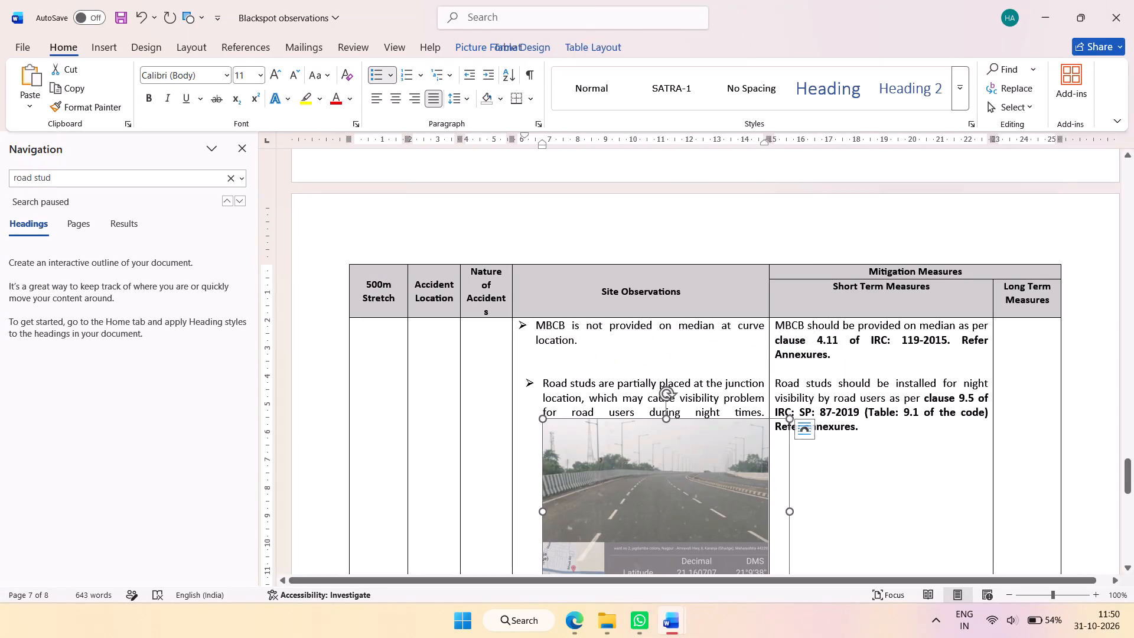
Move the photo onto its own line below the road stud observation and remove the bullet formatting from the photo's line.
{"action": "left_click", "coordinate": [763, 412]}
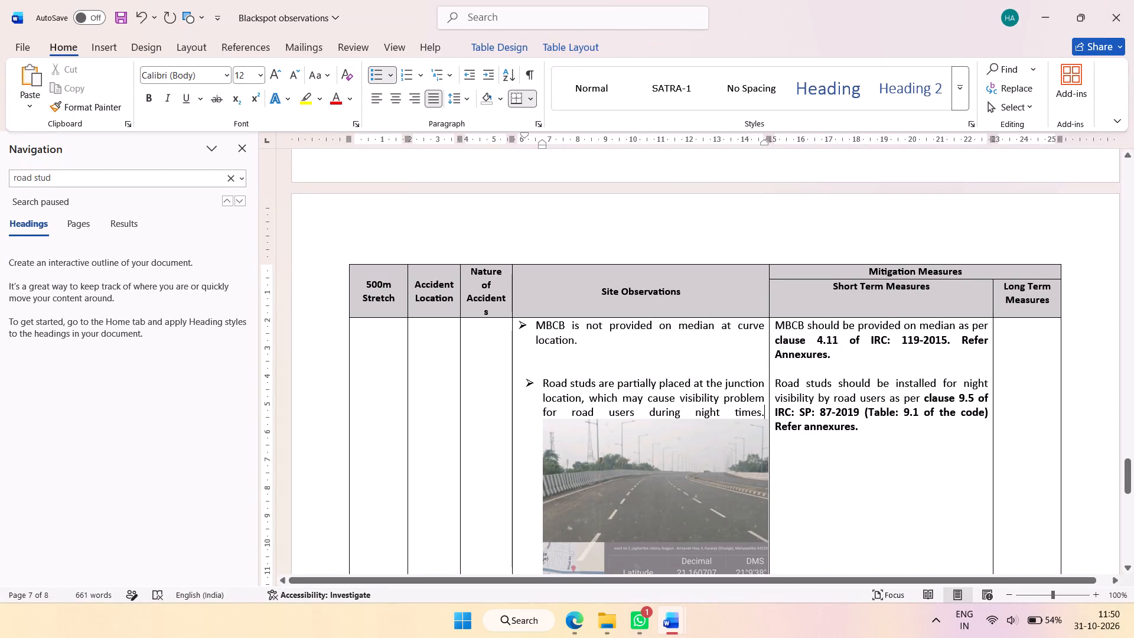
{"action": "key", "text": "Return"}
{"action": "left_click", "coordinate": [693, 475]}
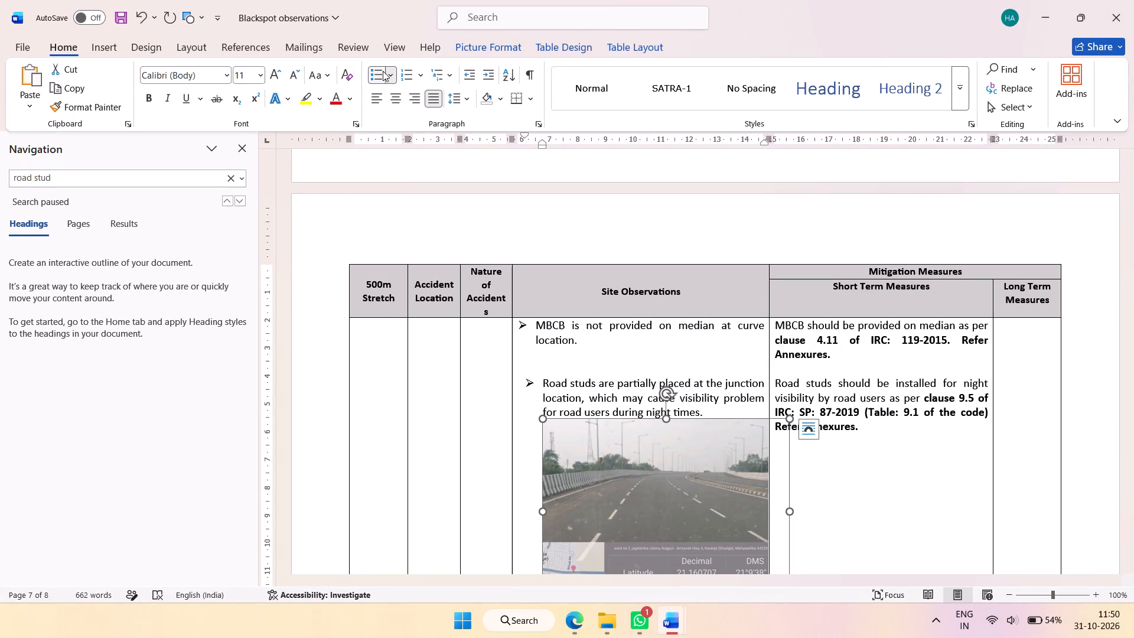
{"action": "left_click", "coordinate": [379, 73]}
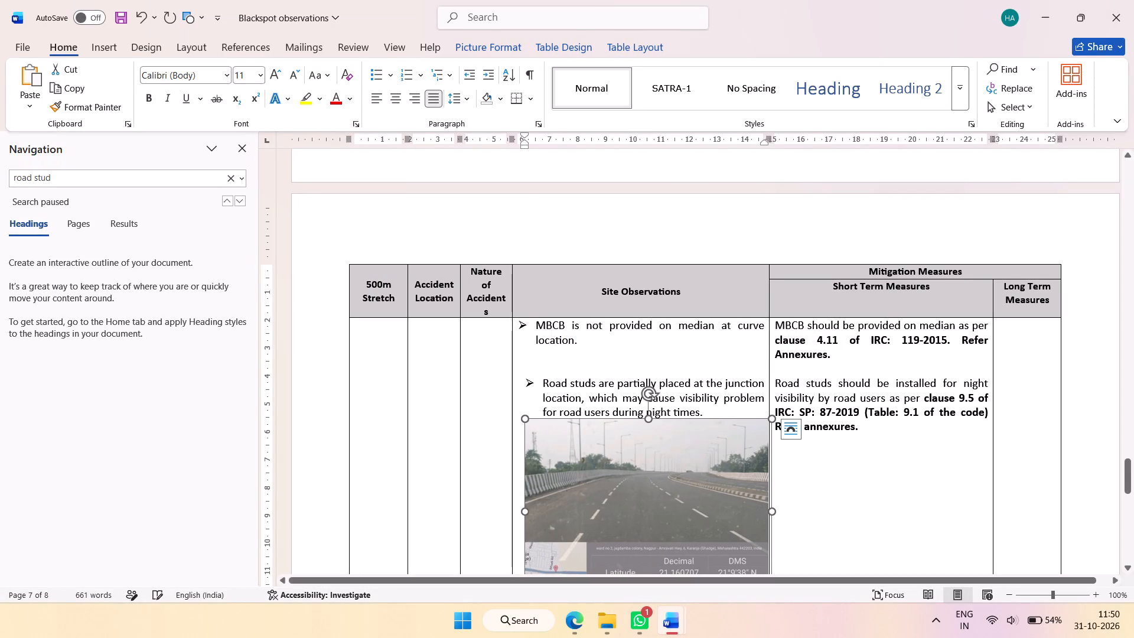
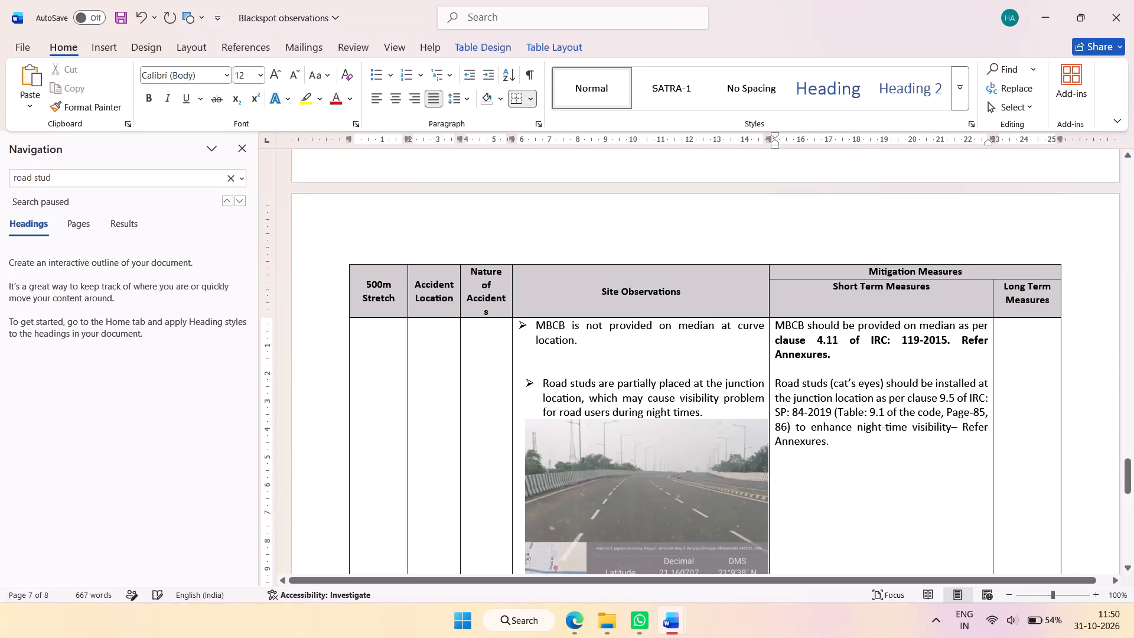
Make the road stud measure bold from "clause 9.5 of IRC: SP: 84-2019" through "Refer Annexures.".
{"action": "left_click_drag", "start_coordinate": [845, 445], "coordinate": [891, 411]}
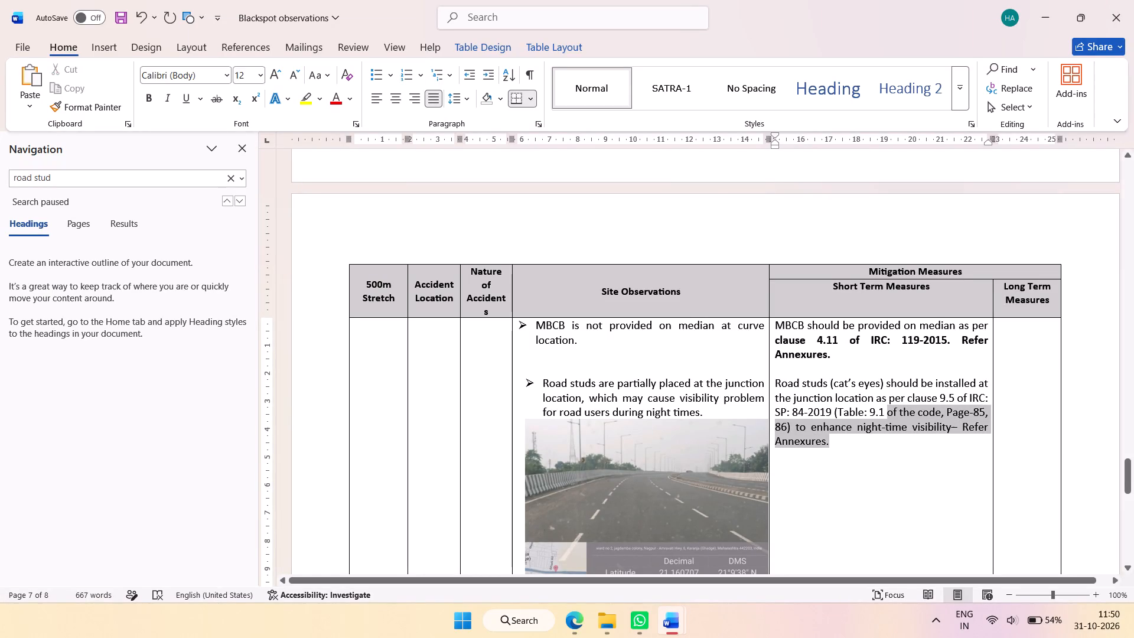
{"action": "left_click_drag", "start_coordinate": [891, 411], "coordinate": [909, 401]}
{"action": "key", "text": "ctrl+b"}
{"action": "left_click", "coordinate": [910, 449]}
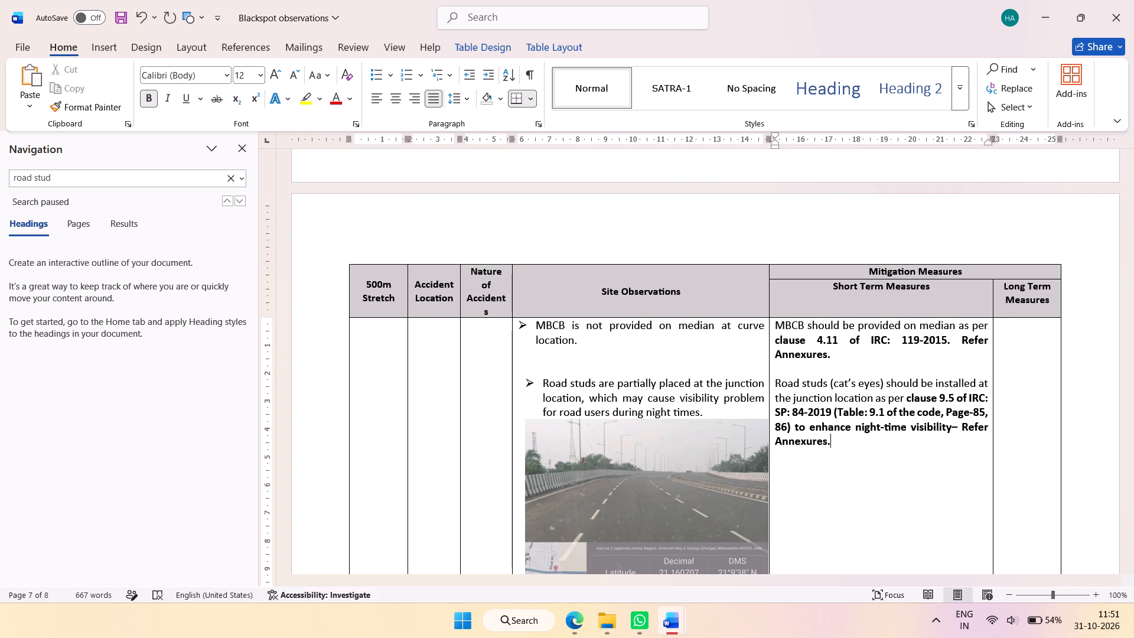
Copy the road stud observation and its measure into the 69+000-69+500 Site Observations cell, on new lines below the accident-prone signboards observation.
{"action": "left_click_drag", "start_coordinate": [848, 440], "coordinate": [787, 389]}
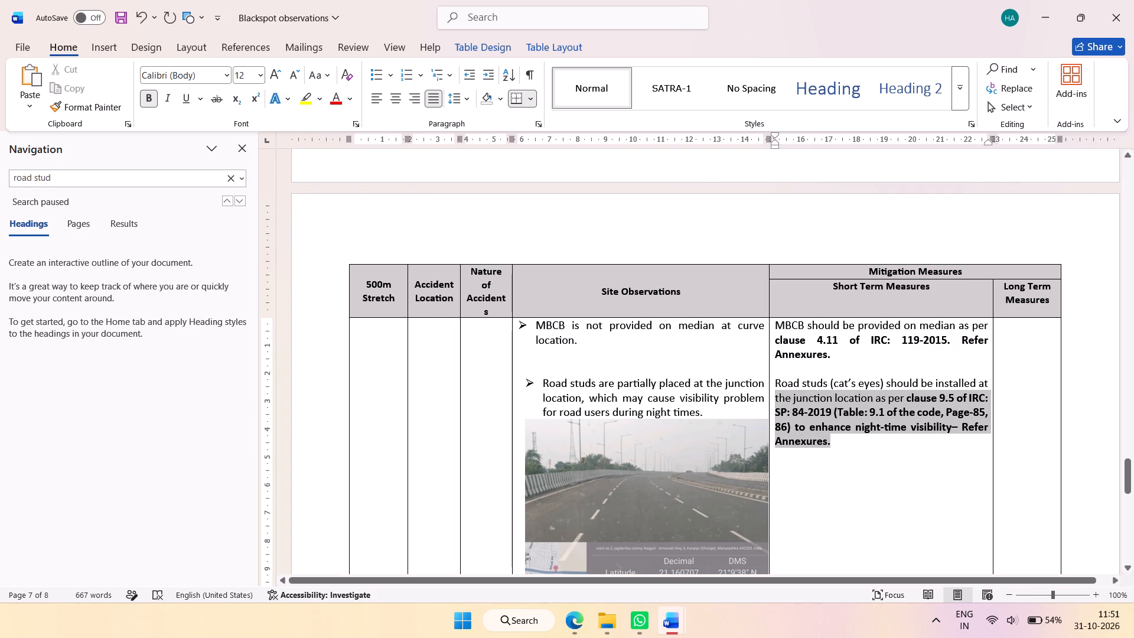
{"action": "left_click_drag", "start_coordinate": [787, 389], "coordinate": [784, 389]}
{"action": "left_click_drag", "start_coordinate": [707, 409], "coordinate": [549, 385], "text": "ctrl"}
{"action": "key", "text": "ctrl+c"}
{"action": "key", "text": "ctrl+c"}
{"action": "scroll", "coordinate": [713, 412], "scroll_direction": "up", "scroll_amount": 6}
{"action": "scroll", "coordinate": [719, 413], "scroll_direction": "up", "scroll_amount": 15}
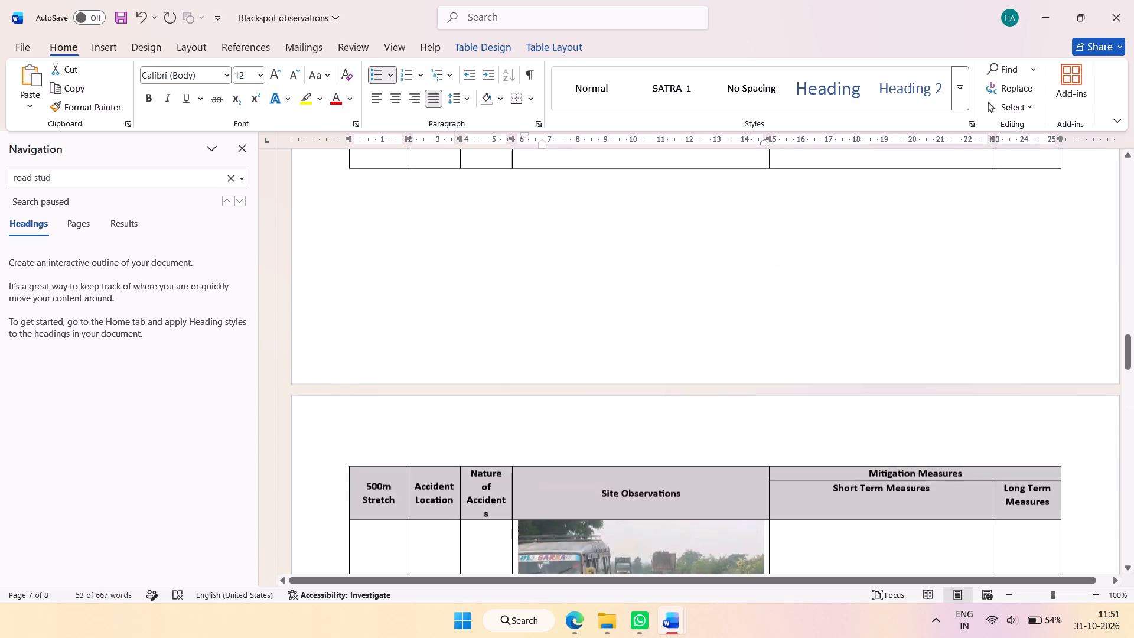
{"action": "scroll", "coordinate": [720, 414], "scroll_direction": "down", "scroll_amount": 3}
{"action": "scroll", "coordinate": [720, 414], "scroll_direction": "up", "scroll_amount": 6}
{"action": "scroll", "coordinate": [715, 337], "scroll_direction": "up", "scroll_amount": 1}
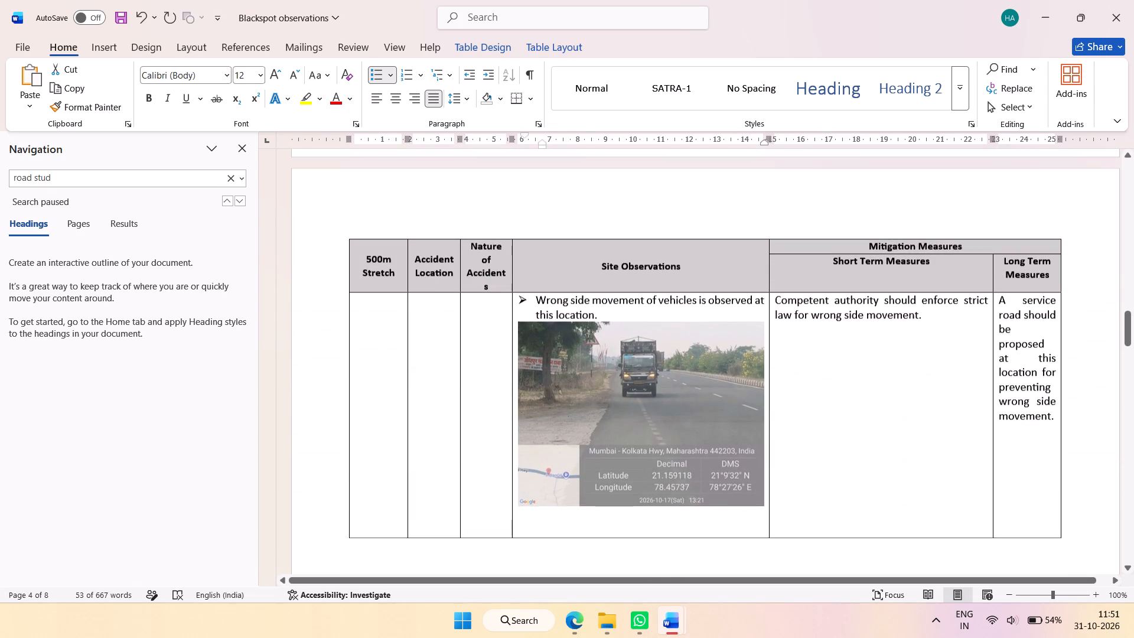
{"action": "scroll", "coordinate": [713, 351], "scroll_direction": "up", "scroll_amount": 2}
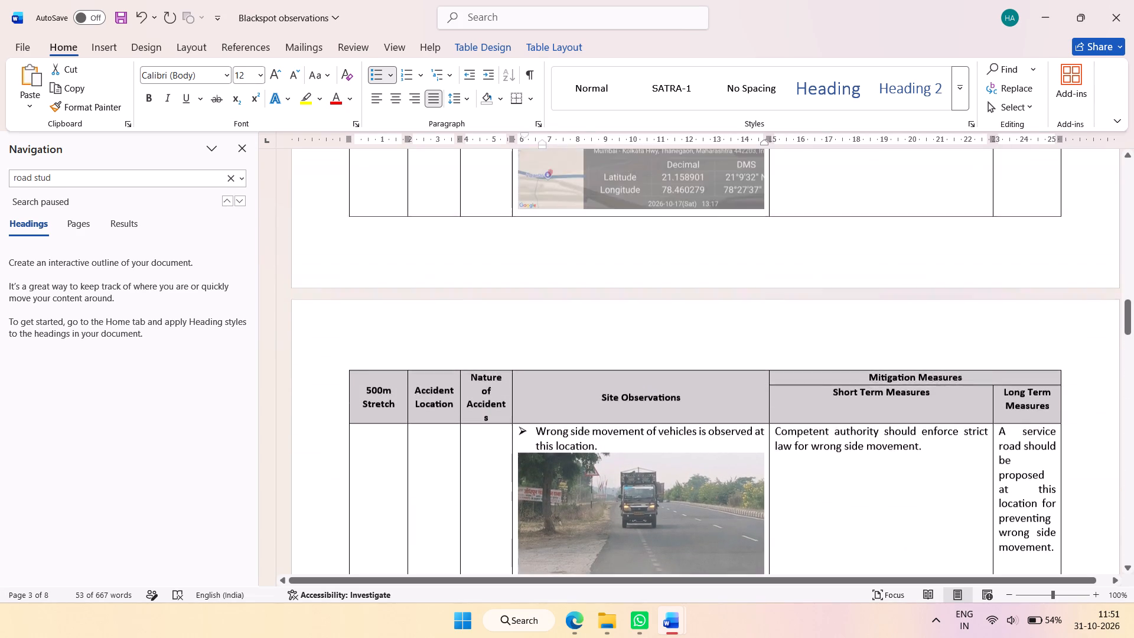
{"action": "scroll", "coordinate": [713, 351], "scroll_direction": "up", "scroll_amount": 11}
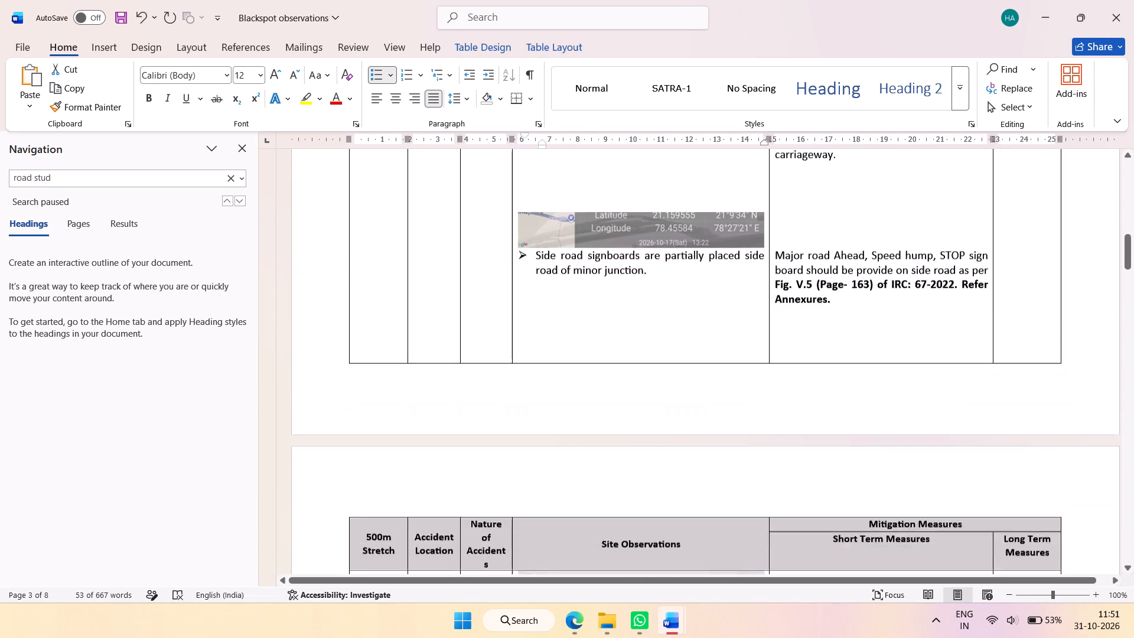
{"action": "scroll", "coordinate": [713, 351], "scroll_direction": "up", "scroll_amount": 7}
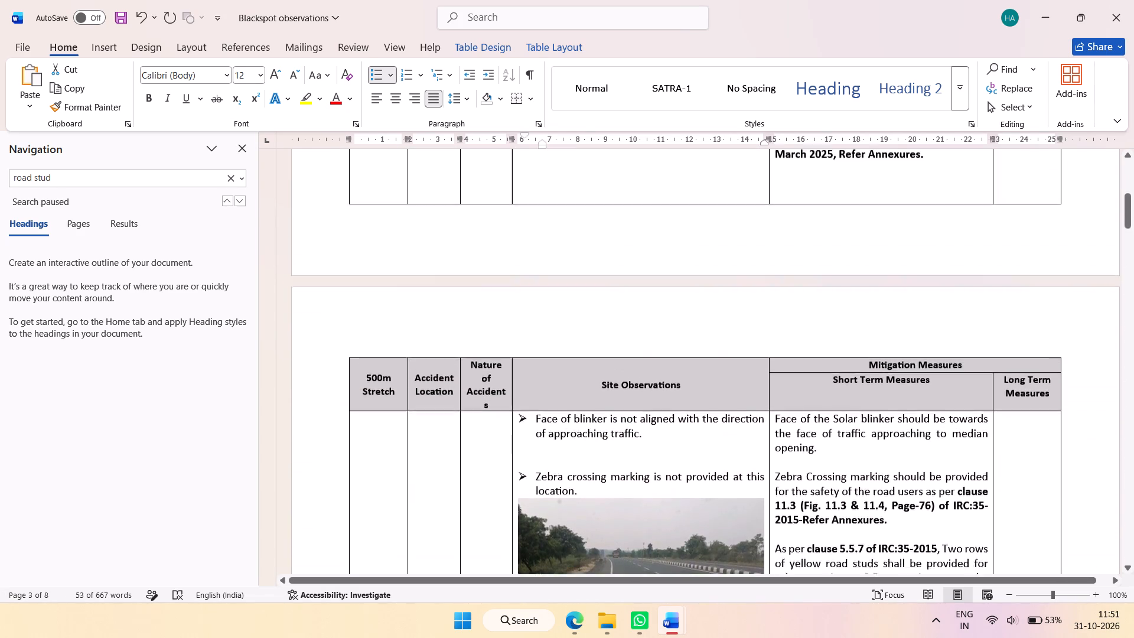
{"action": "scroll", "coordinate": [713, 351], "scroll_direction": "up", "scroll_amount": 4}
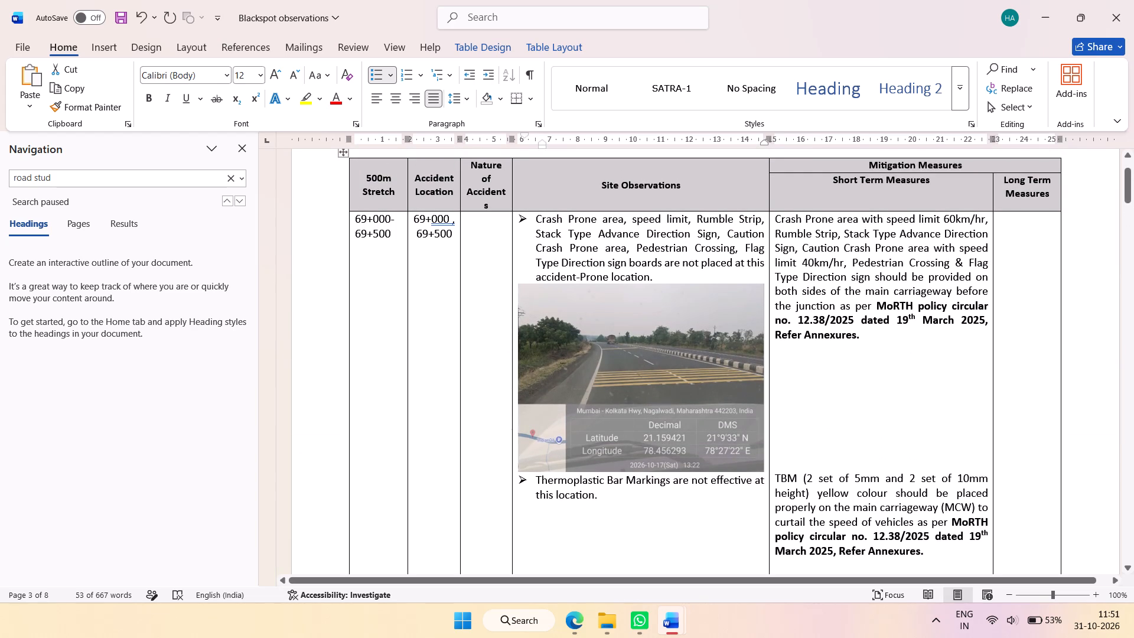
{"action": "left_click", "coordinate": [661, 277]}
{"action": "key", "text": "Return"}
{"action": "key", "text": "Return"}
{"action": "key", "text": "Return"}
{"action": "key", "text": "Return"}
{"action": "key", "text": "Return"}
{"action": "key", "text": "Return"}
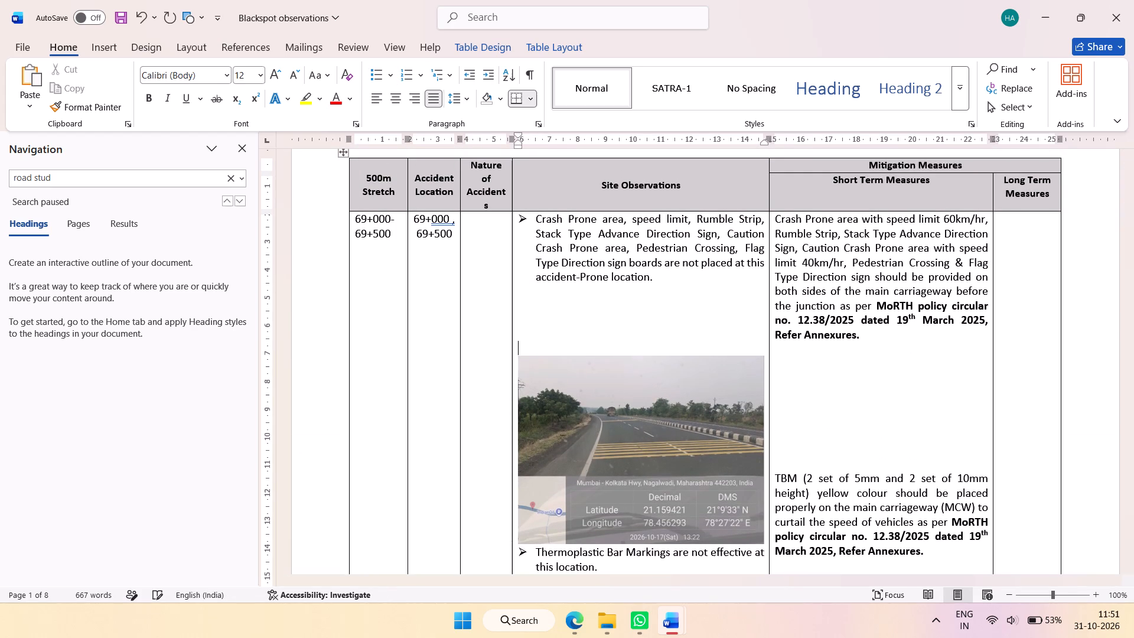
{"action": "key", "text": "ctrl+v"}
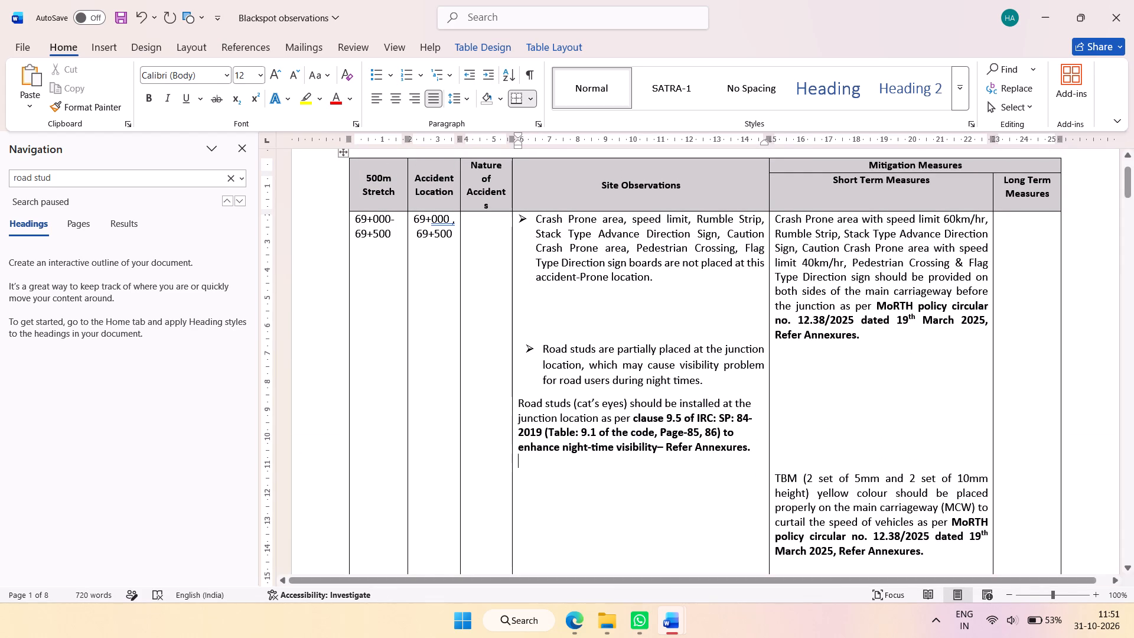
Move the pasted road stud measure into the Short Term Measures column, below the crash prone area signage measure.
{"action": "left_click_drag", "start_coordinate": [756, 451], "coordinate": [533, 399]}
{"action": "key", "text": "ctrl+x"}
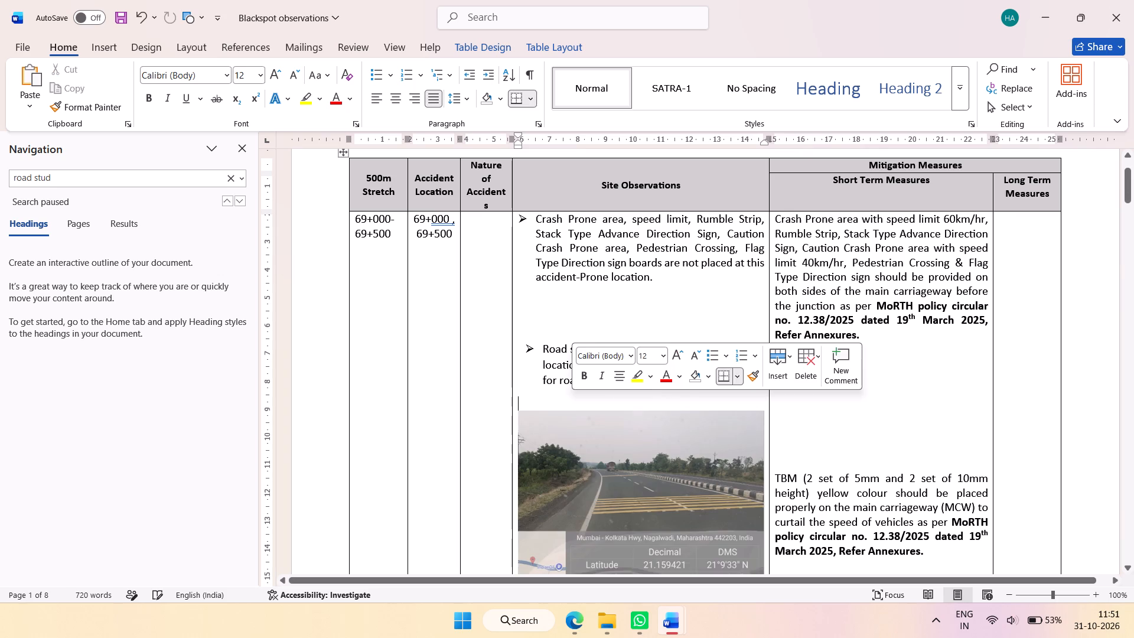
{"action": "left_click", "coordinate": [870, 396]}
{"action": "left_click", "coordinate": [825, 351]}
{"action": "key", "text": "ctrl+v"}
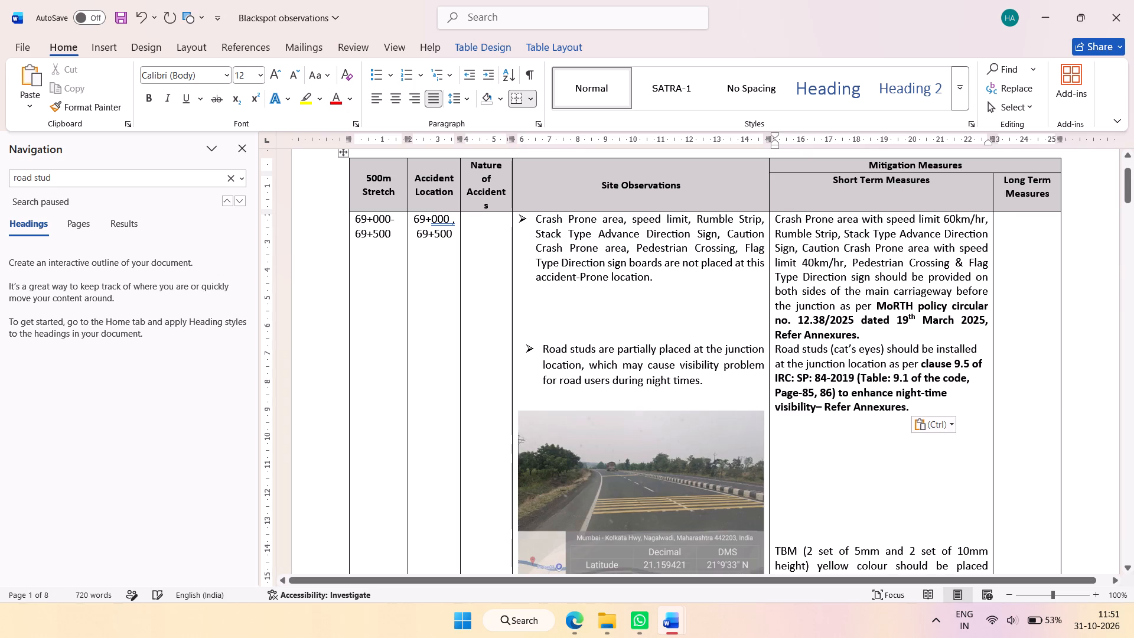
Add a blank line above the road stud observation and its measure, and close the gap between the observation and the photo below.
{"action": "left_click", "coordinate": [875, 341]}
{"action": "key", "text": "Return"}
{"action": "left_click", "coordinate": [762, 332]}
{"action": "key", "text": "Return"}
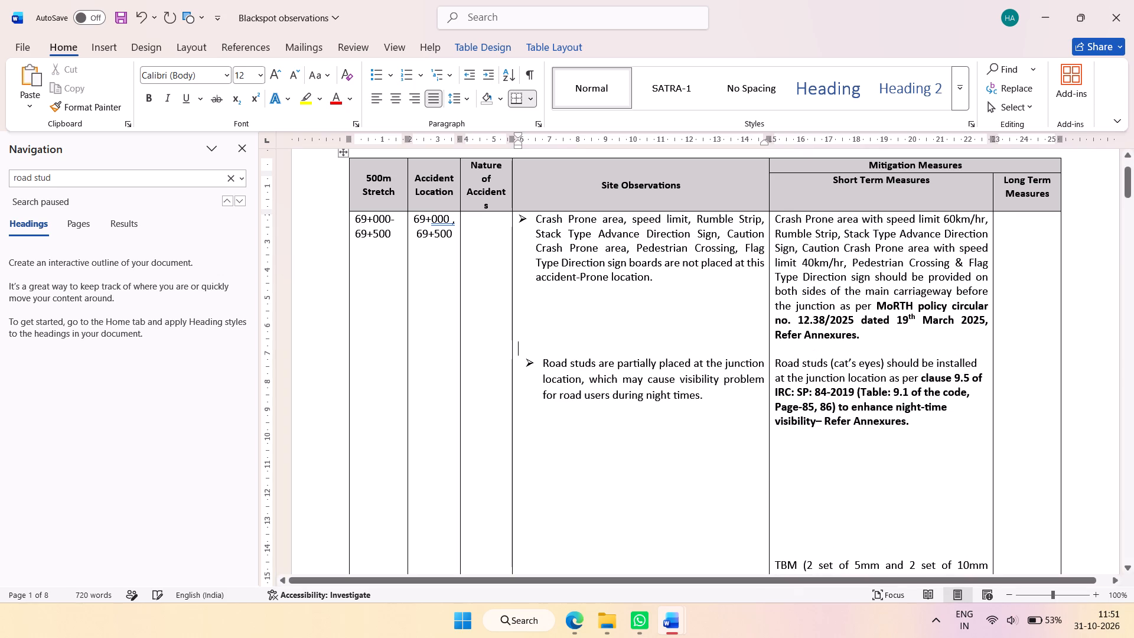
{"action": "left_click", "coordinate": [688, 414]}
{"action": "key", "text": "Delete"}
{"action": "left_click", "coordinate": [647, 398]}
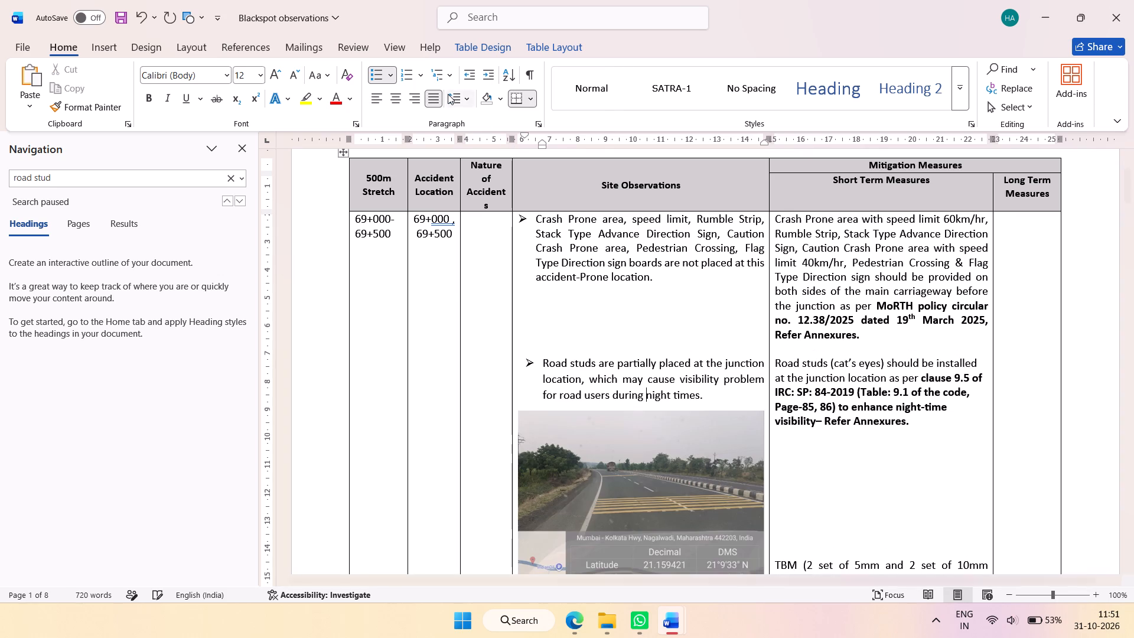
{"action": "left_click", "coordinate": [448, 94]}
{"action": "left_click", "coordinate": [502, 288]}
Insert two blank lines above the TBM measure so it lines up with the Thermoplastic Bar Markings observation on the following page.
{"action": "scroll", "coordinate": [893, 463], "scroll_direction": "down", "scroll_amount": 3}
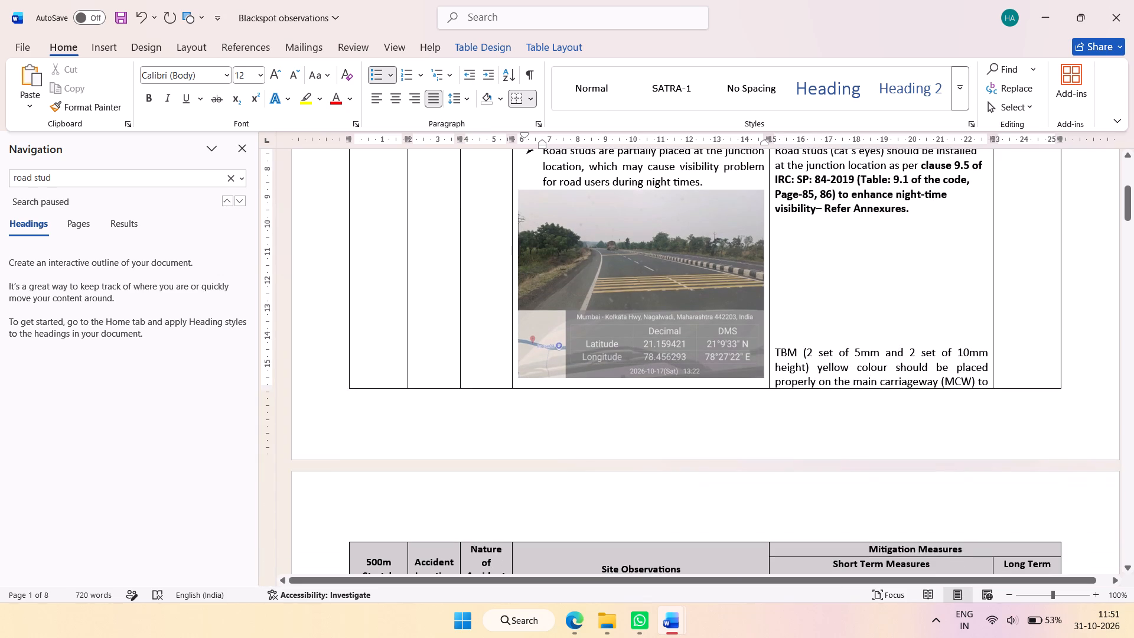
{"action": "left_click", "coordinate": [817, 349]}
{"action": "left_click", "coordinate": [815, 336]}
{"action": "key", "text": "Return"}
{"action": "key", "text": "Return"}
{"action": "scroll", "coordinate": [815, 337], "scroll_direction": "down", "scroll_amount": 4}
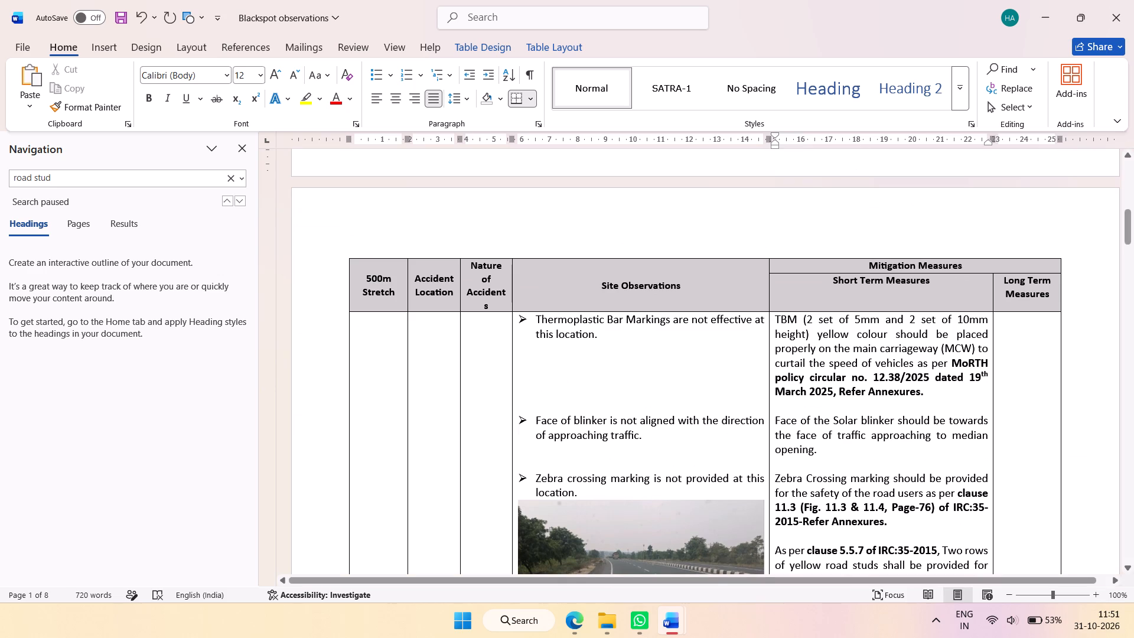
Justify the pasted road stud measure in the Short Term Measures column.
{"action": "scroll", "coordinate": [731, 406], "scroll_direction": "up", "scroll_amount": 6}
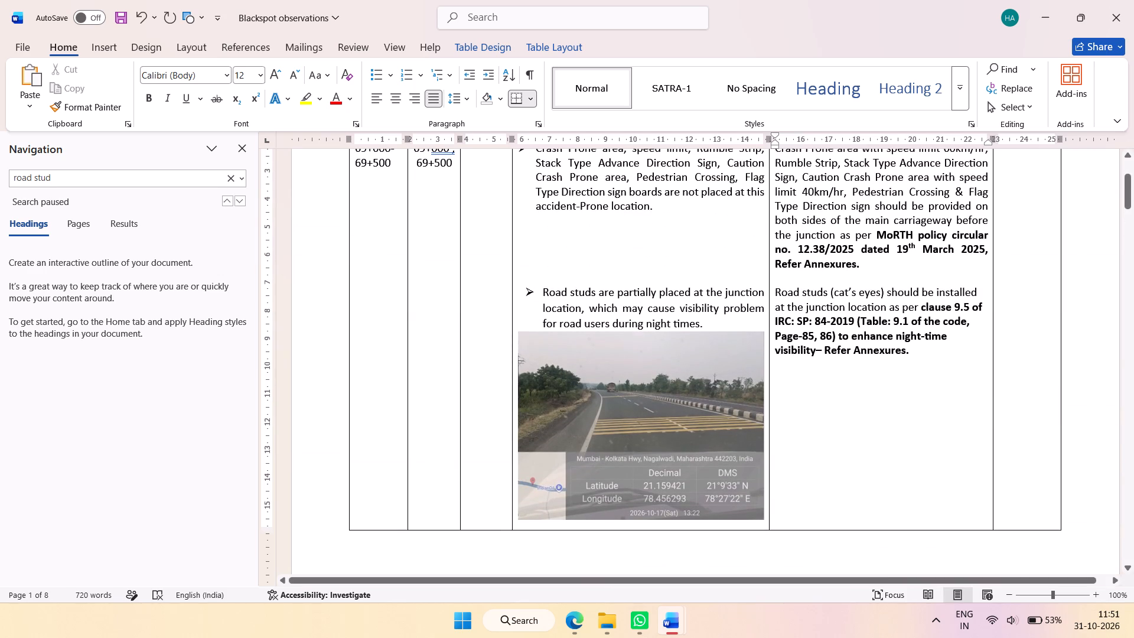
{"action": "left_click", "coordinate": [962, 325]}
{"action": "key", "text": "ctrl+j"}
Delete the extra blank lines above the fuel pump Minimum Acceleration measure so it lines up with the Acceleration Lane observation.
{"action": "scroll", "coordinate": [938, 369], "scroll_direction": "down", "scroll_amount": 3}
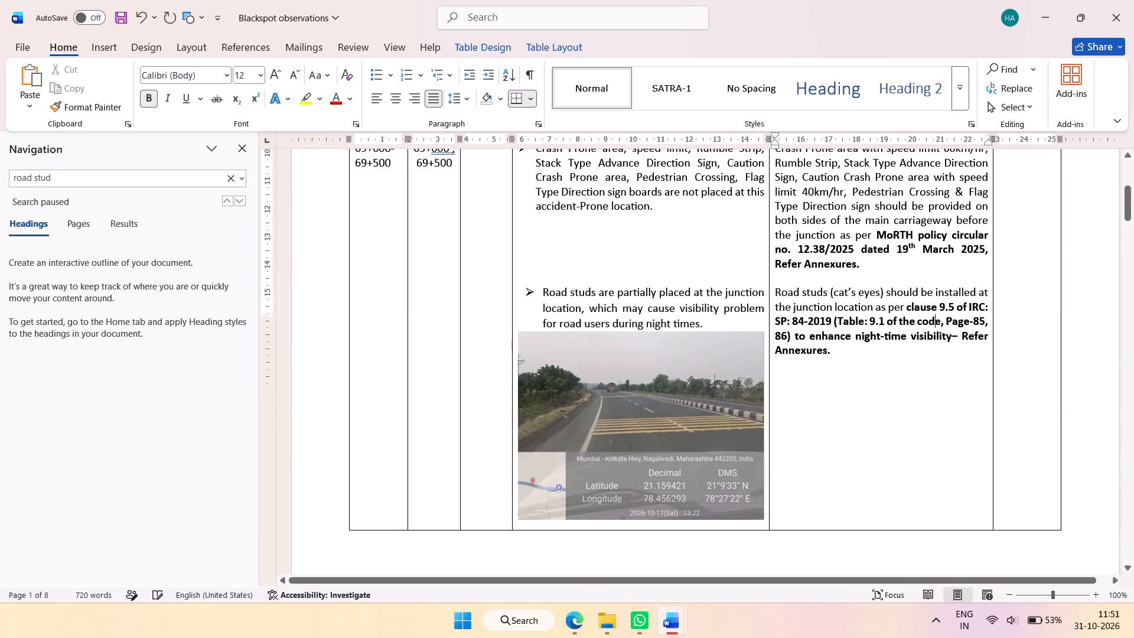
{"action": "scroll", "coordinate": [936, 372], "scroll_direction": "down", "scroll_amount": 3}
{"action": "scroll", "coordinate": [816, 392], "scroll_direction": "down", "scroll_amount": 6}
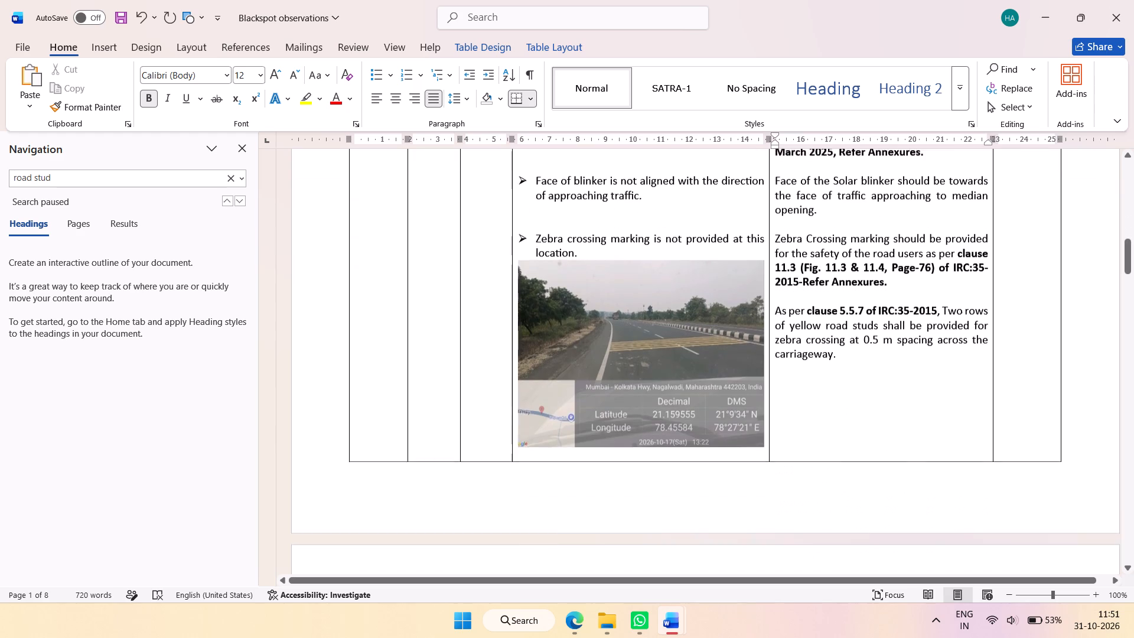
{"action": "scroll", "coordinate": [814, 393], "scroll_direction": "down", "scroll_amount": 6}
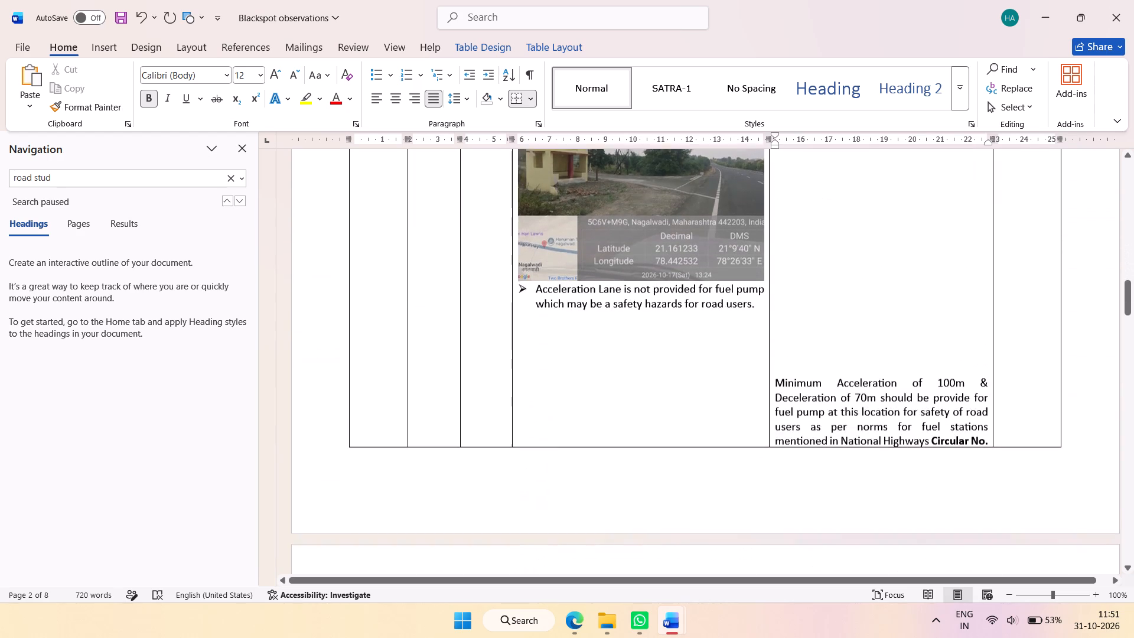
{"action": "scroll", "coordinate": [814, 393], "scroll_direction": "down", "scroll_amount": 6}
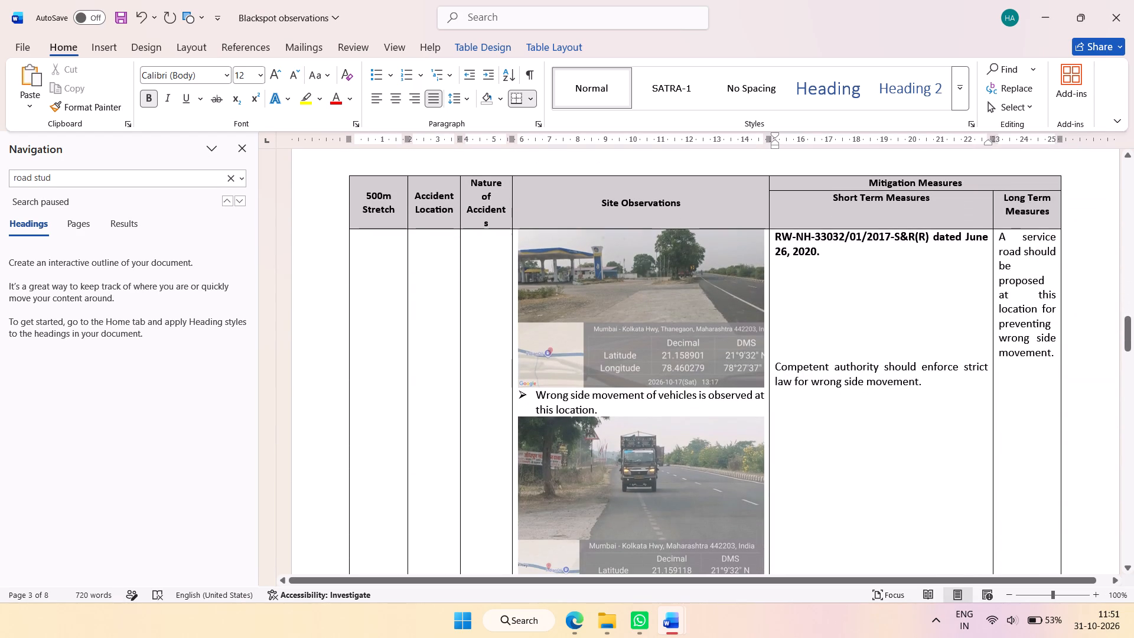
{"action": "scroll", "coordinate": [813, 396], "scroll_direction": "up", "scroll_amount": 6}
{"action": "left_click", "coordinate": [799, 275]}
{"action": "key", "text": "Delete"}
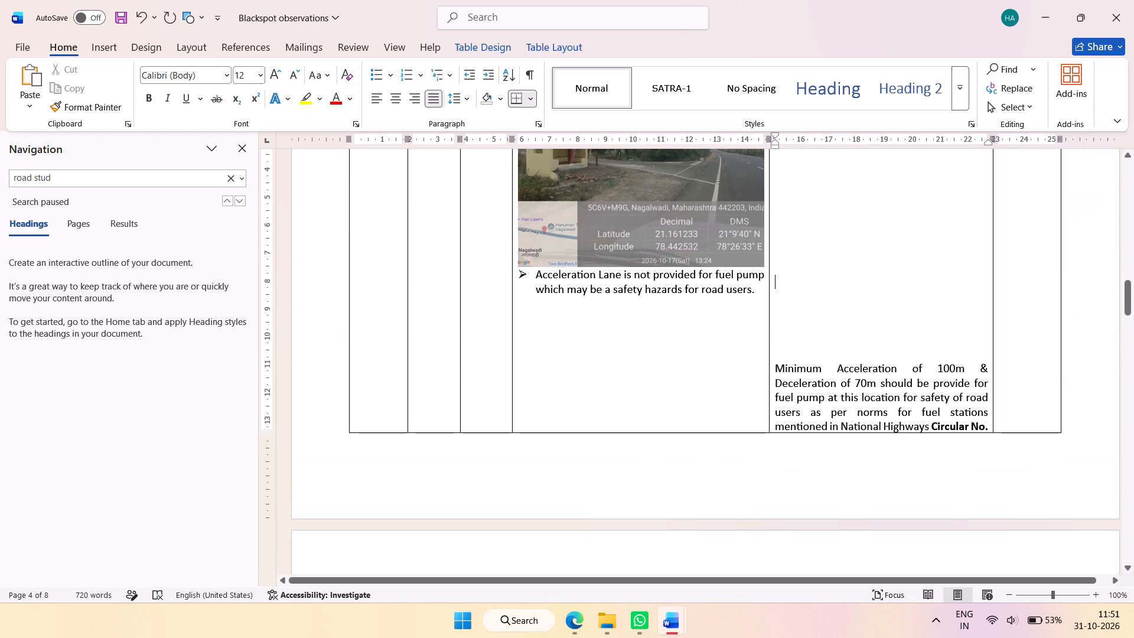
{"action": "key", "text": "Delete"}
{"action": "left_click", "coordinate": [788, 274]}
{"action": "key", "text": "Delete"}
{"action": "key", "text": "Delete"}
{"action": "key", "text": "Delete"}
{"action": "key", "text": "Delete"}
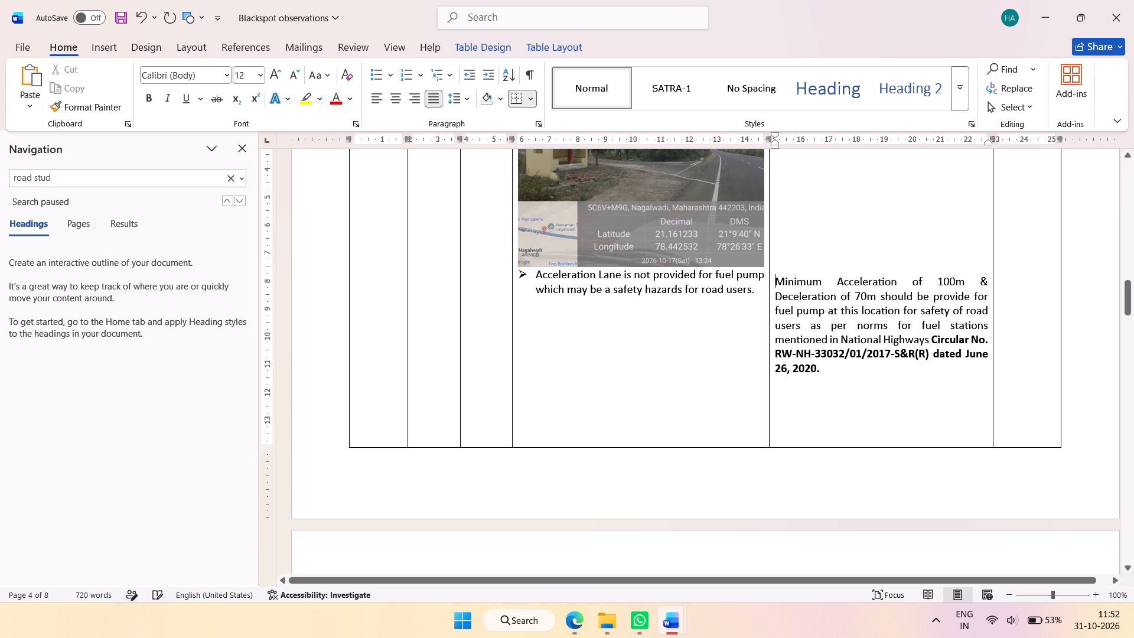
{"action": "left_click", "coordinate": [673, 235]}
{"action": "left_click", "coordinate": [792, 243]}
{"action": "key", "text": "Delete"}
Crop the top of the side road signboards photo to a height of 5.65 cm.
{"action": "left_click", "coordinate": [636, 244]}
{"action": "left_click_drag", "start_coordinate": [640, 266], "coordinate": [640, 261]}
{"action": "scroll", "coordinate": [886, 385], "scroll_direction": "down", "scroll_amount": 6}
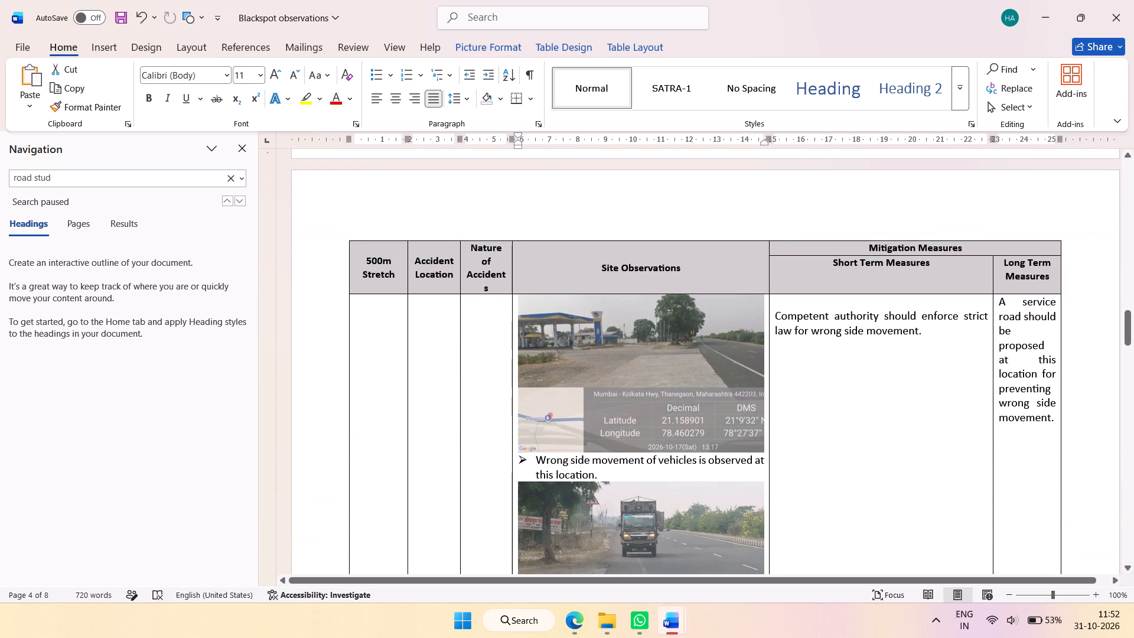
{"action": "left_click", "coordinate": [820, 297]}
{"action": "scroll", "coordinate": [800, 388], "scroll_direction": "up", "scroll_amount": 7}
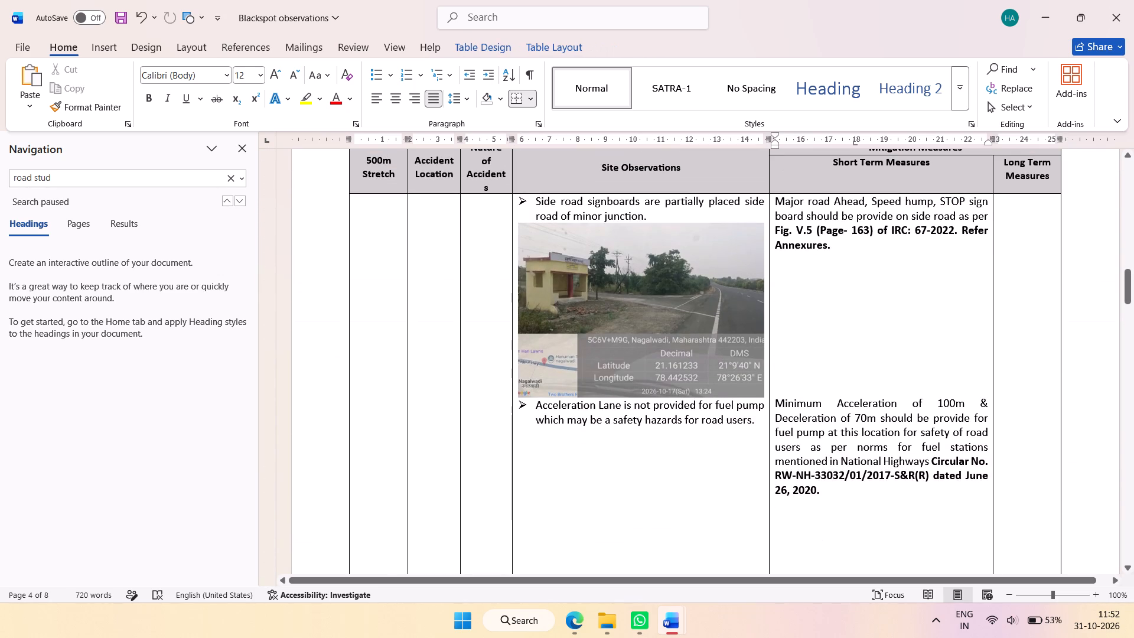
{"action": "double_click", "coordinate": [673, 357]}
{"action": "left_click", "coordinate": [1015, 73]}
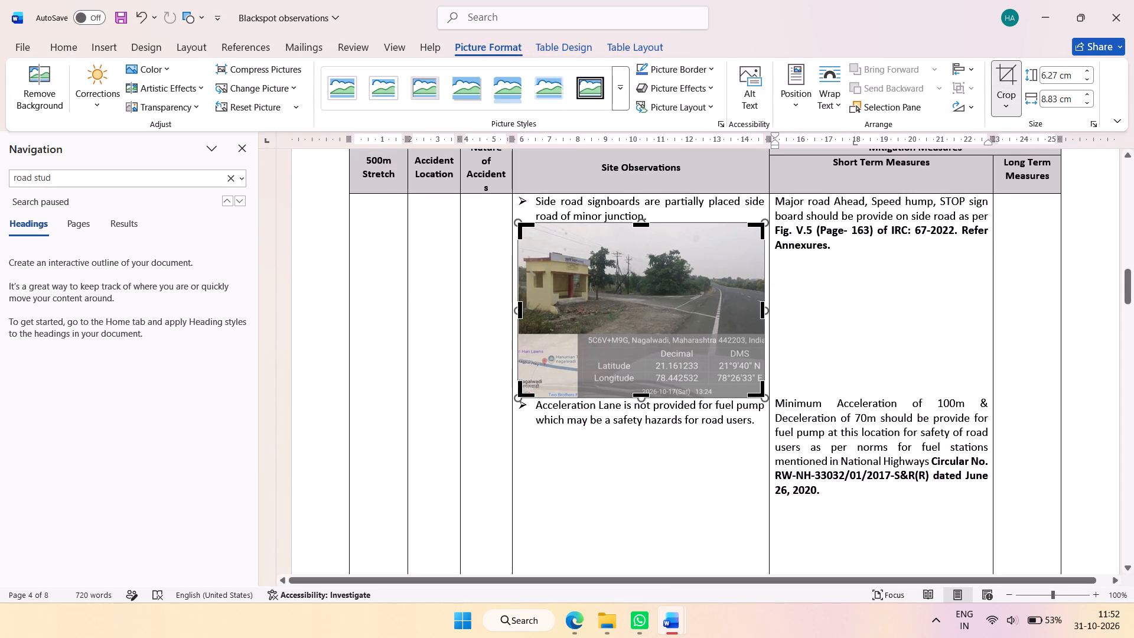
{"action": "left_click_drag", "start_coordinate": [634, 225], "coordinate": [634, 240]}
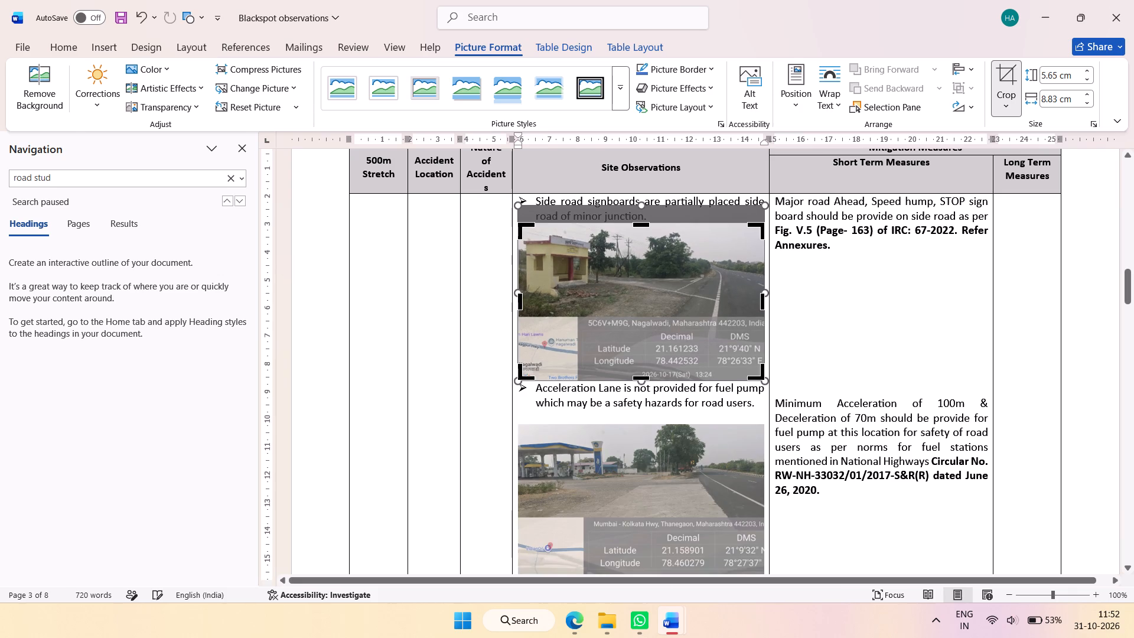
Remove one blank line above the fuel pump measure to realign it with the Acceleration Lane observation.
{"action": "left_click", "coordinate": [797, 366]}
{"action": "key", "text": "Delete"}
{"action": "key", "text": "Delete"}
{"action": "key", "text": "Return"}
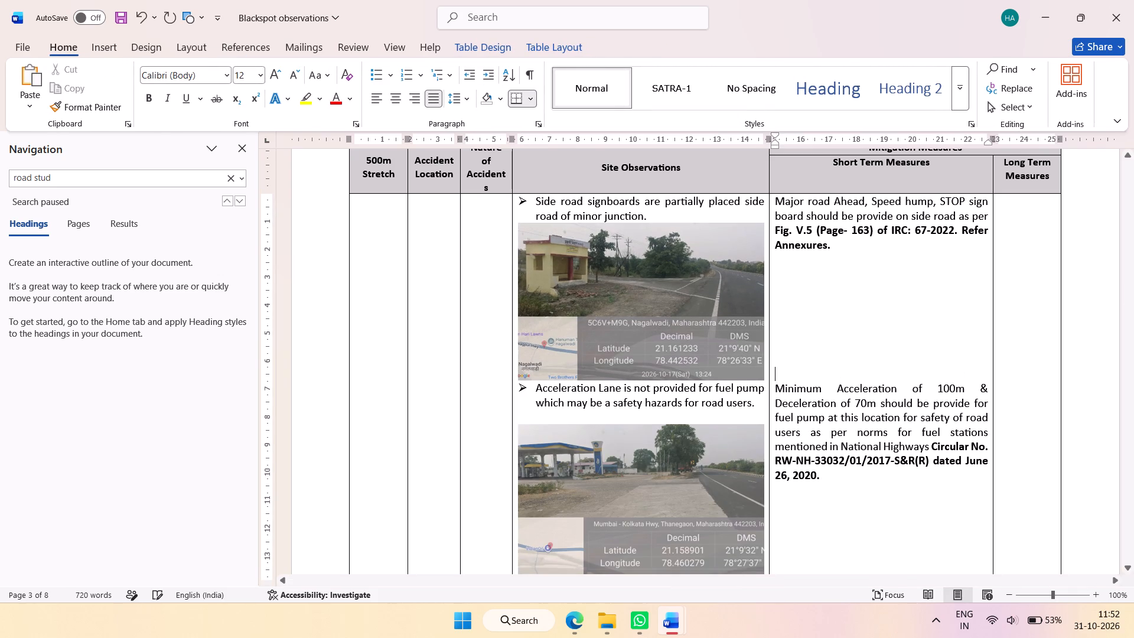
Check the layout of the wrong side movement observation, its photo and its mitigation measures.
{"action": "scroll", "coordinate": [804, 346], "scroll_direction": "down", "scroll_amount": 7}
{"action": "left_click", "coordinate": [829, 346]}
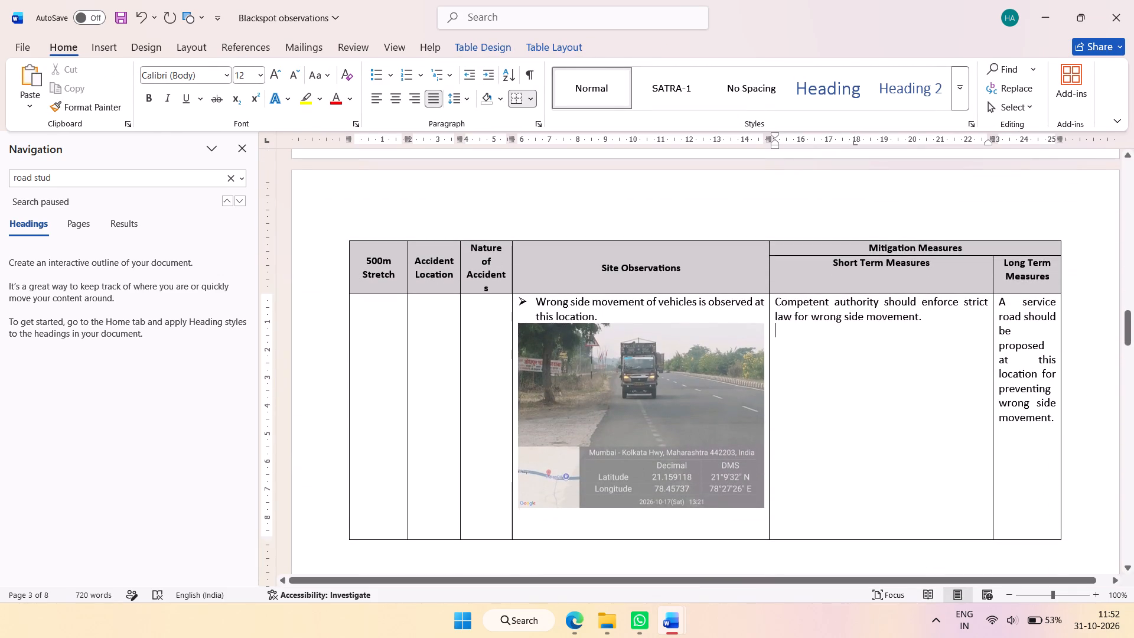
{"action": "scroll", "coordinate": [852, 404], "scroll_direction": "down", "scroll_amount": 6}
{"action": "scroll", "coordinate": [836, 377], "scroll_direction": "up", "scroll_amount": 3}
{"action": "left_click", "coordinate": [690, 332]}
{"action": "left_click", "coordinate": [699, 315]}
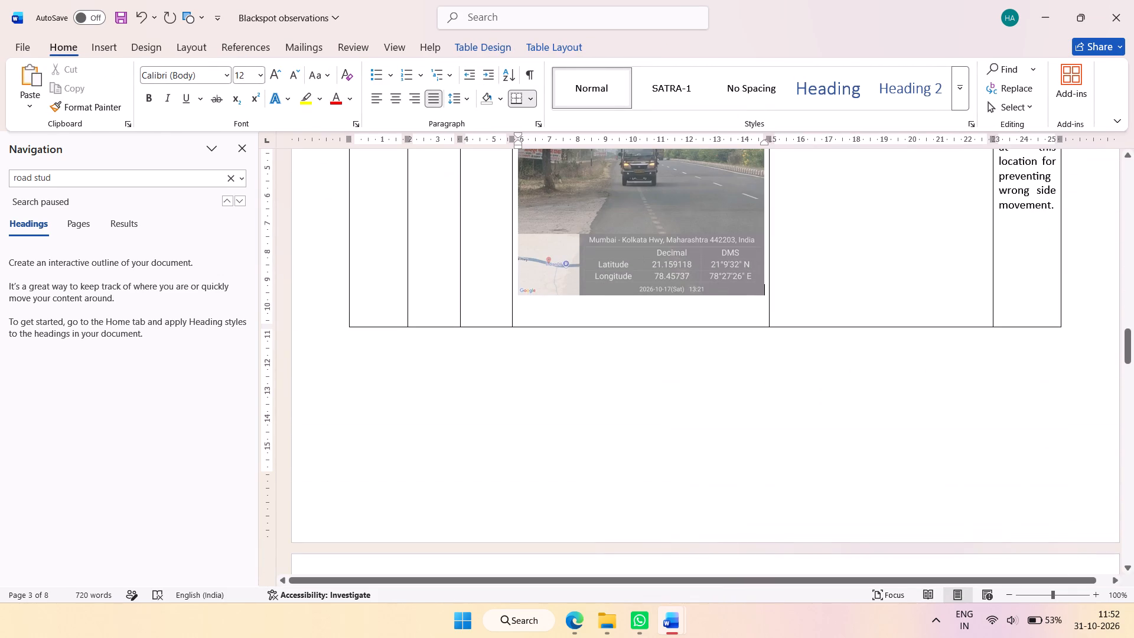
{"action": "left_click", "coordinate": [853, 317]}
{"action": "left_click", "coordinate": [848, 357]}
{"action": "left_click_drag", "start_coordinate": [827, 293], "coordinate": [832, 341]}
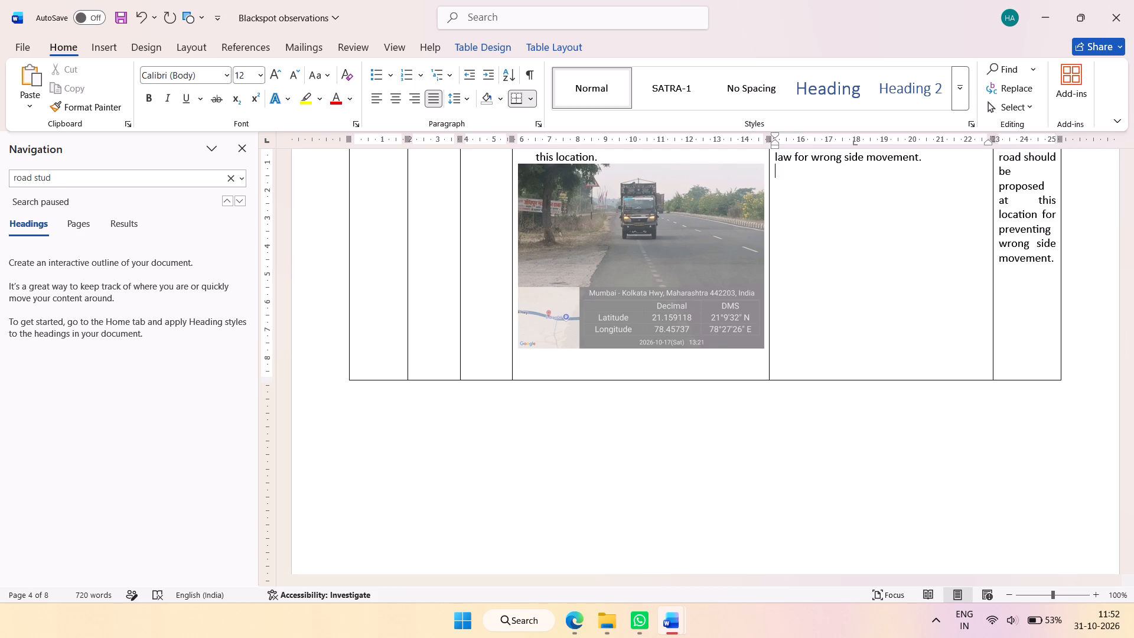
{"action": "scroll", "coordinate": [832, 341], "scroll_direction": "up", "scroll_amount": 2}
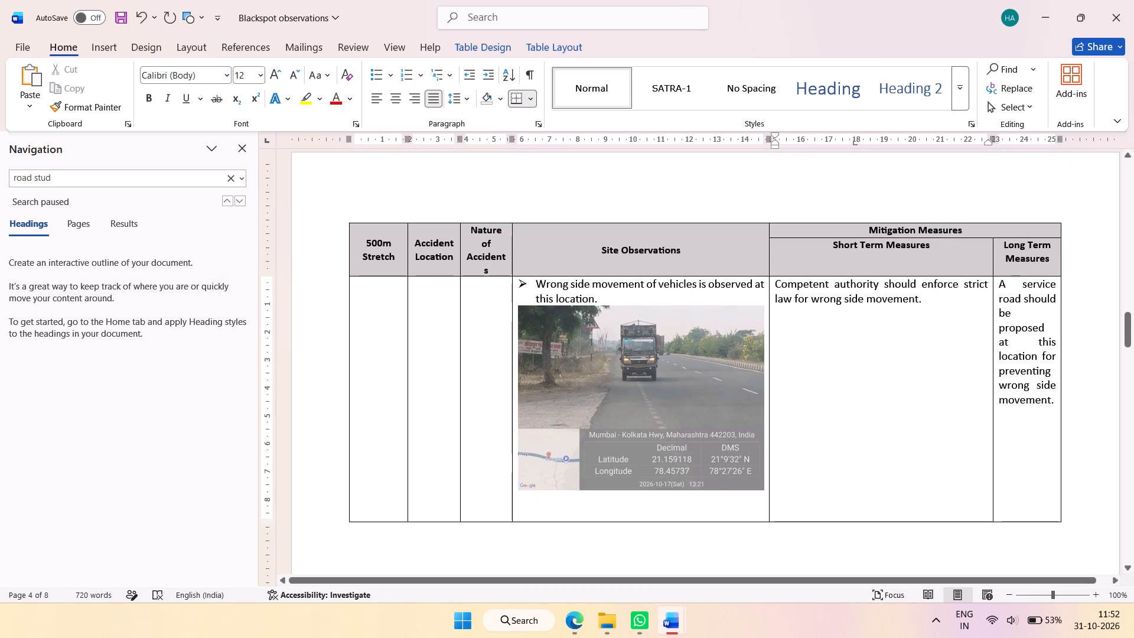
Switch to the RSA_Etawah to Kanpur audit report and search it for "road marking".
{"action": "left_click", "coordinate": [658, 624]}
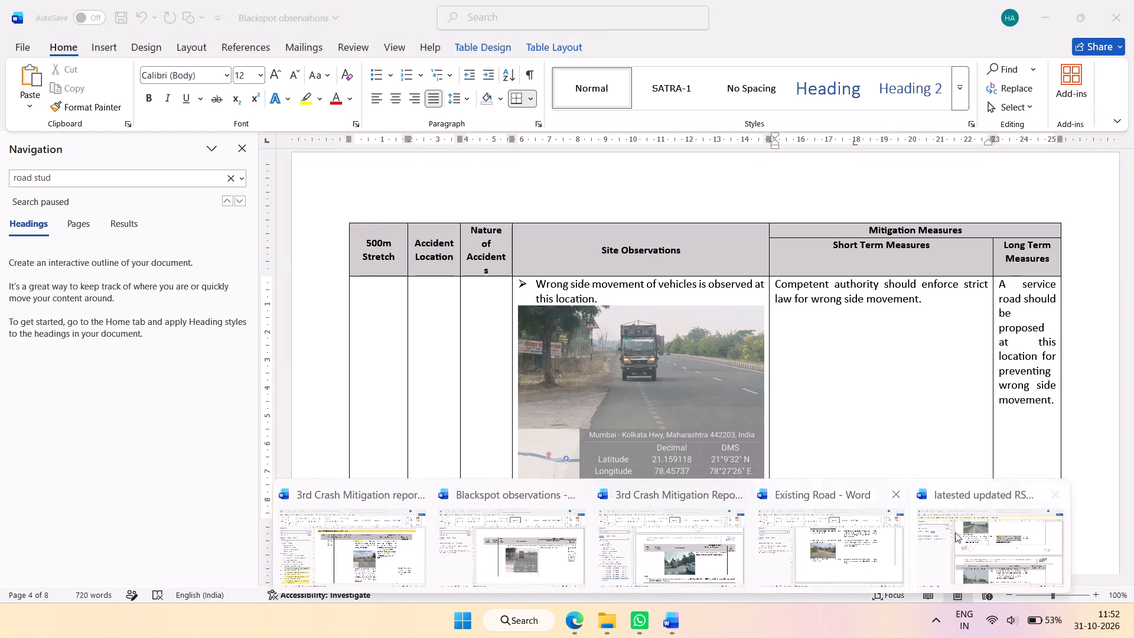
{"action": "left_click", "coordinate": [963, 529]}
{"action": "left_click", "coordinate": [126, 133]}
{"action": "type", "text": "road nark"}
{"action": "key", "text": "BackSpace"}
{"action": "key", "text": "BackSpace"}
{"action": "key", "text": "BackSpace"}
{"action": "key", "text": "BackSpace"}
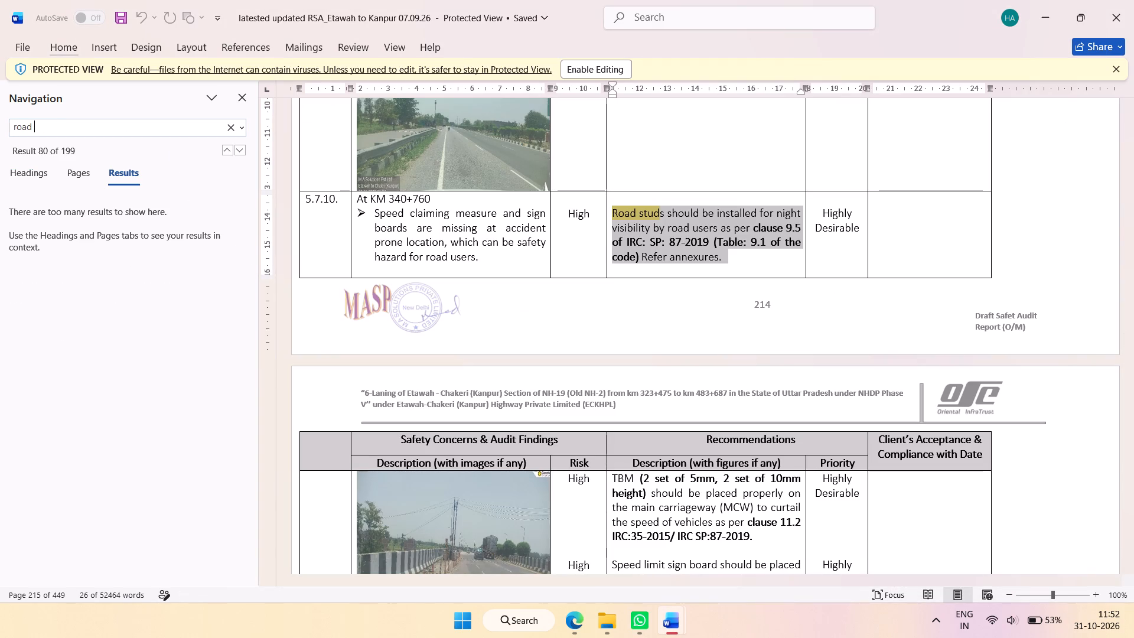
{"action": "type", "text": "marking"}
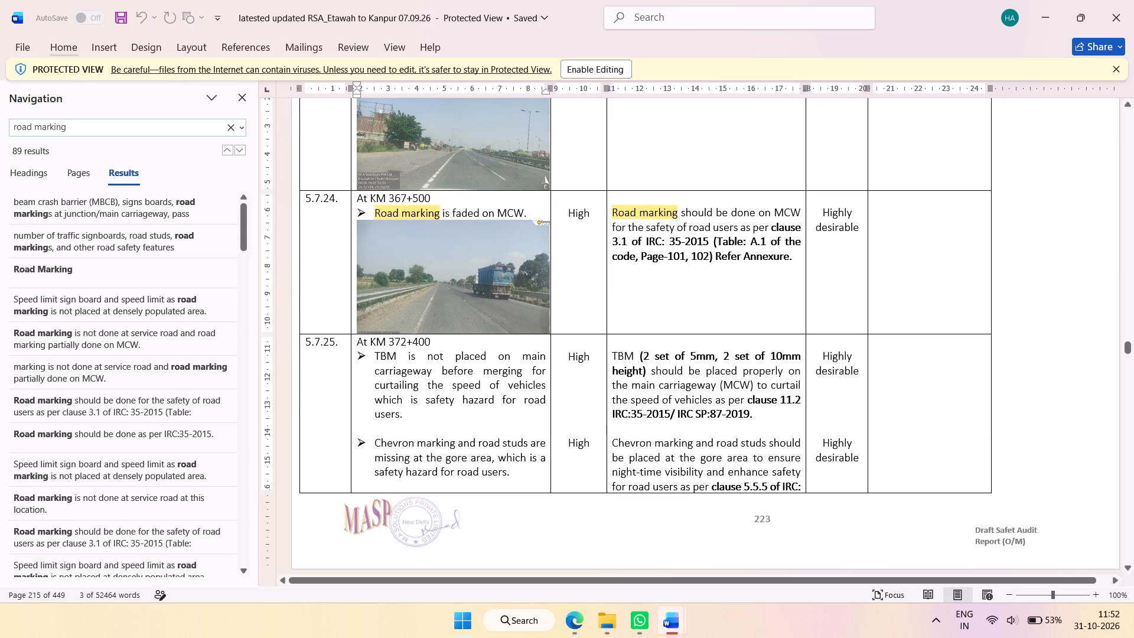
Copy the KM 367+500 road marking recommendation into Blackspot observations as a new short-term measure below the wrong side movement measure.
{"action": "left_click_drag", "start_coordinate": [793, 258], "coordinate": [627, 211]}
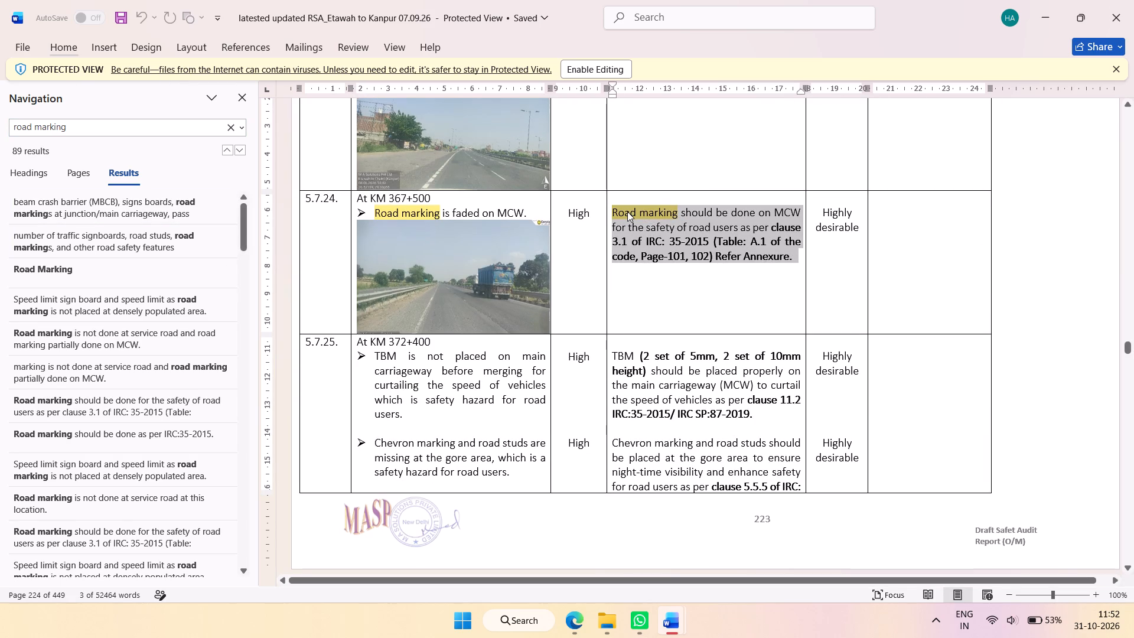
{"action": "key", "text": "ctrl+c"}
{"action": "key", "text": "ctrl+c"}
{"action": "key", "text": "alt+Tab"}
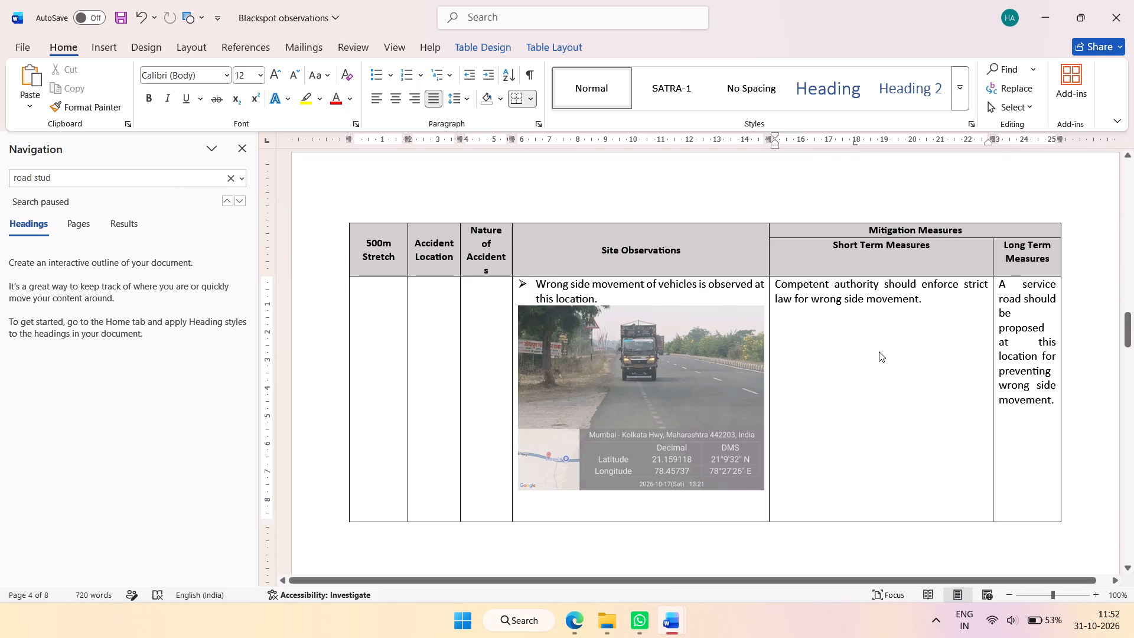
{"action": "key", "text": "Return"}
{"action": "key", "text": "ctrl+v"}
Add a blank line and a new arrow-bulleted line between the wrong side movement observation and its photo, matching the existing bullet format.
{"action": "left_click", "coordinate": [615, 293]}
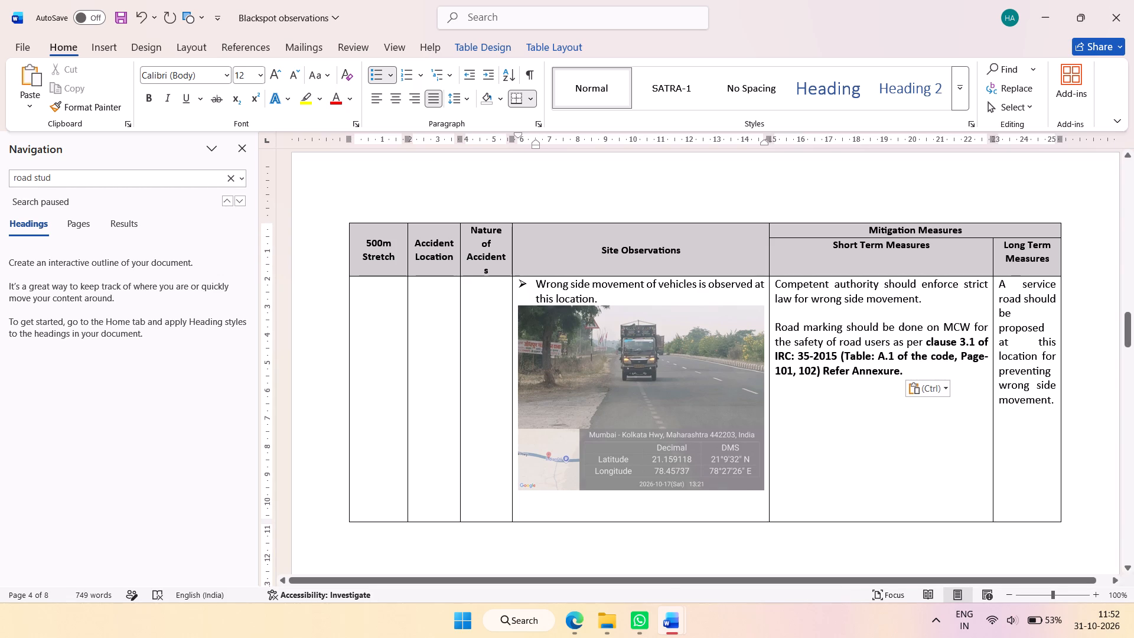
{"action": "key", "text": "Return"}
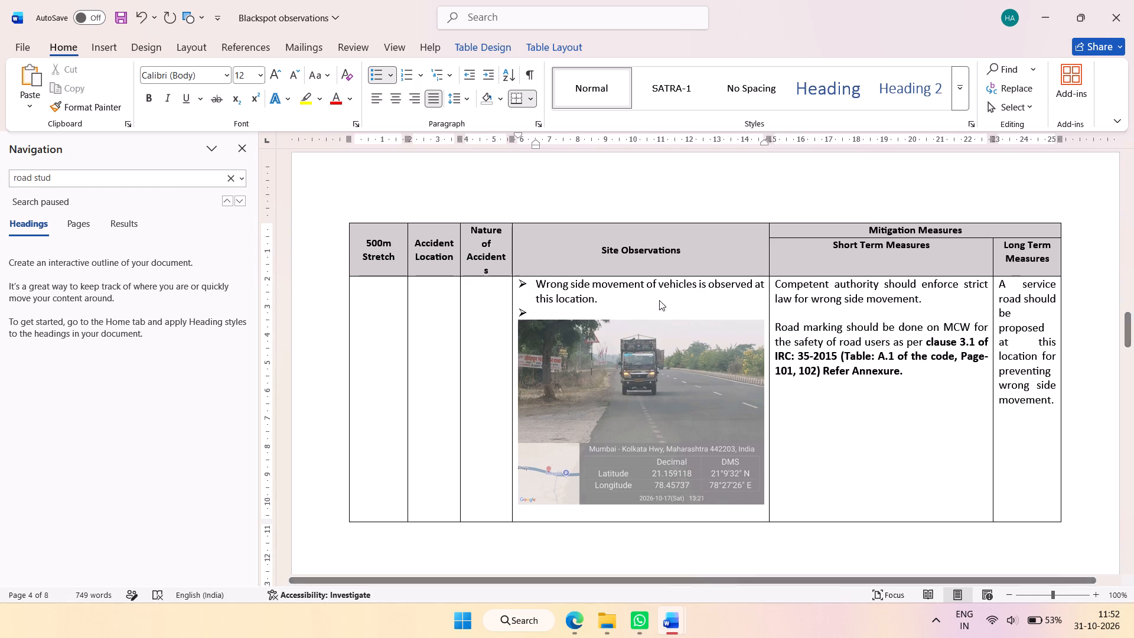
{"action": "key", "text": "Return"}
{"action": "key", "text": "Return"}
{"action": "double_click", "coordinate": [518, 285]}
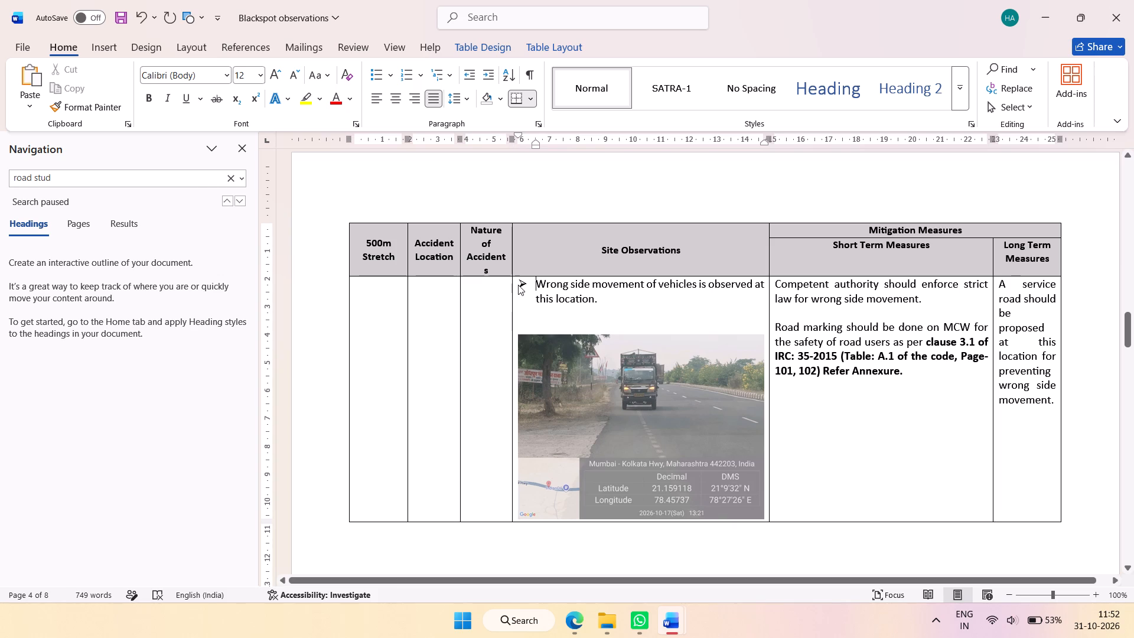
{"action": "left_click", "coordinate": [103, 105]}
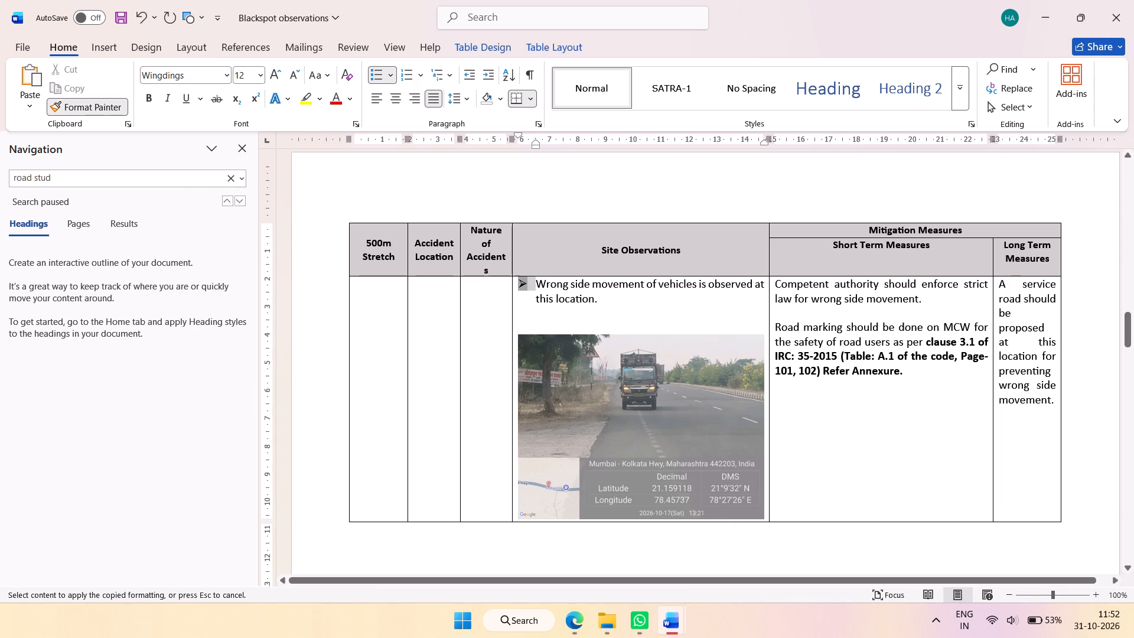
{"action": "left_click", "coordinate": [550, 324]}
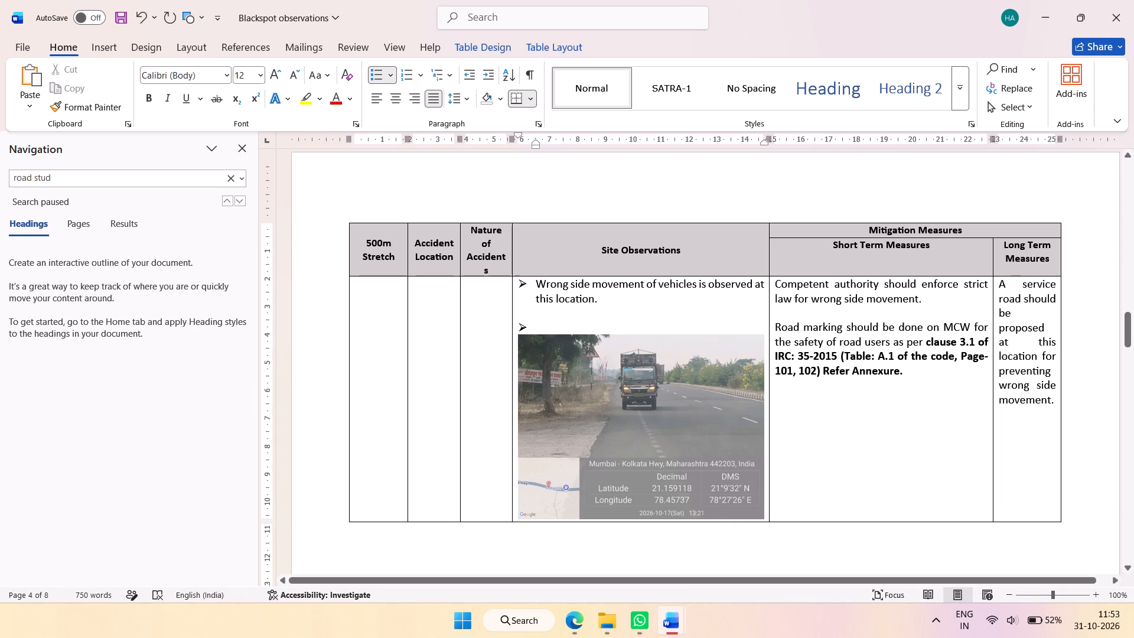
Enter the observation "Road marking is faded at this location." on the new bullet above the photo.
{"action": "type", "text": "Road marking is dade"}
{"action": "key", "text": "BackSpace"}
{"action": "key", "text": "BackSpace"}
{"action": "key", "text": "BackSpace"}
{"action": "key", "text": "BackSpace"}
{"action": "type", "text": "faded at ths"}
{"action": "key", "text": "space"}
{"action": "key", "text": "BackSpace"}
{"action": "key", "text": "BackSpace"}
{"action": "type", "text": "is location"}
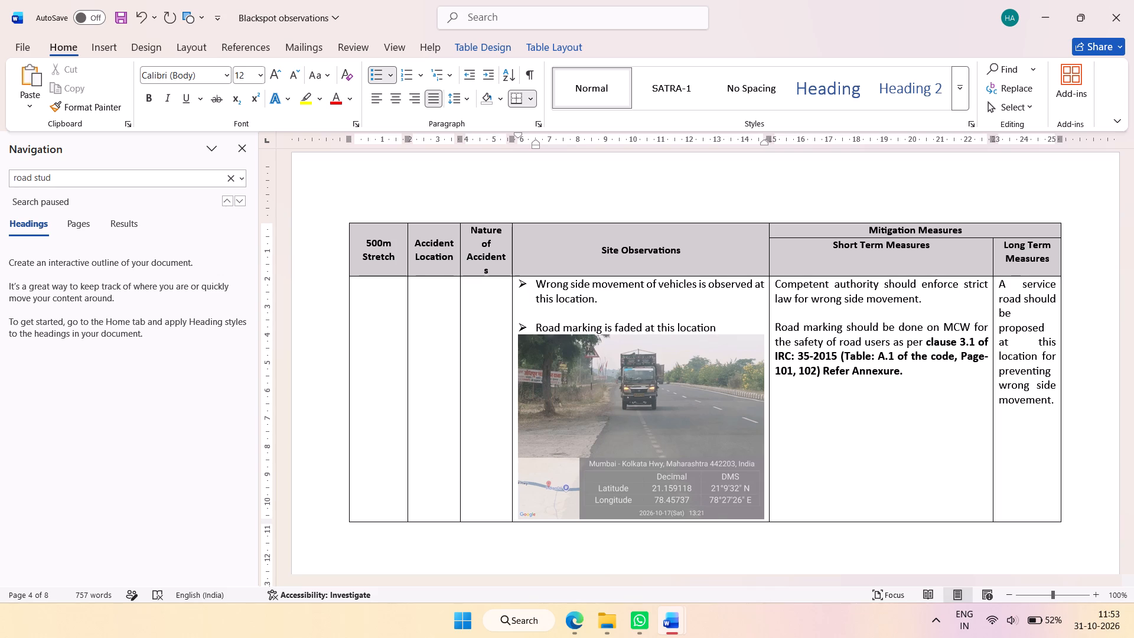
{"action": "key", "text": "period"}
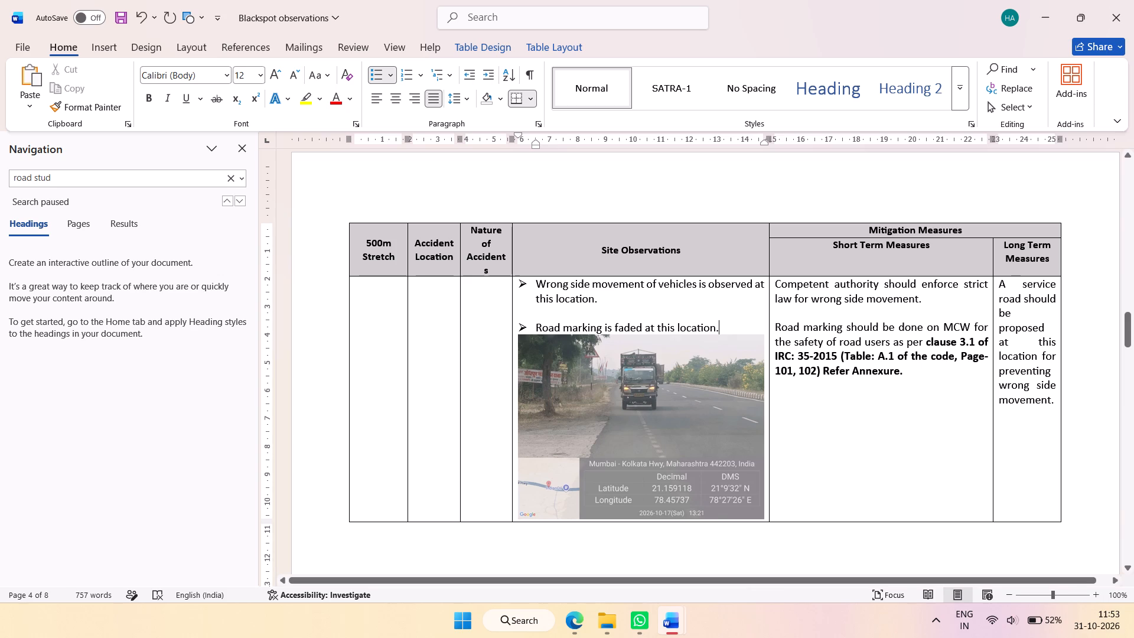
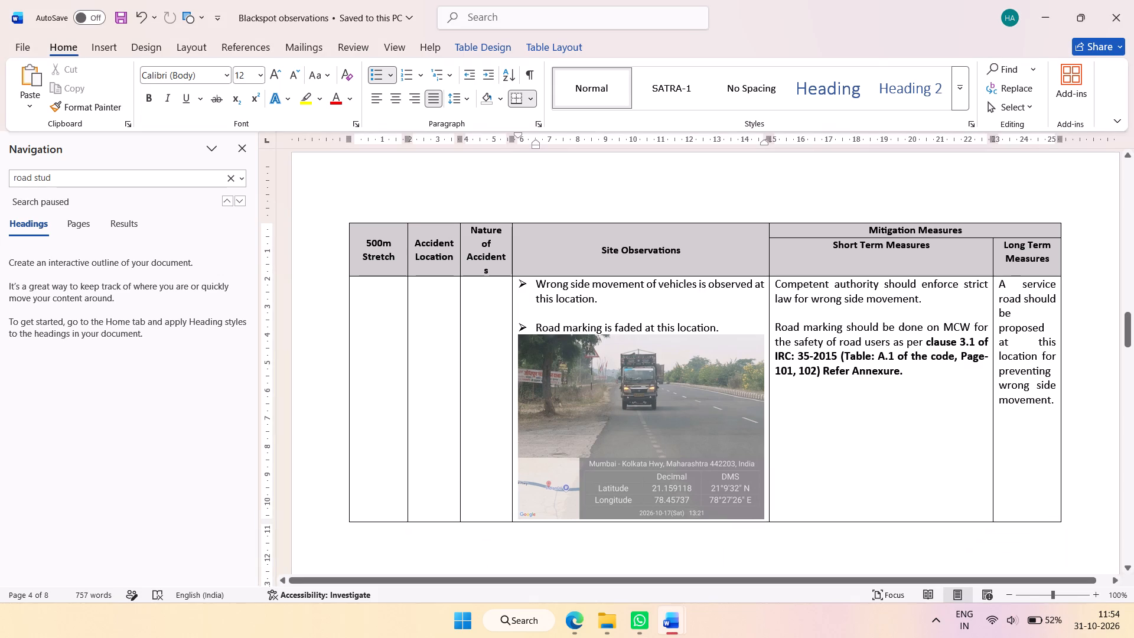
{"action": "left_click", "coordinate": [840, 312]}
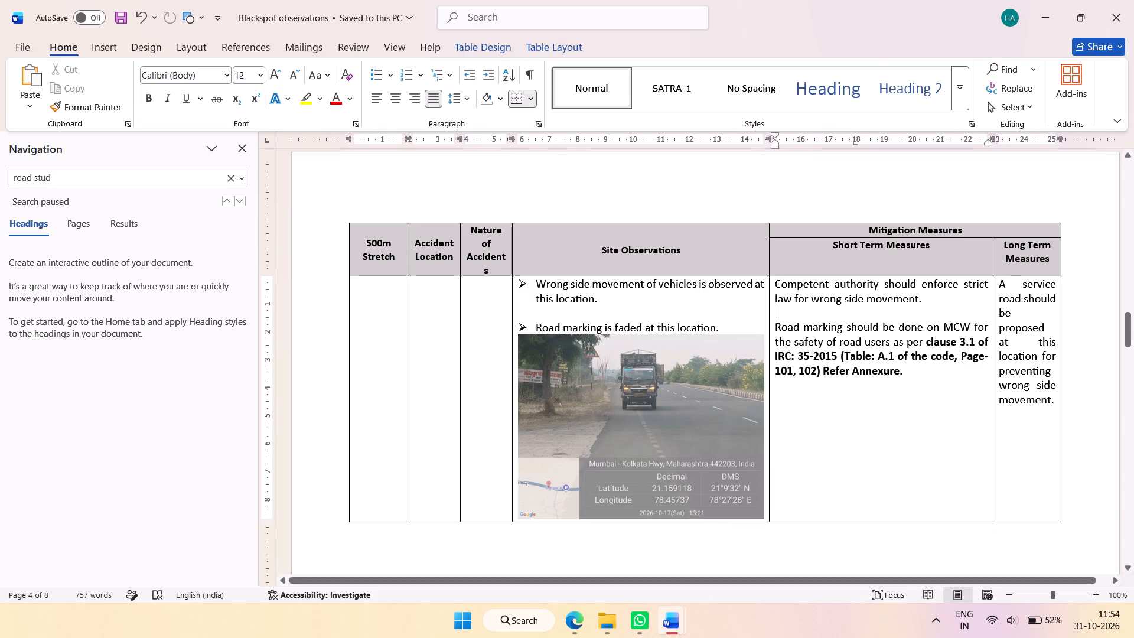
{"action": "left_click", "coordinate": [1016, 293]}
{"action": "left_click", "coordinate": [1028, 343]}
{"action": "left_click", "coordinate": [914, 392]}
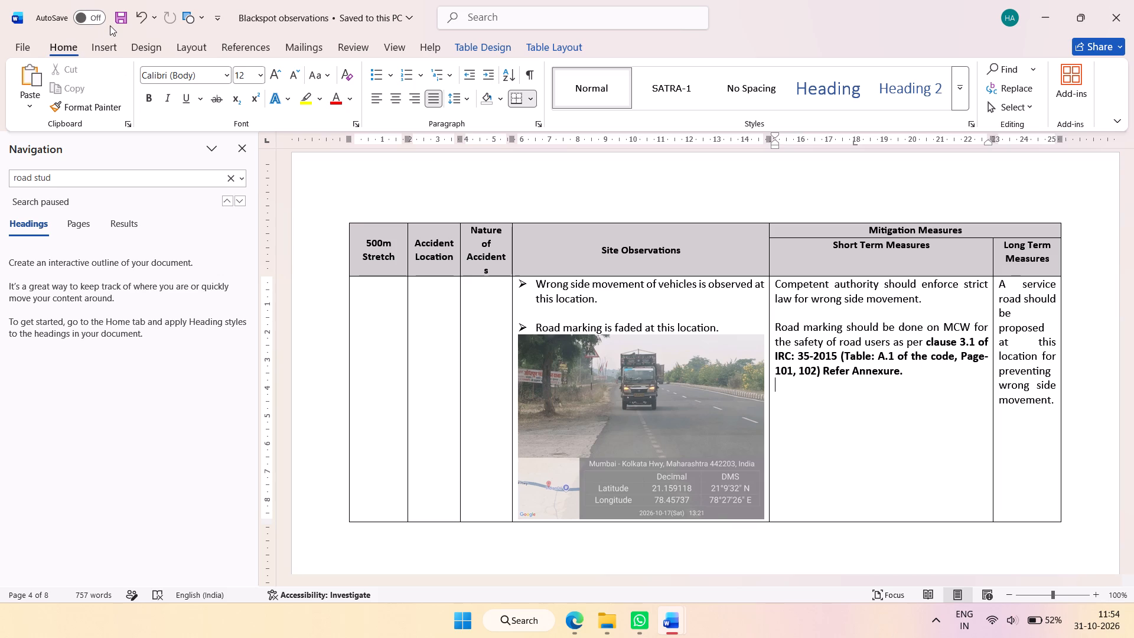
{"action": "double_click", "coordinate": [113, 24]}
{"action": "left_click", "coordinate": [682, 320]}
Remove the extra space before the comma after 69+000 in the first stretch's Accident Location cell.
{"action": "scroll", "coordinate": [840, 440], "scroll_direction": "up", "scroll_amount": 3}
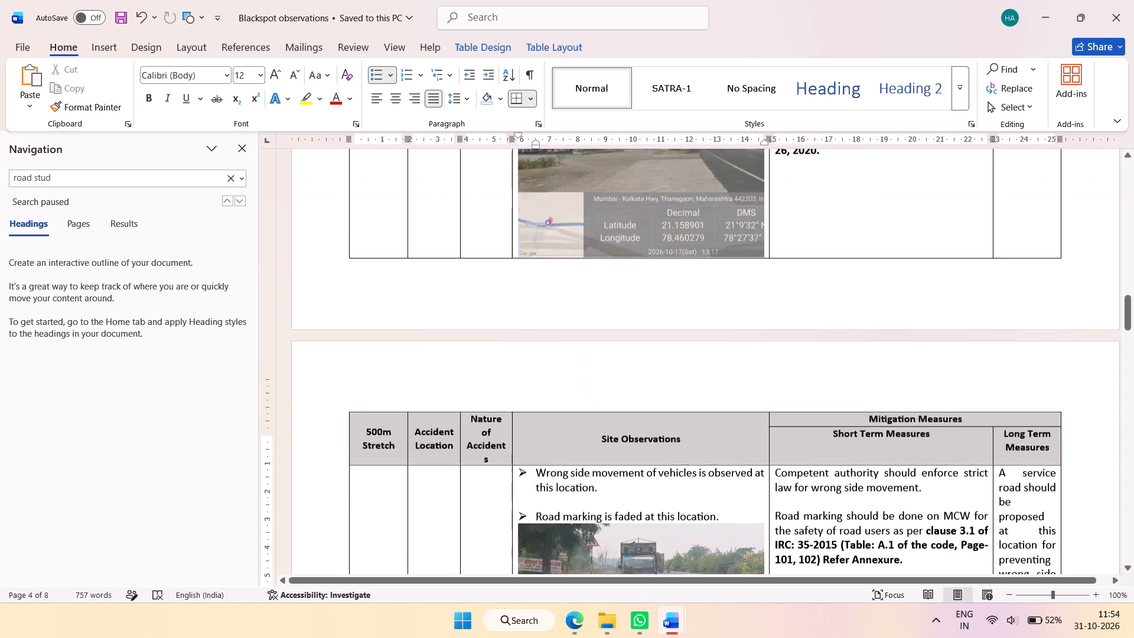
{"action": "scroll", "coordinate": [840, 440], "scroll_direction": "up", "scroll_amount": 12}
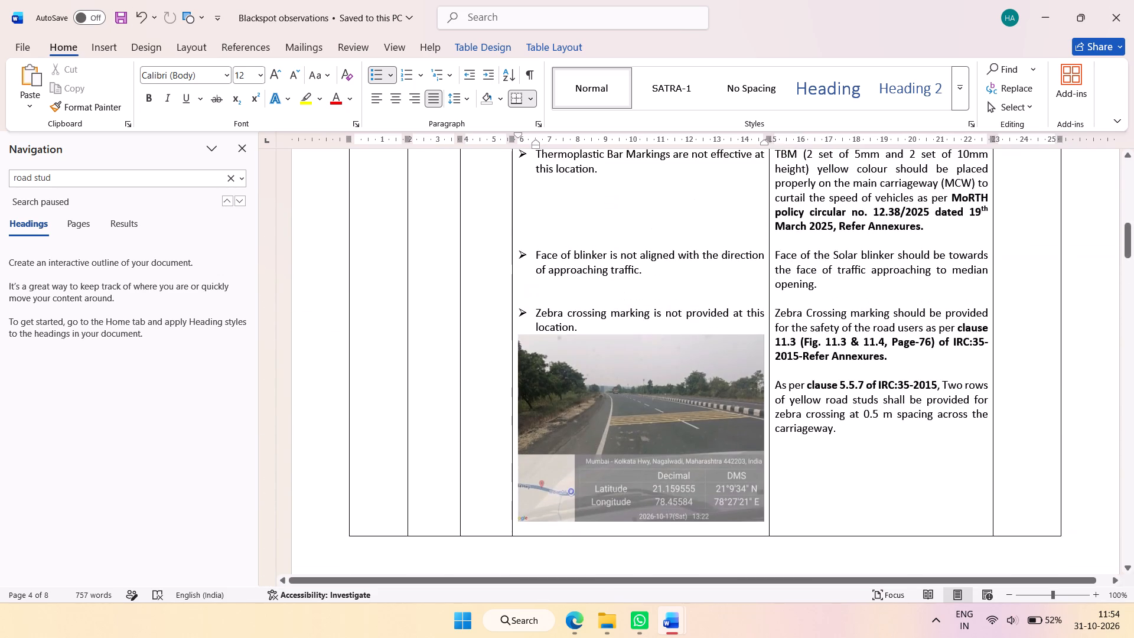
{"action": "scroll", "coordinate": [840, 440], "scroll_direction": "up", "scroll_amount": 18}
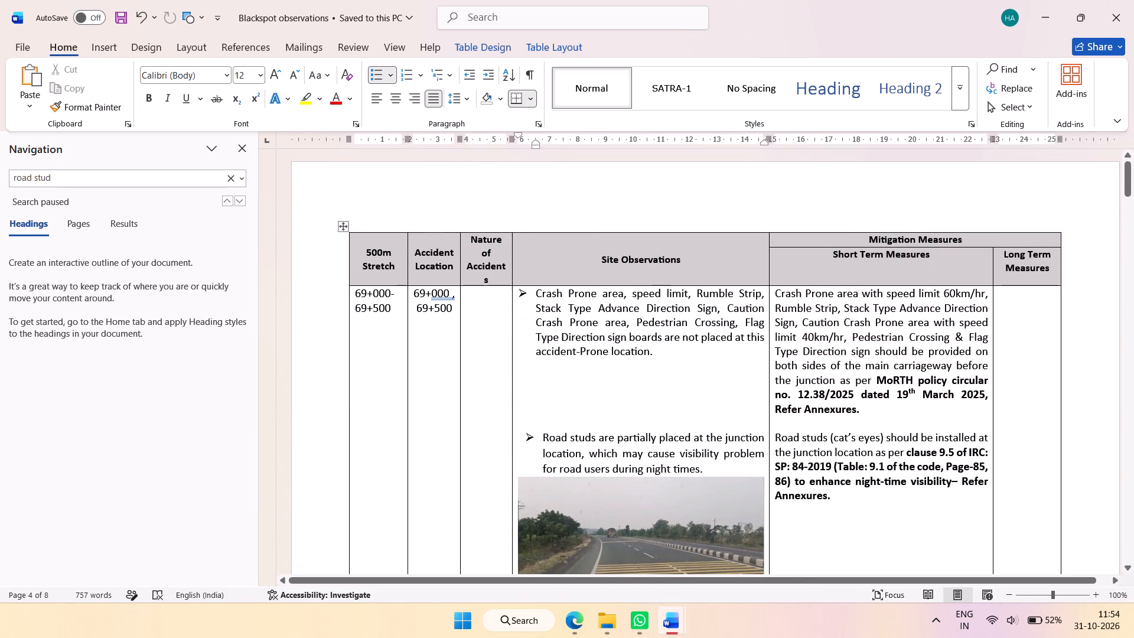
{"action": "right_click", "coordinate": [453, 297]}
{"action": "left_click", "coordinate": [438, 298]}
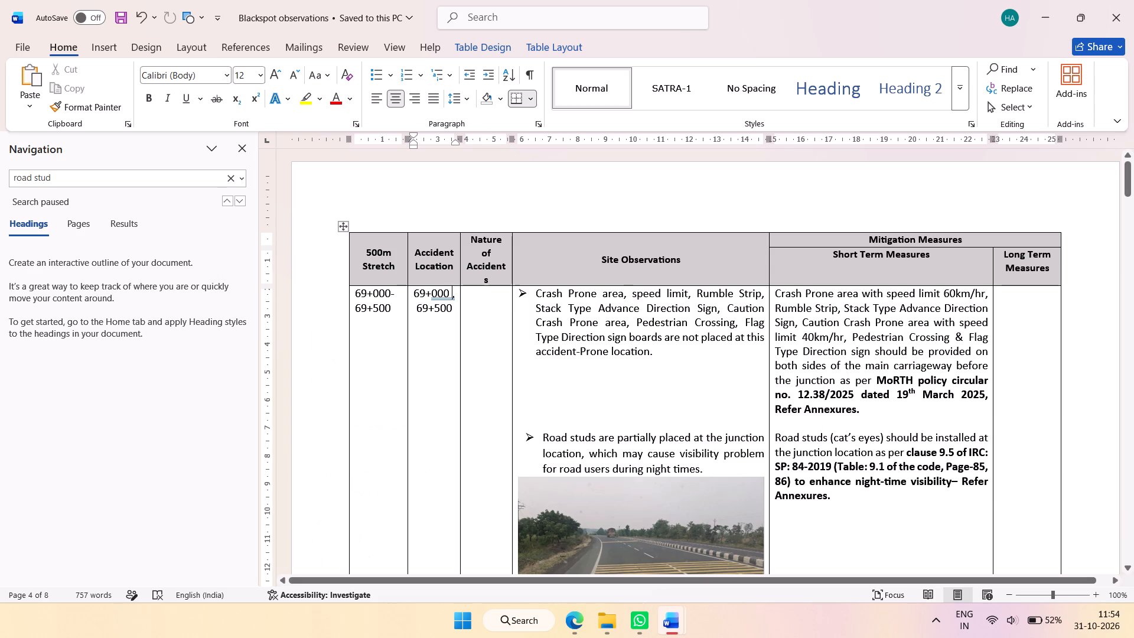
{"action": "right_click", "coordinate": [442, 285]}
{"action": "right_click", "coordinate": [443, 291]}
{"action": "left_click", "coordinate": [422, 305]}
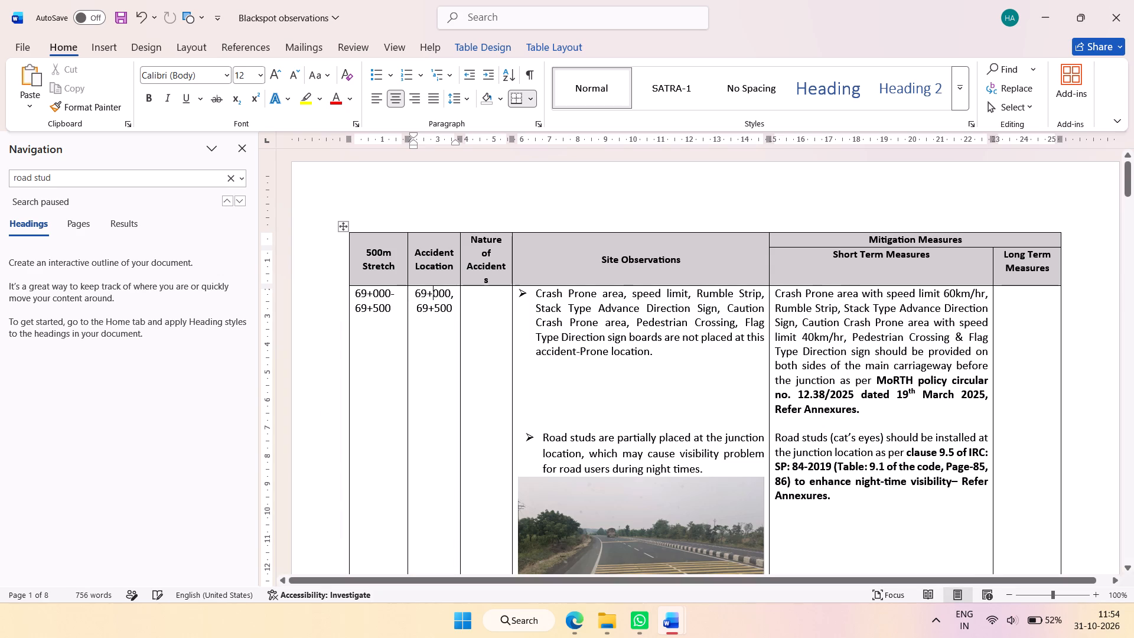
Review the observations table from the 69+000-69+500 stretch through its last rows, checking observations, photos and mitigation measures.
{"action": "scroll", "coordinate": [626, 400], "scroll_direction": "down", "scroll_amount": 20}
{"action": "scroll", "coordinate": [626, 400], "scroll_direction": "down", "scroll_amount": 12}
{"action": "scroll", "coordinate": [672, 396], "scroll_direction": "up", "scroll_amount": 1}
{"action": "scroll", "coordinate": [673, 399], "scroll_direction": "down", "scroll_amount": 7}
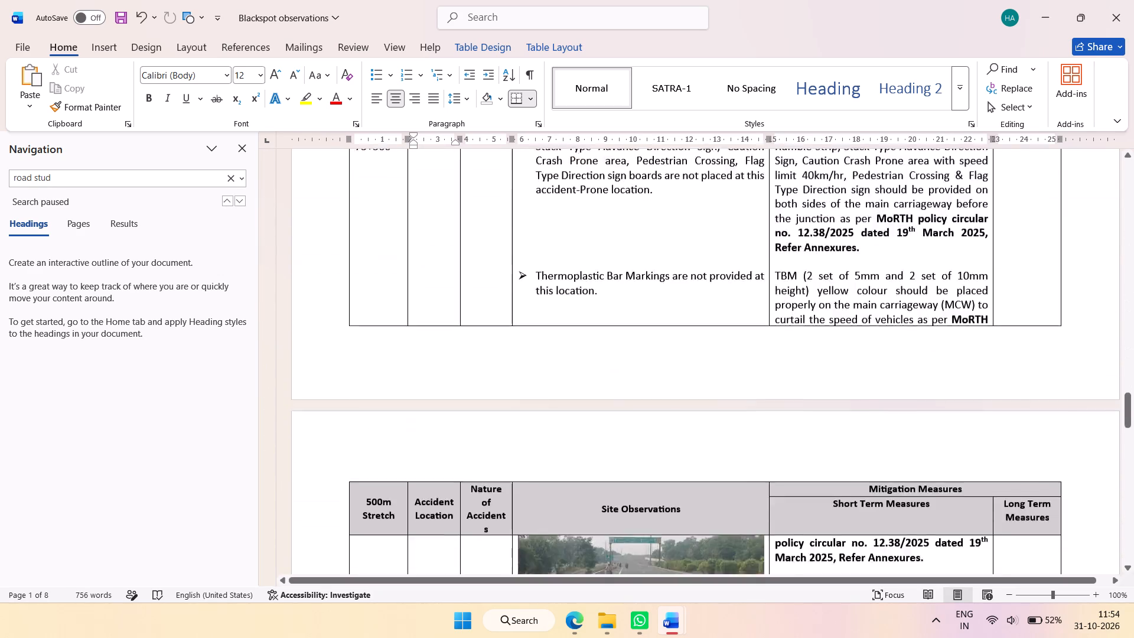
{"action": "scroll", "coordinate": [670, 406], "scroll_direction": "down", "scroll_amount": 20}
{"action": "scroll", "coordinate": [670, 406], "scroll_direction": "down", "scroll_amount": 4}
{"action": "scroll", "coordinate": [669, 409], "scroll_direction": "up", "scroll_amount": 2}
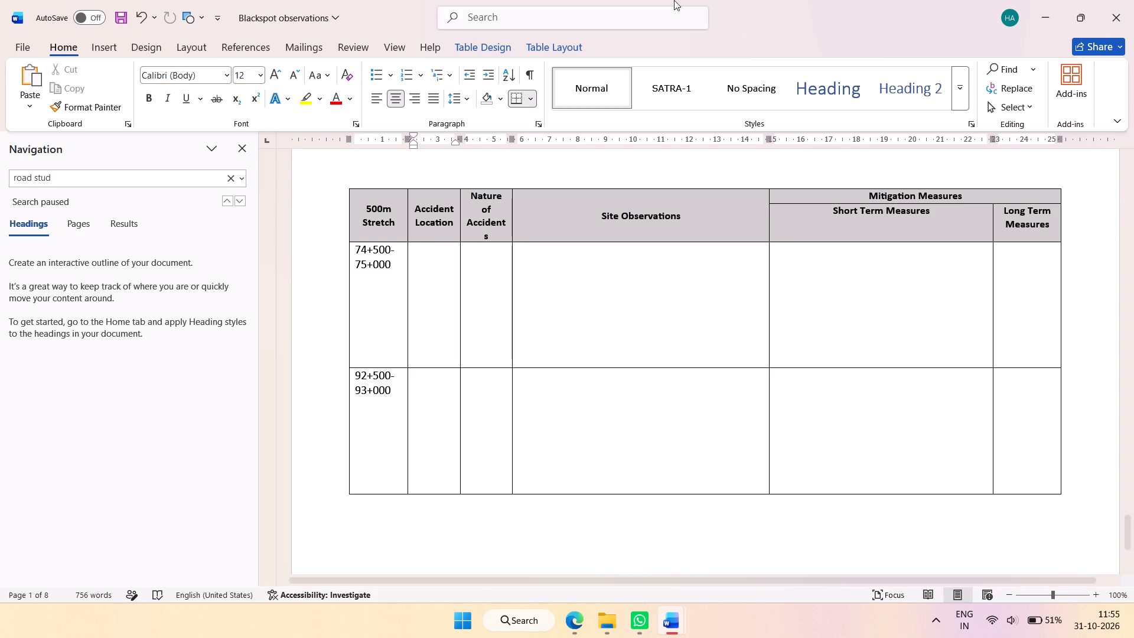
{"action": "scroll", "coordinate": [760, 311], "scroll_direction": "up", "scroll_amount": 10}
{"action": "scroll", "coordinate": [574, 304], "scroll_direction": "up", "scroll_amount": 8}
{"action": "scroll", "coordinate": [540, 298], "scroll_direction": "down", "scroll_amount": 5}
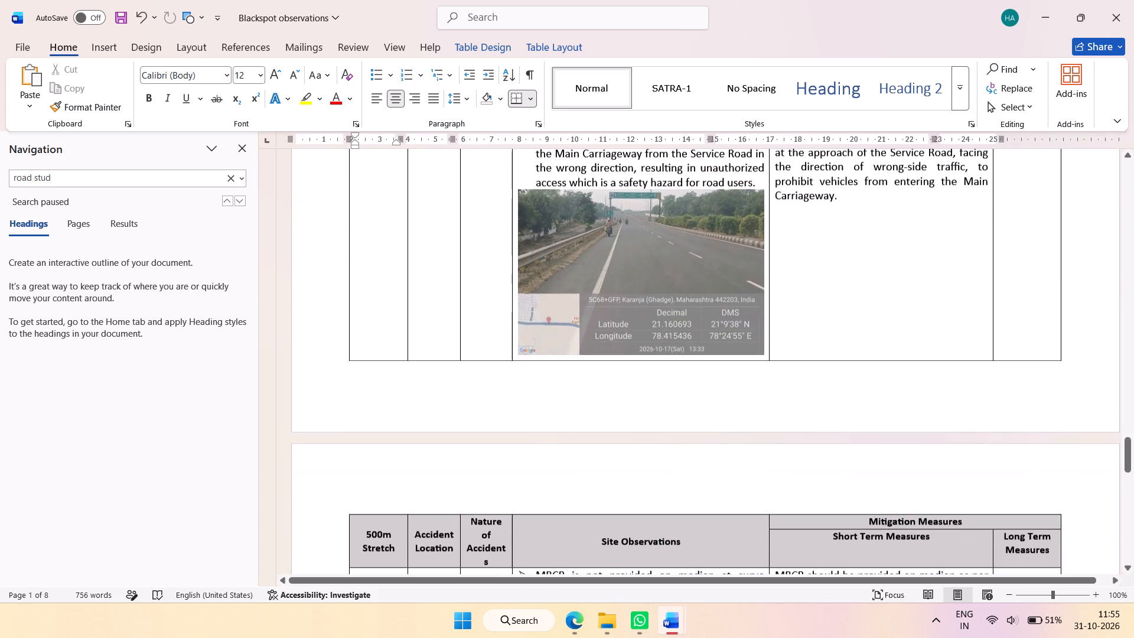
{"action": "scroll", "coordinate": [516, 299], "scroll_direction": "down", "scroll_amount": 16}
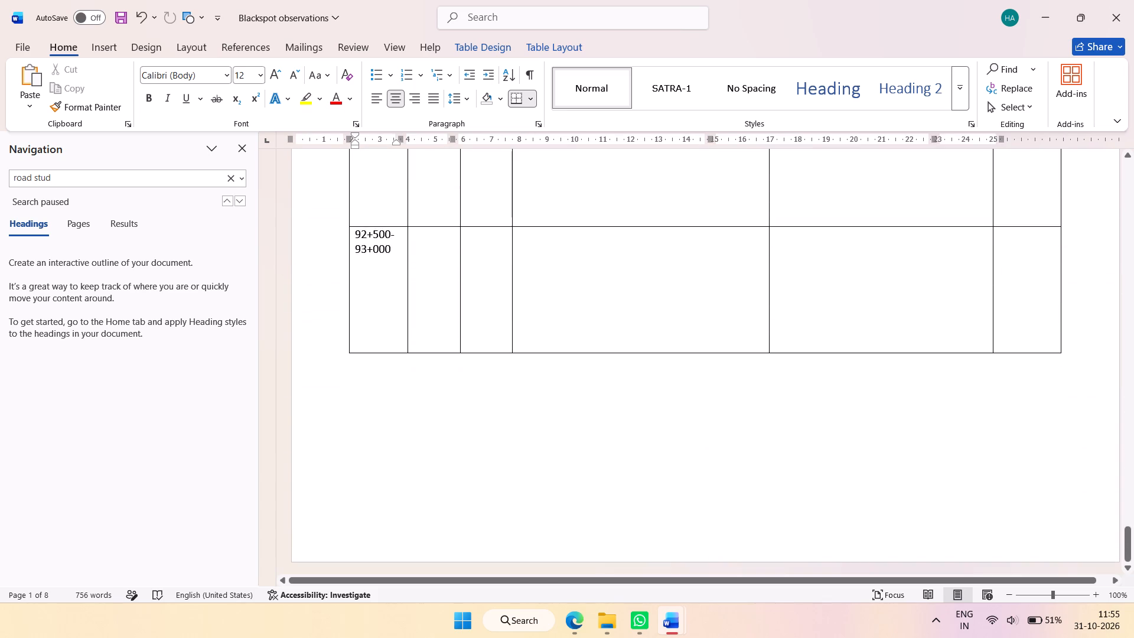
{"action": "scroll", "coordinate": [464, 308], "scroll_direction": "up", "scroll_amount": 3}
{"action": "left_click", "coordinate": [426, 336]}
{"action": "scroll", "coordinate": [692, 328], "scroll_direction": "up", "scroll_amount": 9}
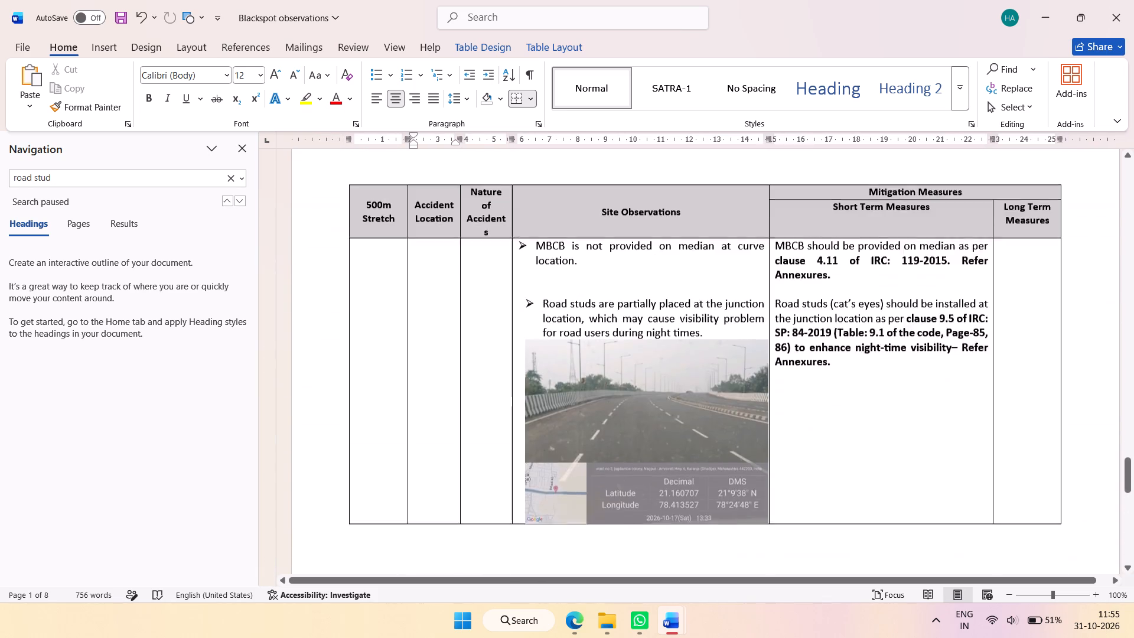
{"action": "scroll", "coordinate": [739, 323], "scroll_direction": "up", "scroll_amount": 20}
{"action": "scroll", "coordinate": [739, 323], "scroll_direction": "up", "scroll_amount": 20}
{"action": "scroll", "coordinate": [739, 323], "scroll_direction": "up", "scroll_amount": 4}
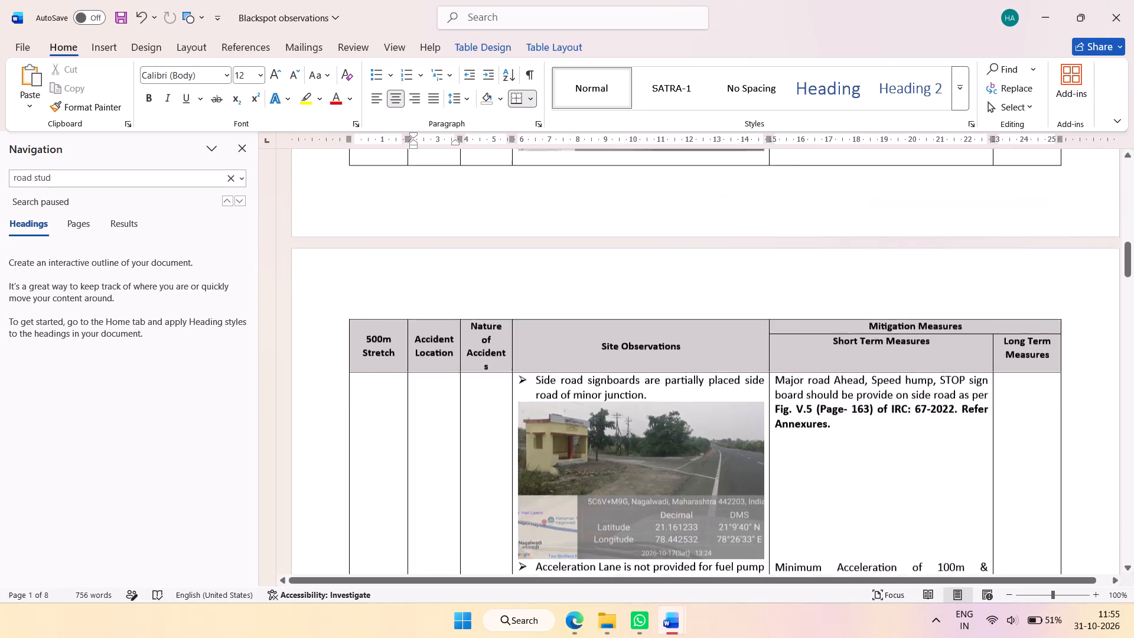
{"action": "scroll", "coordinate": [739, 323], "scroll_direction": "up", "scroll_amount": 20}
{"action": "scroll", "coordinate": [739, 323], "scroll_direction": "up", "scroll_amount": 7}
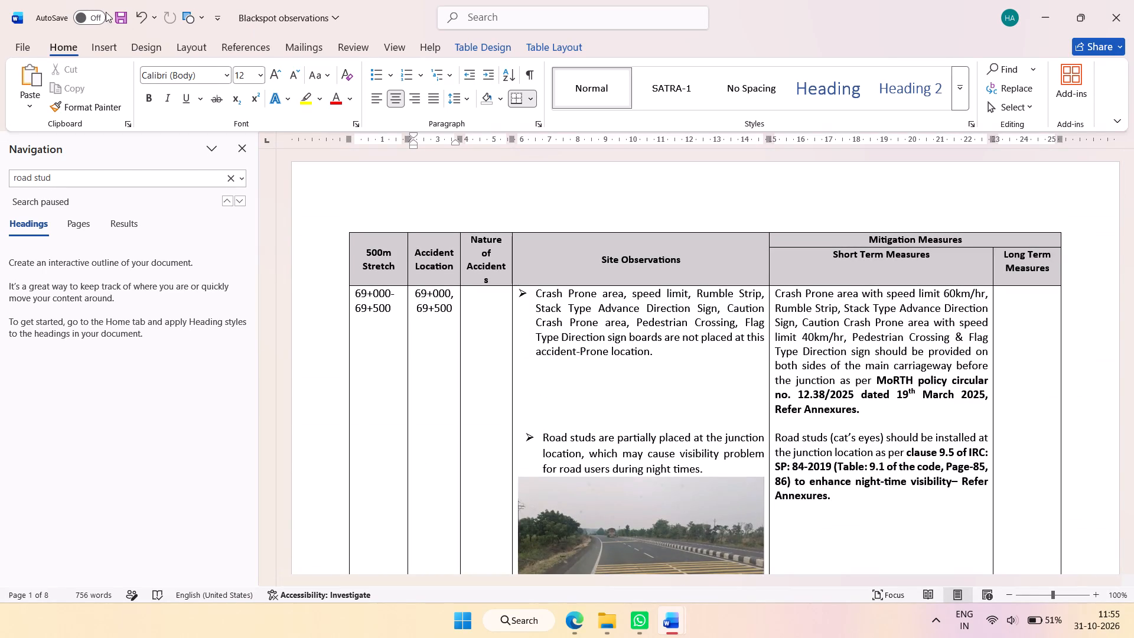
Save the Blackspot observations document.
{"action": "left_click", "coordinate": [124, 14]}
Look through the table down to the empty rows for stretches 74+500-75+000 and 92+500-93+000.
{"action": "scroll", "coordinate": [666, 362], "scroll_direction": "down", "scroll_amount": 3}
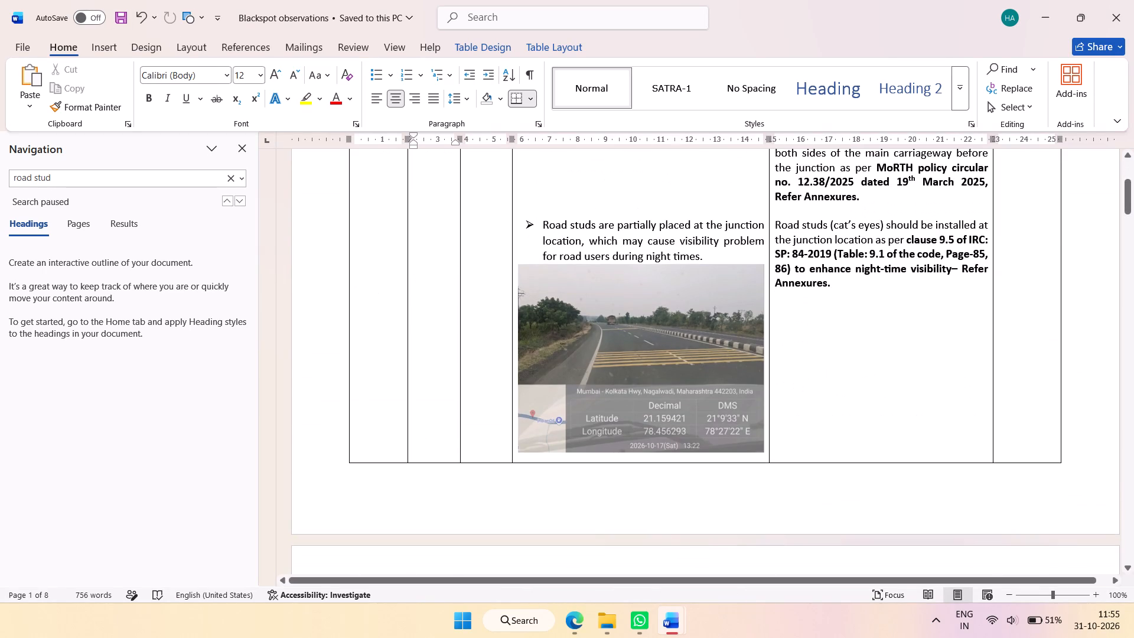
{"action": "scroll", "coordinate": [724, 370], "scroll_direction": "down", "scroll_amount": 8}
{"action": "scroll", "coordinate": [725, 362], "scroll_direction": "down", "scroll_amount": 14}
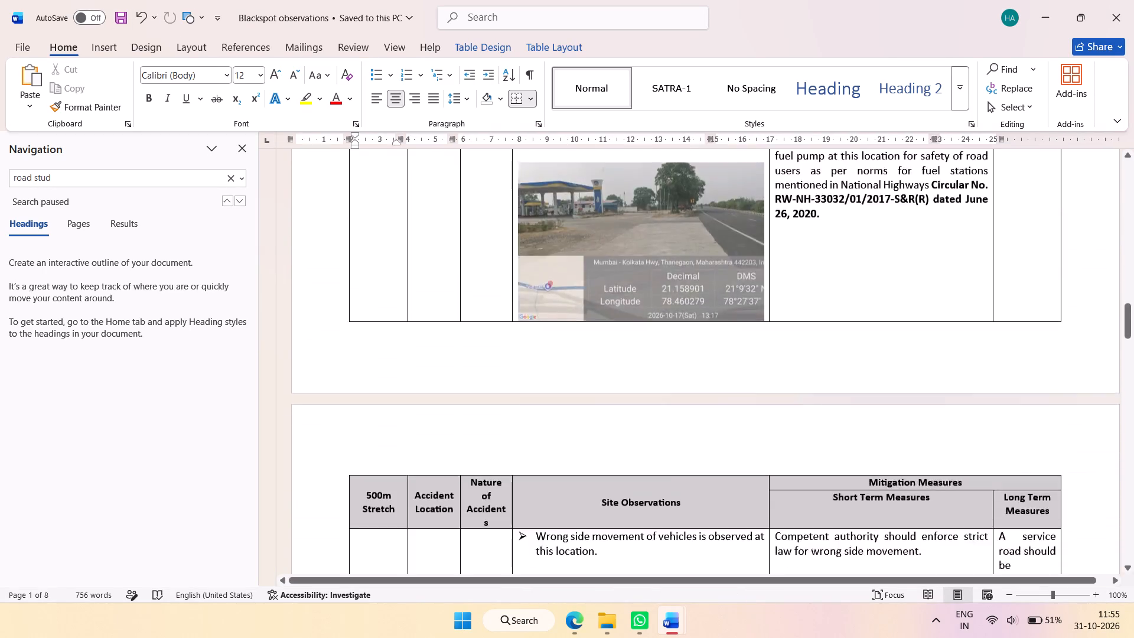
{"action": "scroll", "coordinate": [725, 357], "scroll_direction": "down", "scroll_amount": 20}
{"action": "scroll", "coordinate": [725, 357], "scroll_direction": "down", "scroll_amount": 16}
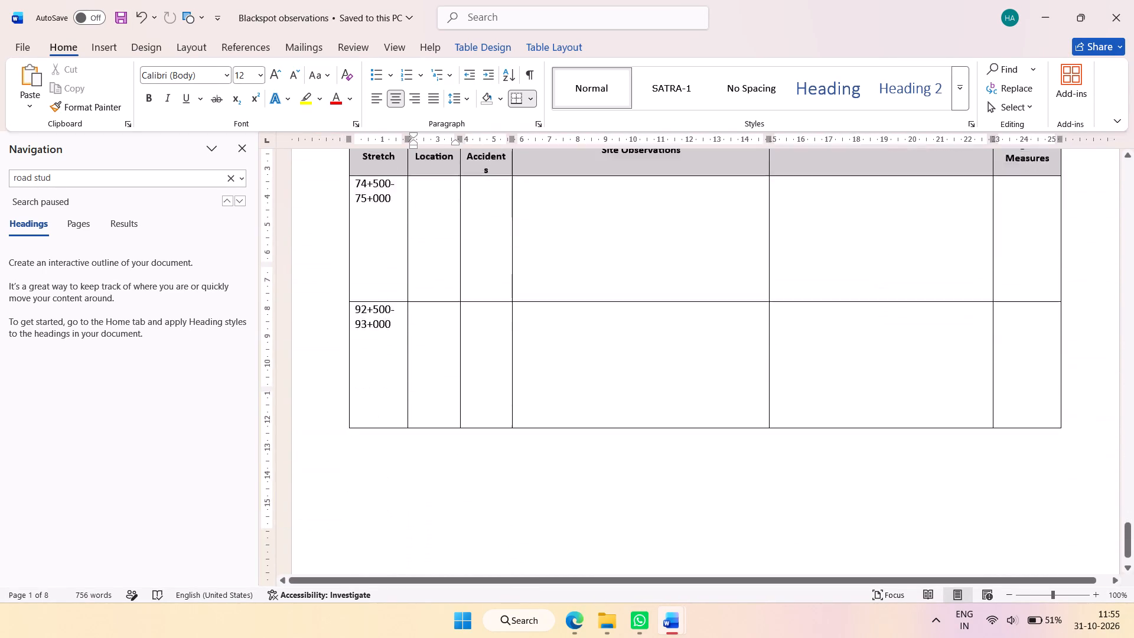
{"action": "scroll", "coordinate": [726, 360], "scroll_direction": "up", "scroll_amount": 2}
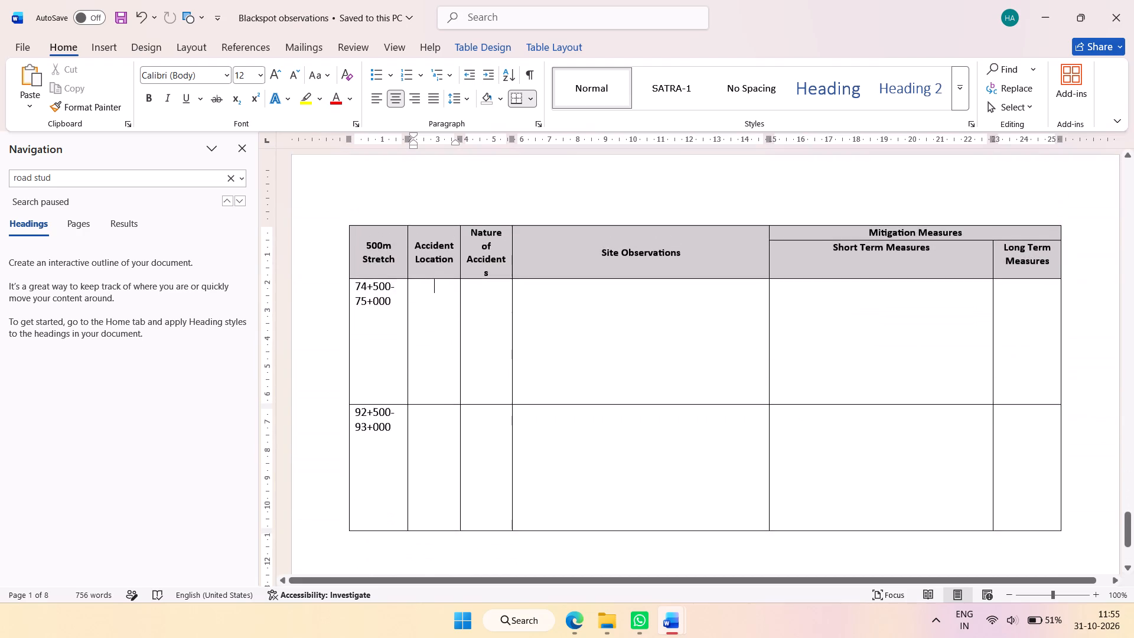
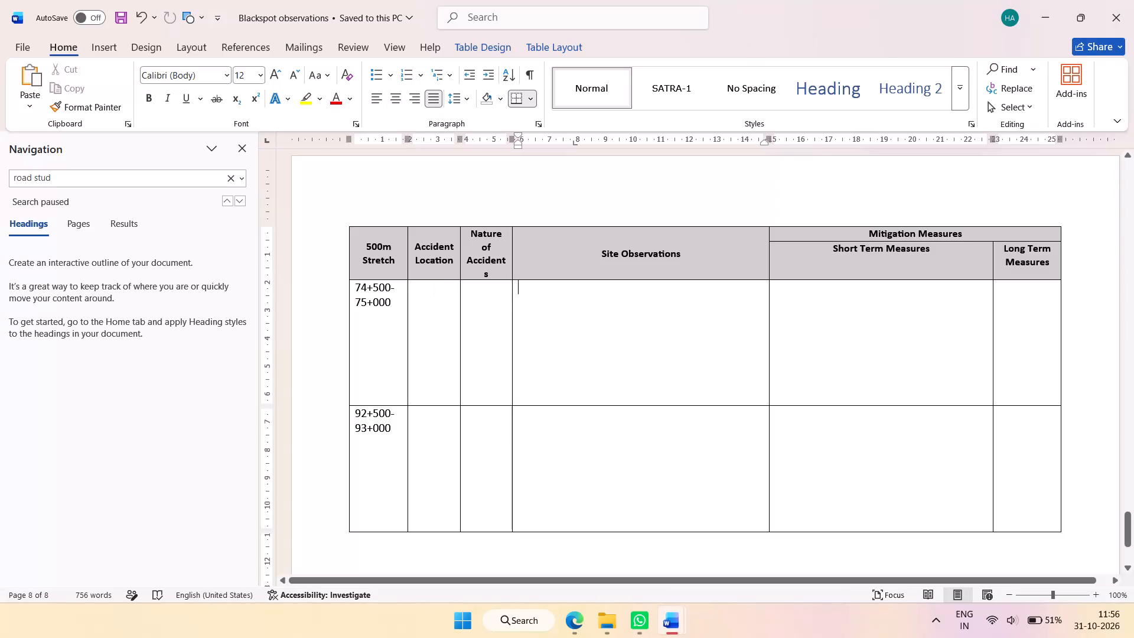
Paste the copied site photo below two blank lines in the Site Observations cell of stretch 74+500-75+000.
{"action": "key", "text": "Return"}
{"action": "key", "text": "Return"}
{"action": "key", "text": "ctrl+v"}
Copy the missing sign boards and Thermoplastic Bar Markings observations from stretch 73+000-73+500 into the Site Observations cell of 74+500-75+000.
{"action": "scroll", "coordinate": [708, 416], "scroll_direction": "up", "scroll_amount": 20}
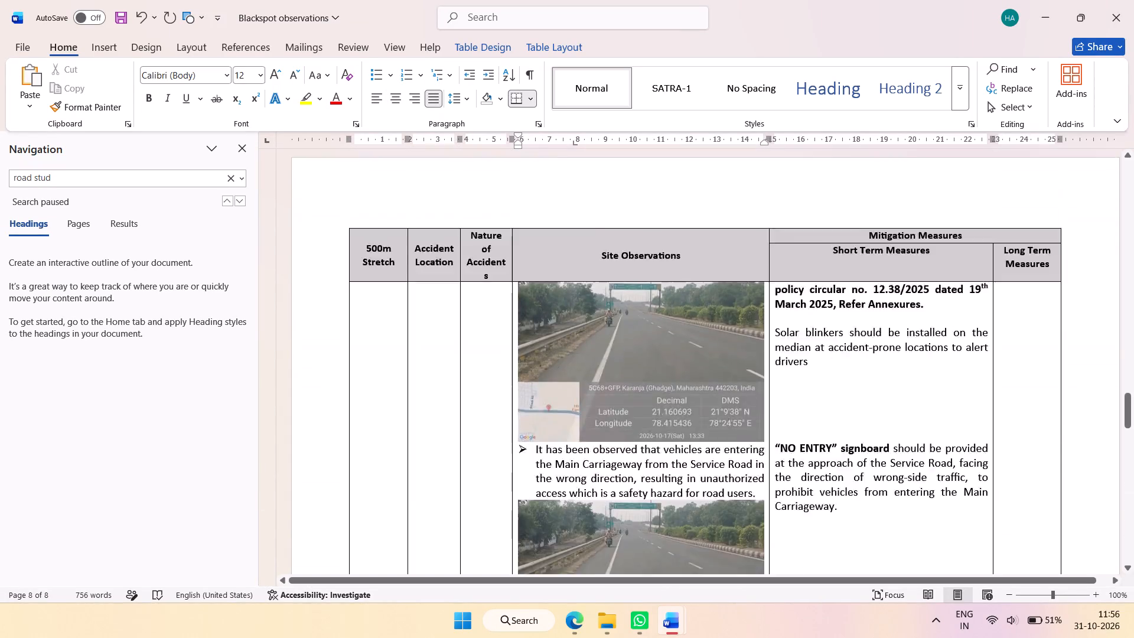
{"action": "scroll", "coordinate": [708, 416], "scroll_direction": "up", "scroll_amount": 4}
{"action": "scroll", "coordinate": [713, 432], "scroll_direction": "down", "scroll_amount": 2}
{"action": "left_click_drag", "start_coordinate": [630, 408], "coordinate": [542, 254]}
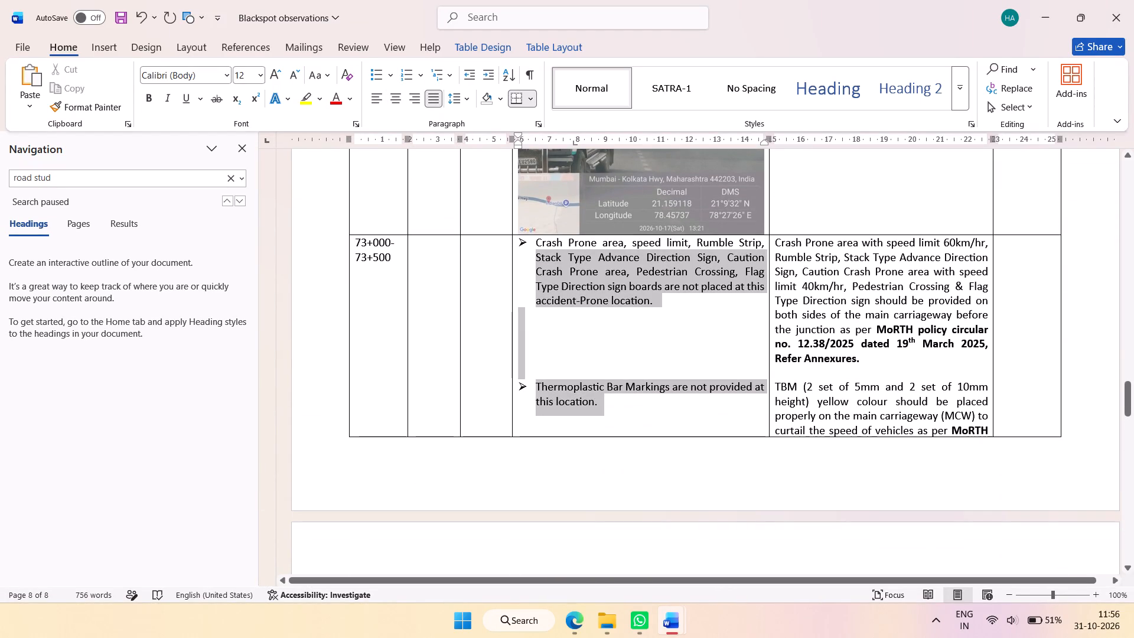
{"action": "left_click_drag", "start_coordinate": [542, 254], "coordinate": [542, 246]}
{"action": "key", "text": "ctrl+c"}
{"action": "scroll", "coordinate": [630, 366], "scroll_direction": "down", "scroll_amount": 19}
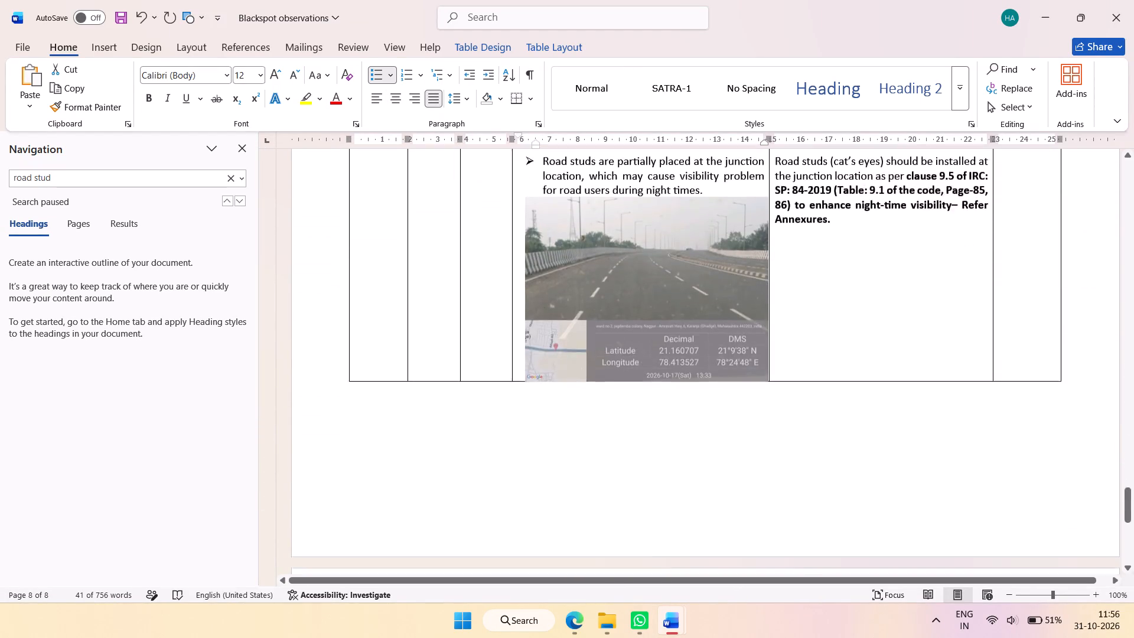
{"action": "scroll", "coordinate": [584, 399], "scroll_direction": "down", "scroll_amount": 3}
{"action": "left_click", "coordinate": [565, 291]}
{"action": "key", "text": "ctrl+v"}
Copy the matching crash-prone signage and TBM short-term measures from stretch 73+000-73+500 into the Short Term Measures cell of 74+500-75+000.
{"action": "scroll", "coordinate": [760, 438], "scroll_direction": "up", "scroll_amount": 6}
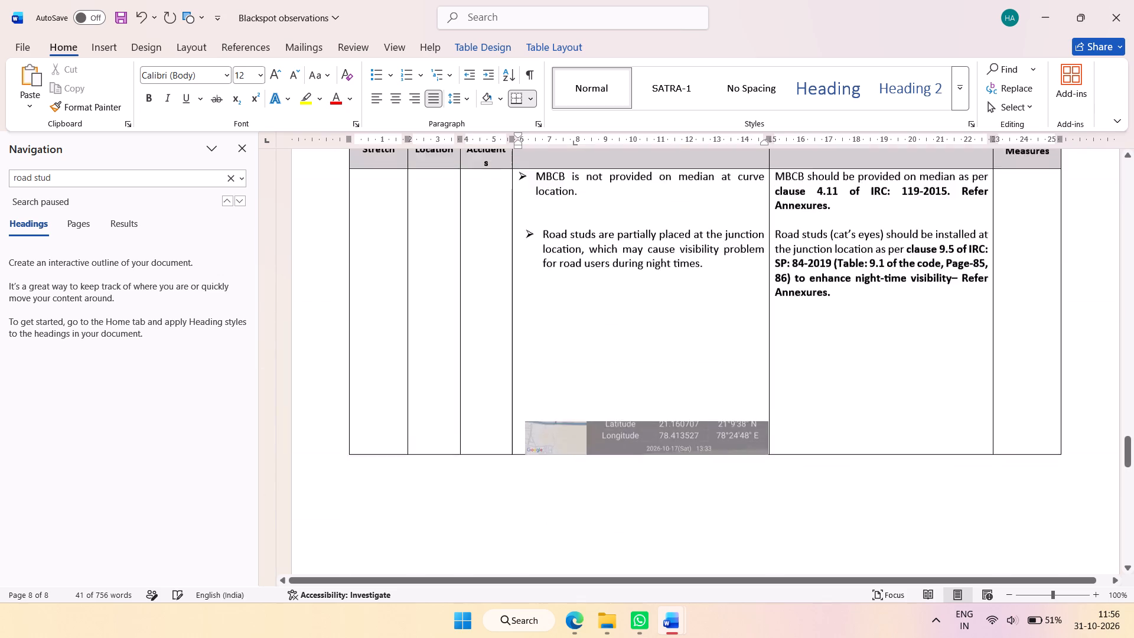
{"action": "scroll", "coordinate": [785, 425], "scroll_direction": "up", "scroll_amount": 17}
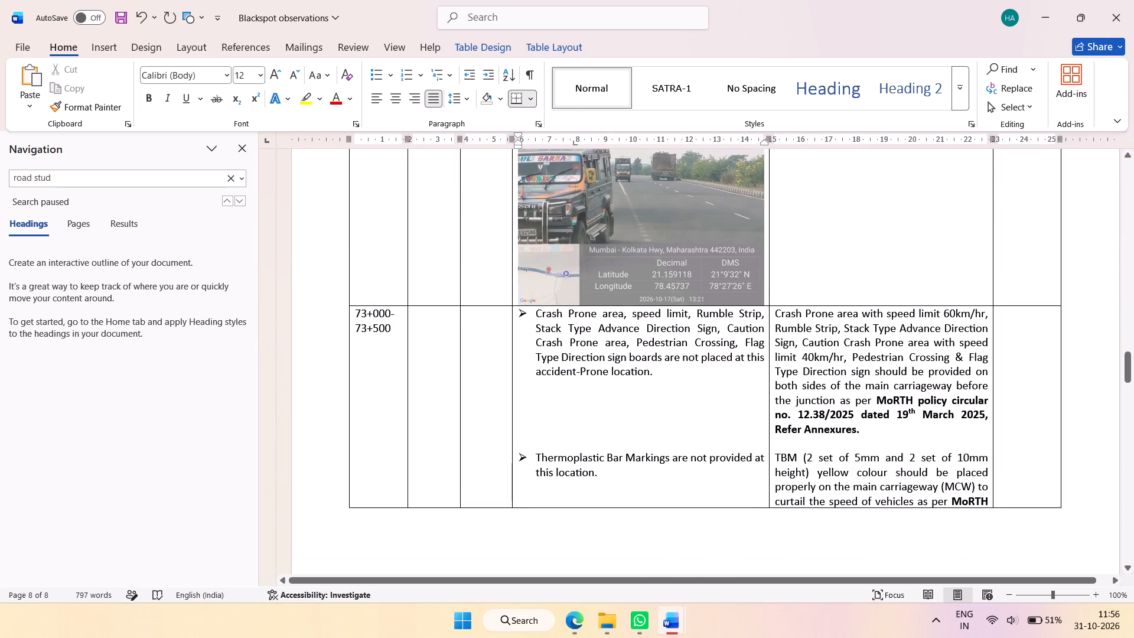
{"action": "left_click_drag", "start_coordinate": [775, 317], "coordinate": [979, 501]}
{"action": "scroll", "coordinate": [891, 455], "scroll_direction": "down", "scroll_amount": 6}
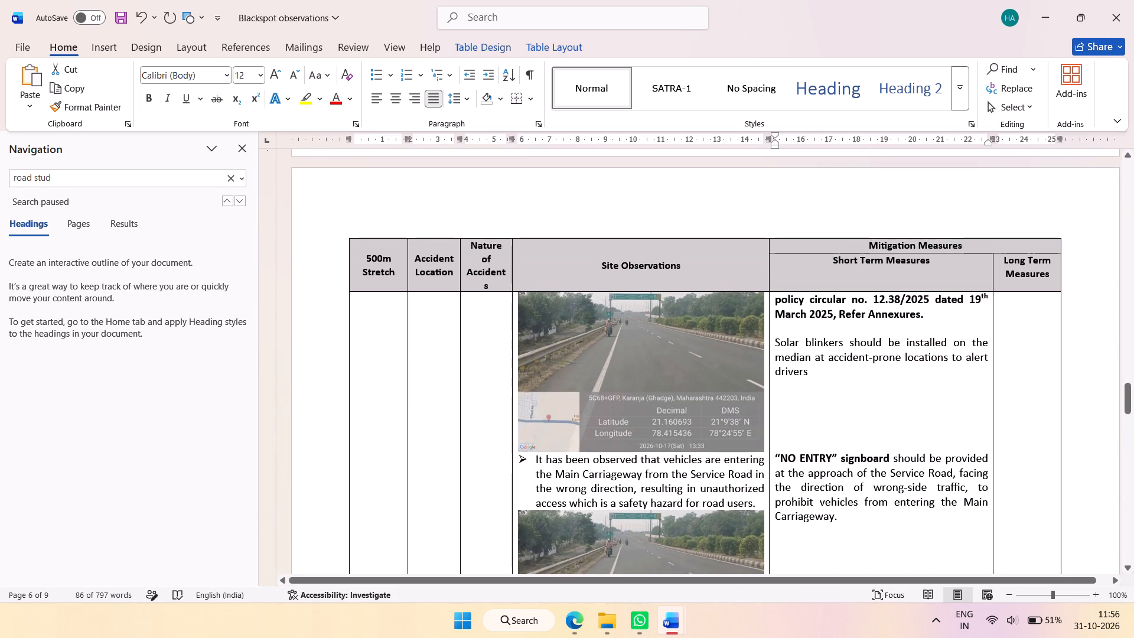
{"action": "left_click_drag", "start_coordinate": [937, 316], "coordinate": [784, 296], "text": "ctrl"}
{"action": "key", "text": "ctrl+c"}
{"action": "key", "text": "ctrl+c"}
{"action": "scroll", "coordinate": [781, 327], "scroll_direction": "down", "scroll_amount": 5}
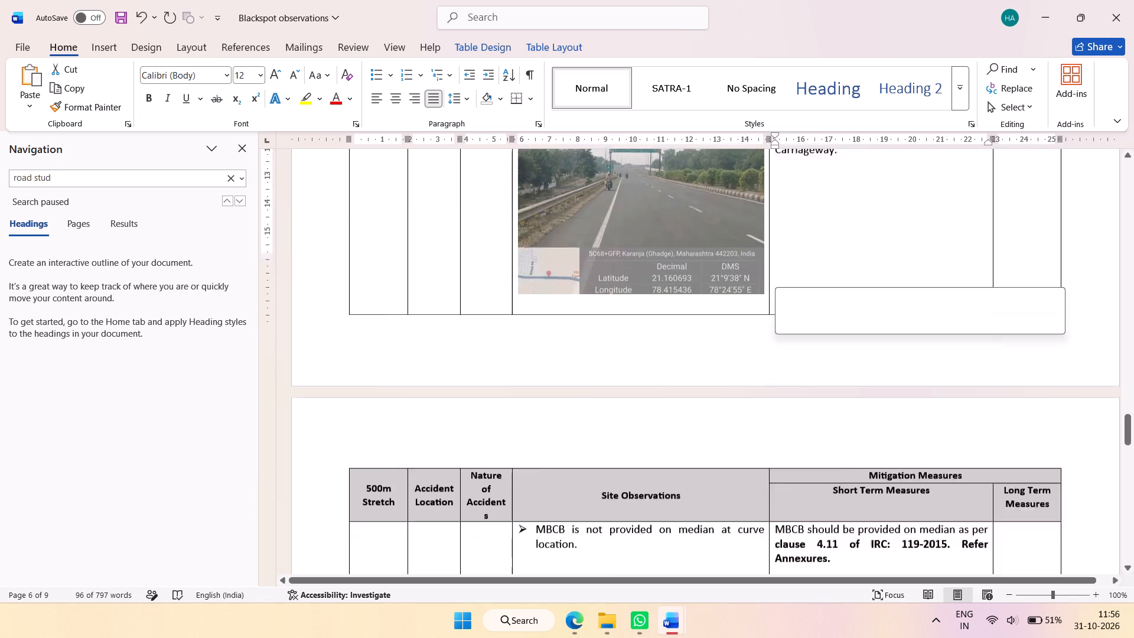
{"action": "scroll", "coordinate": [768, 351], "scroll_direction": "down", "scroll_amount": 13}
{"action": "left_click", "coordinate": [842, 276]}
{"action": "key", "text": "ctrl+v"}
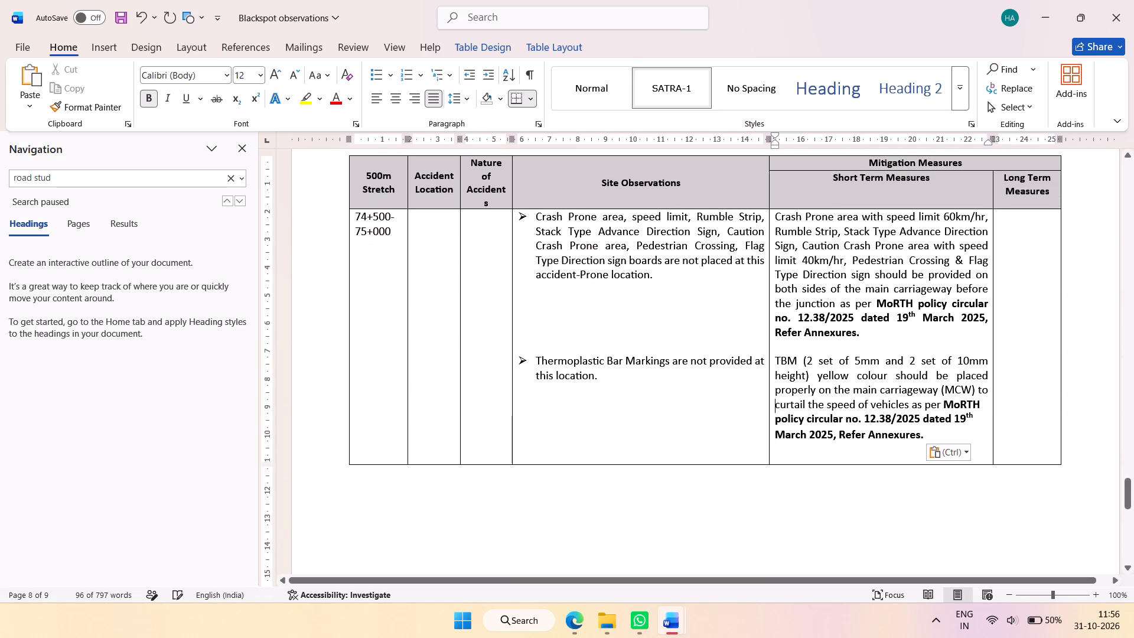
Justify the pasted TBM measure for 74+500-75+000 and join its text split after "MoRTH" into one paragraph.
{"action": "left_click", "coordinate": [943, 399], "text": "ctrl"}
{"action": "key", "text": "ctrl+j"}
{"action": "key", "text": "ctrl+j"}
{"action": "left_click", "coordinate": [938, 416]}
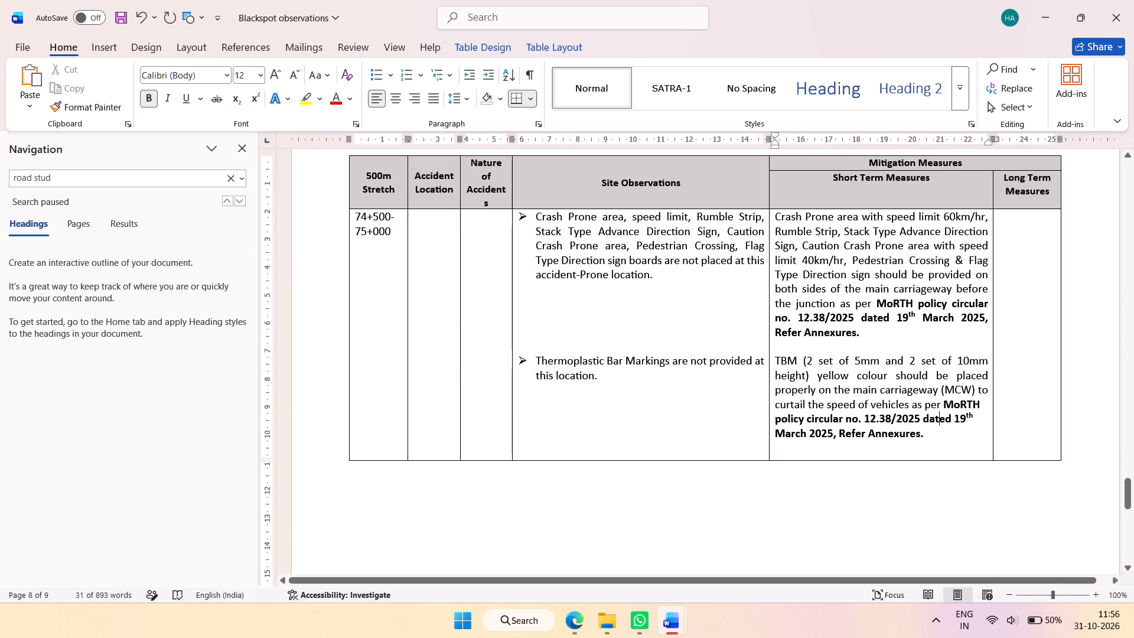
{"action": "key", "text": "ctrl+j"}
{"action": "left_click", "coordinate": [982, 405]}
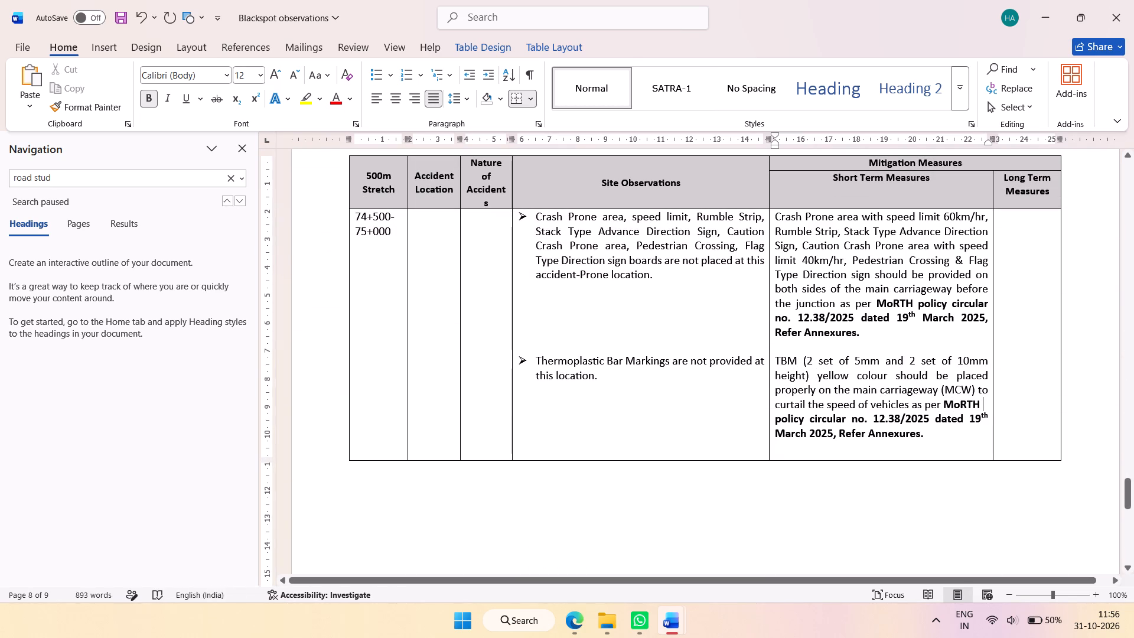
{"action": "key", "text": "Delete"}
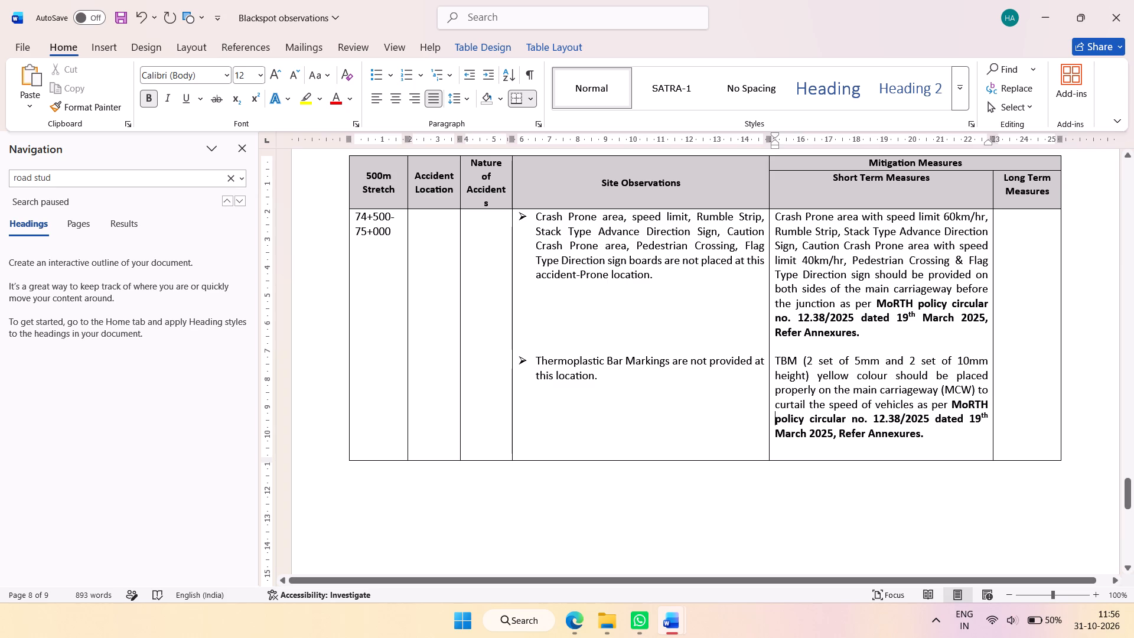
Add an unbulleted blank line below the Thermoplastic Bar Markings observation for 74+500-75+000 and check the photo's placement.
{"action": "left_click", "coordinate": [711, 382]}
{"action": "key", "text": "Return"}
{"action": "key", "text": "Return"}
{"action": "scroll", "coordinate": [799, 341], "scroll_direction": "down", "scroll_amount": 4}
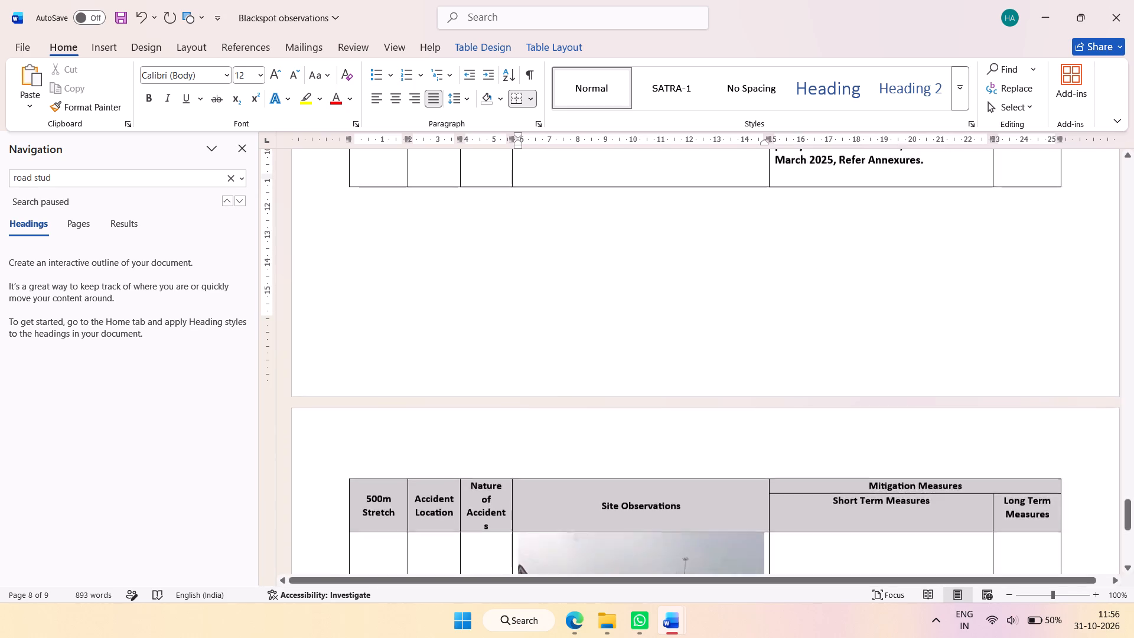
{"action": "scroll", "coordinate": [796, 343], "scroll_direction": "down", "scroll_amount": 4}
{"action": "scroll", "coordinate": [696, 359], "scroll_direction": "up", "scroll_amount": 8}
{"action": "scroll", "coordinate": [696, 359], "scroll_direction": "down", "scroll_amount": 4}
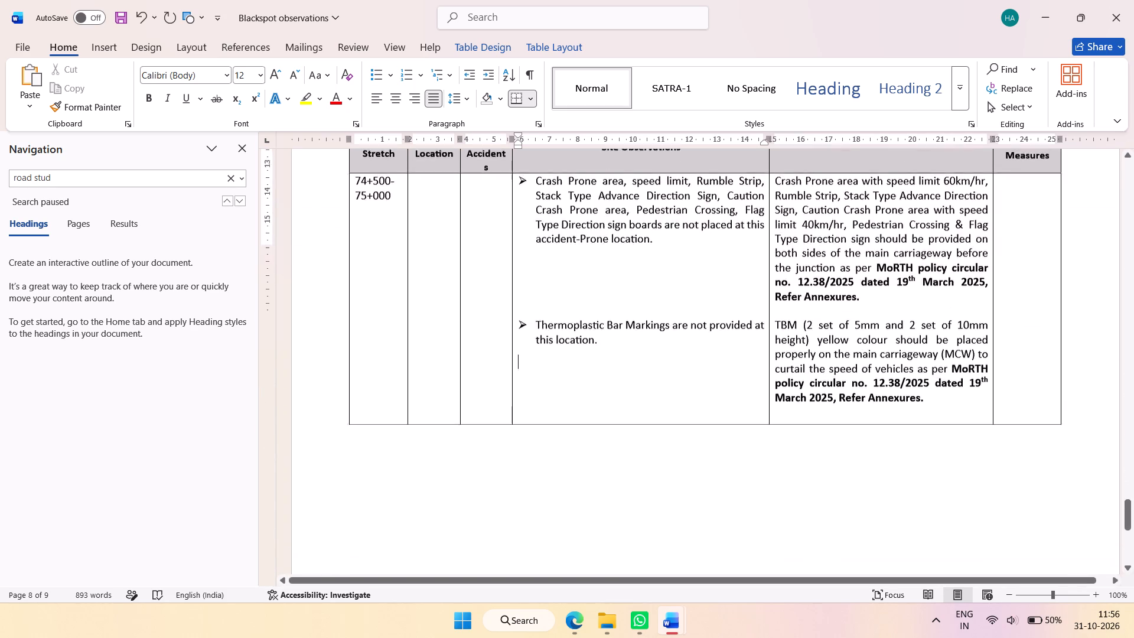
{"action": "scroll", "coordinate": [699, 356], "scroll_direction": "down", "scroll_amount": 2}
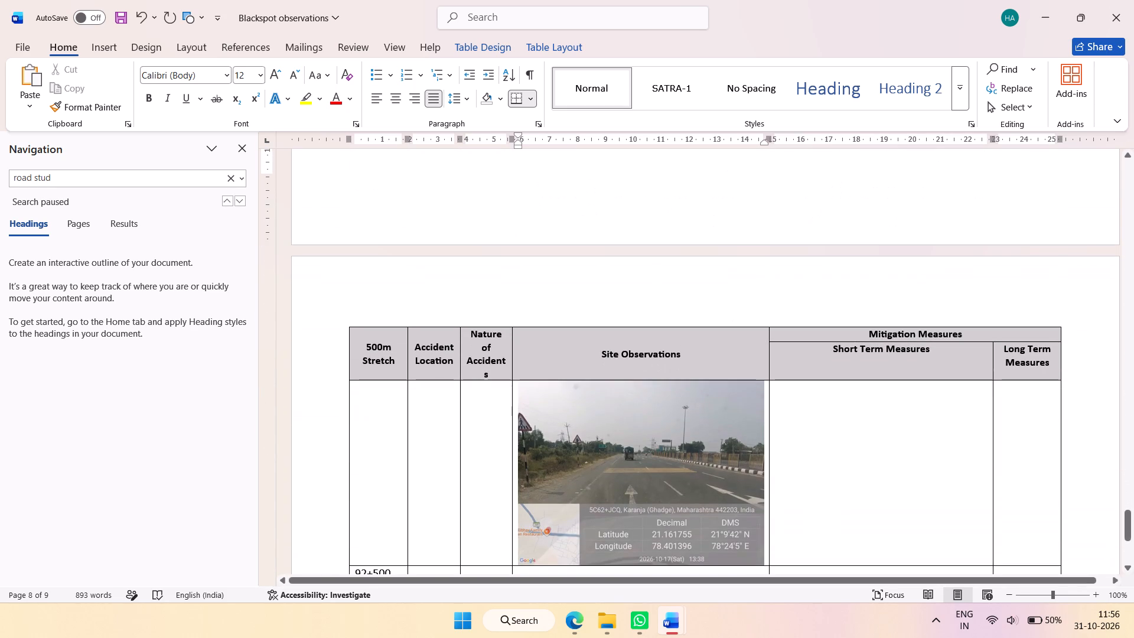
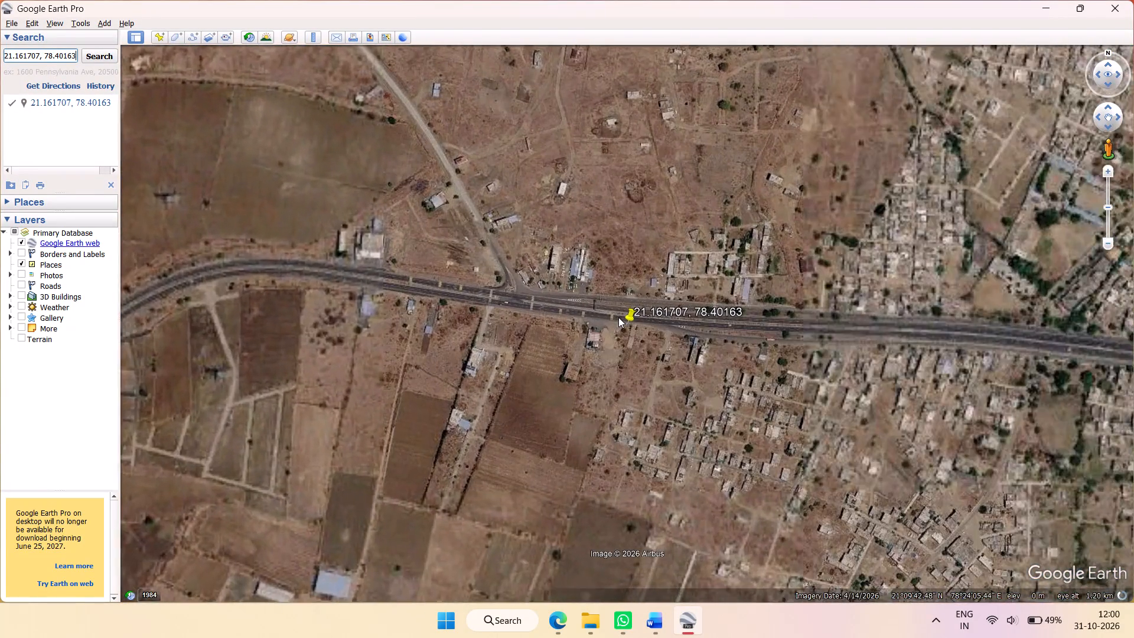
Examine the highway, its side-road junction and roadside settlement around the 21.161707, 78.40163 placemark in the satellite imagery, then return to Word.
{"action": "scroll", "coordinate": [621, 309], "scroll_direction": "up", "scroll_amount": 8}
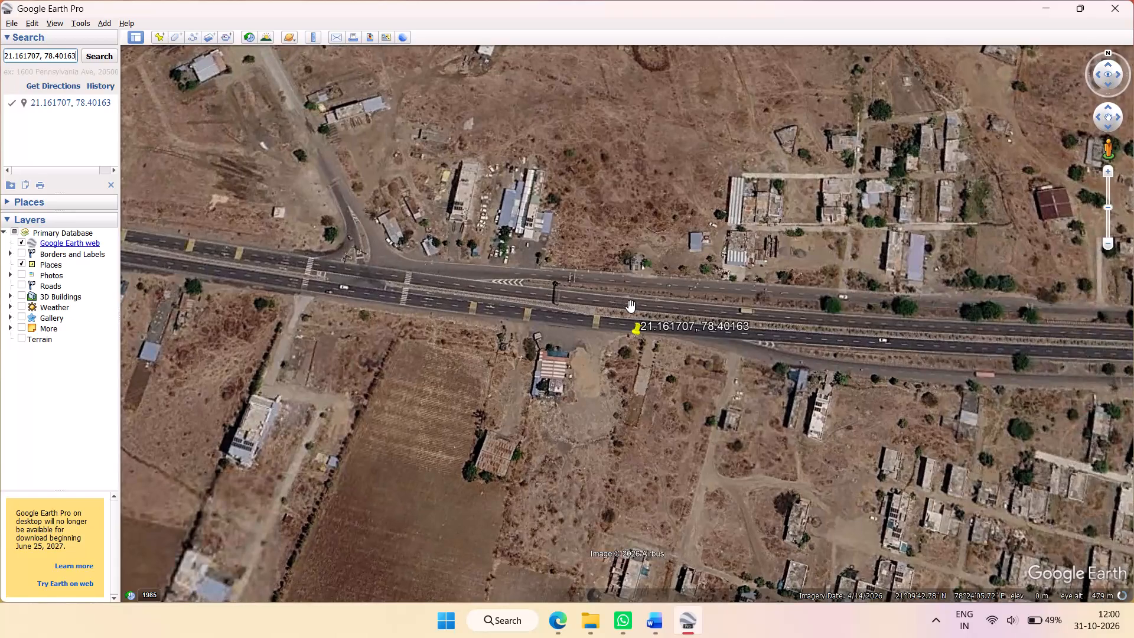
{"action": "left_click_drag", "start_coordinate": [746, 325], "coordinate": [429, 334]}
{"action": "scroll", "coordinate": [687, 343], "scroll_direction": "down", "scroll_amount": 4}
{"action": "left_click_drag", "start_coordinate": [827, 378], "coordinate": [712, 383]}
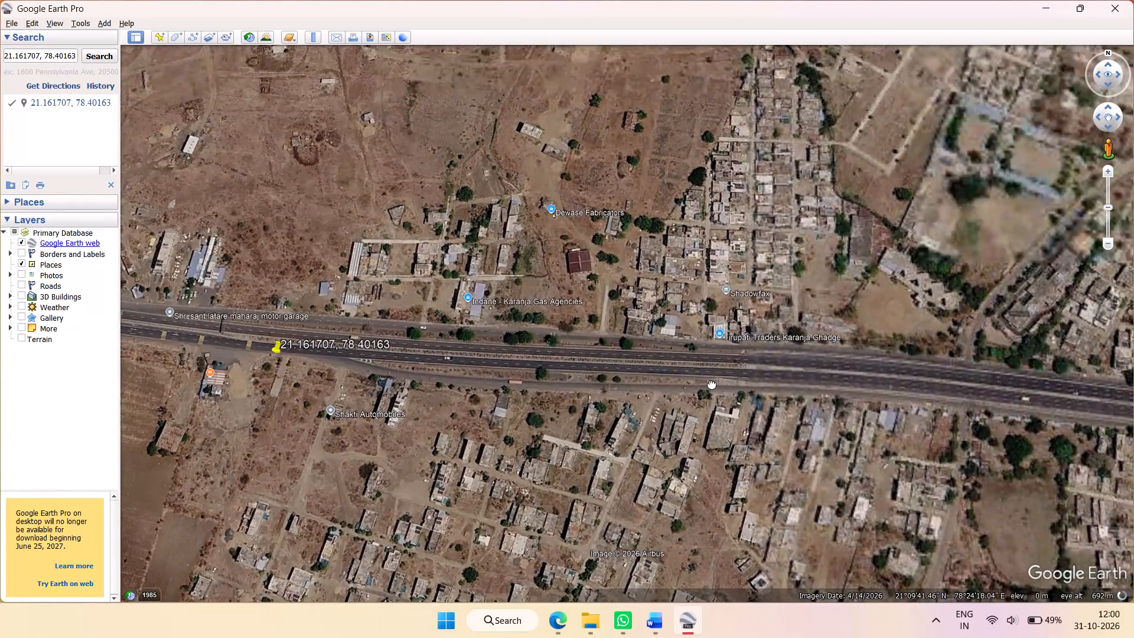
{"action": "left_click_drag", "start_coordinate": [712, 383], "coordinate": [924, 422]}
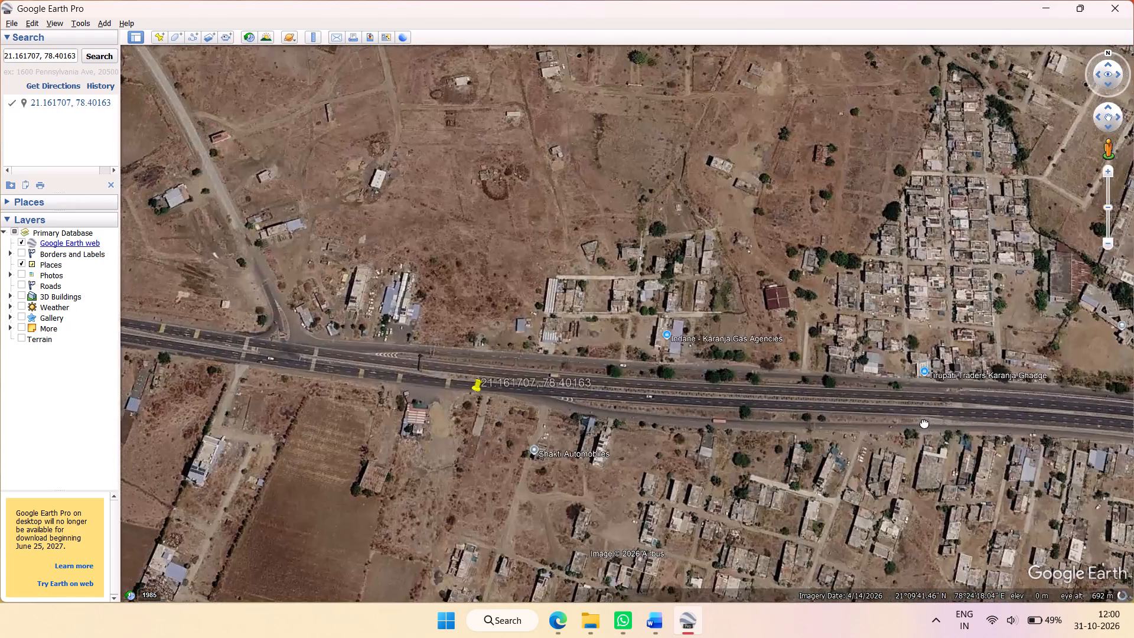
{"action": "left_click_drag", "start_coordinate": [924, 422], "coordinate": [1044, 425]}
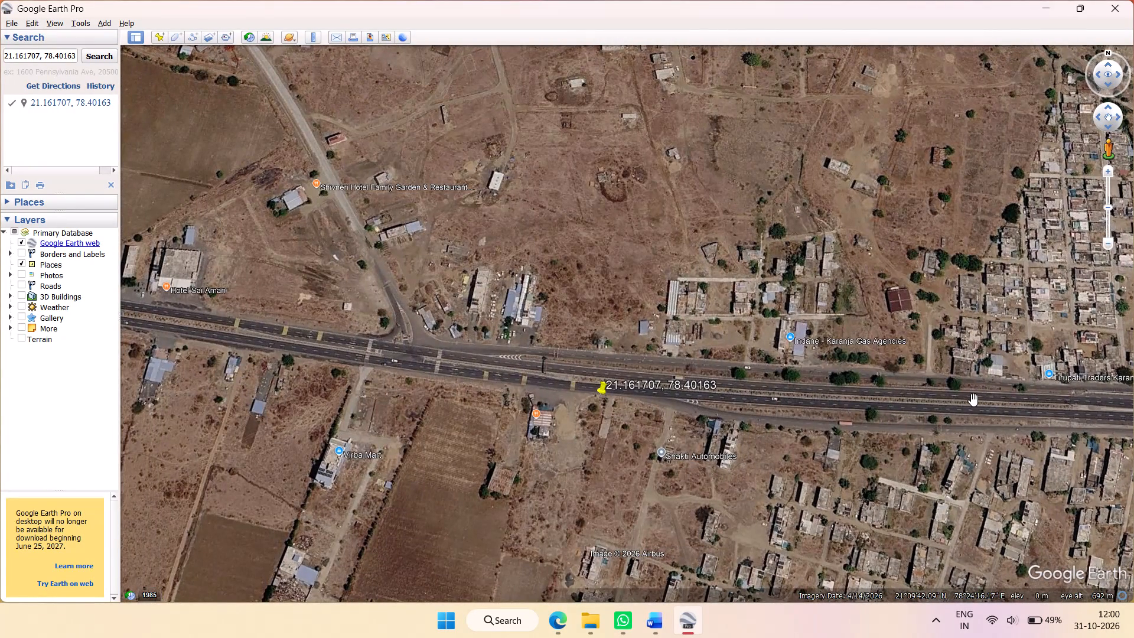
{"action": "left_click_drag", "start_coordinate": [987, 416], "coordinate": [443, 408]}
{"action": "left_click_drag", "start_coordinate": [1052, 473], "coordinate": [649, 414]}
{"action": "left_click_drag", "start_coordinate": [1016, 460], "coordinate": [600, 421]}
{"action": "left_click_drag", "start_coordinate": [754, 453], "coordinate": [1006, 463]}
{"action": "left_click_drag", "start_coordinate": [656, 447], "coordinate": [987, 491]}
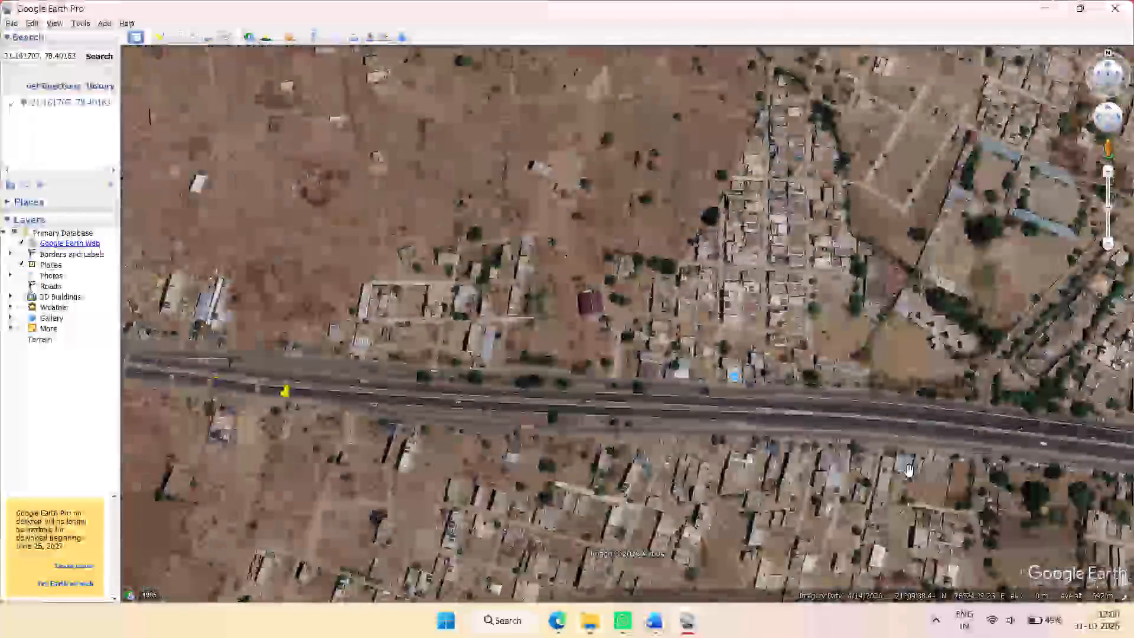
{"action": "left_click_drag", "start_coordinate": [835, 459], "coordinate": [899, 480]}
{"action": "left_click", "coordinate": [662, 621]}
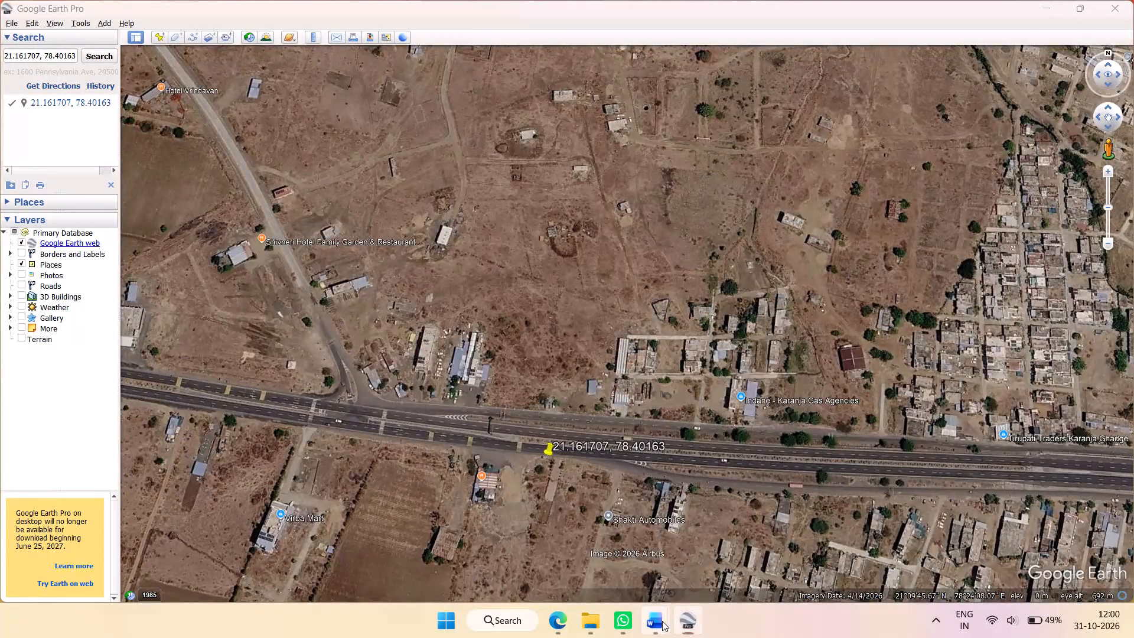
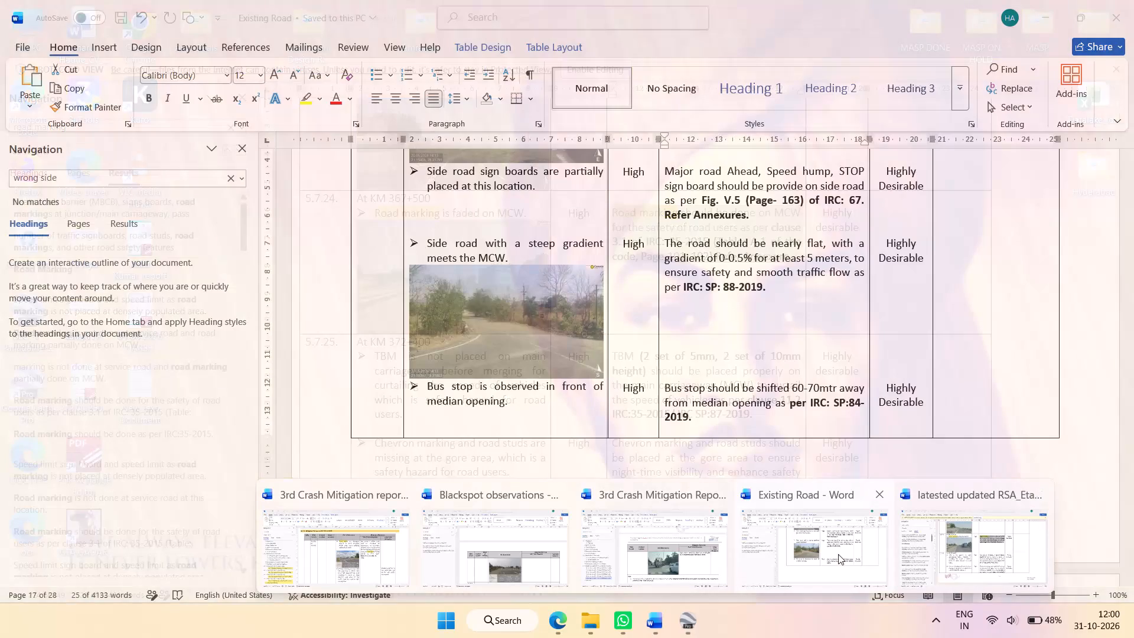
Copy the partially placed road studs observation and its measure from the preceding entry, and paste both below the photo for stretch 74+500-75+000.
{"action": "left_click", "coordinate": [543, 545]}
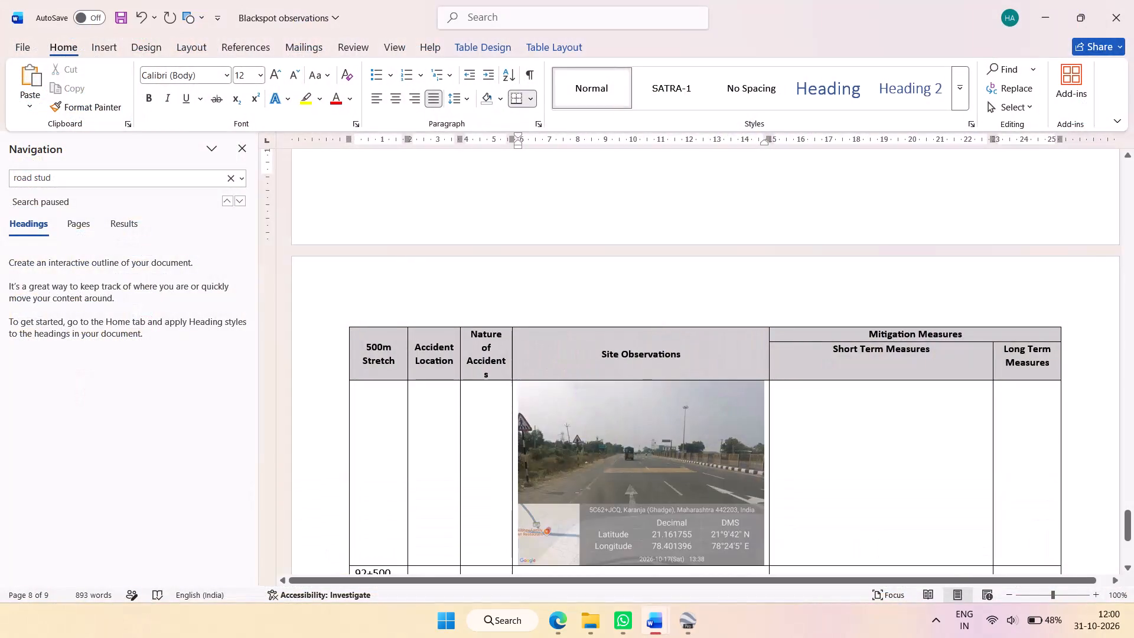
{"action": "scroll", "coordinate": [839, 466], "scroll_direction": "up", "scroll_amount": 11}
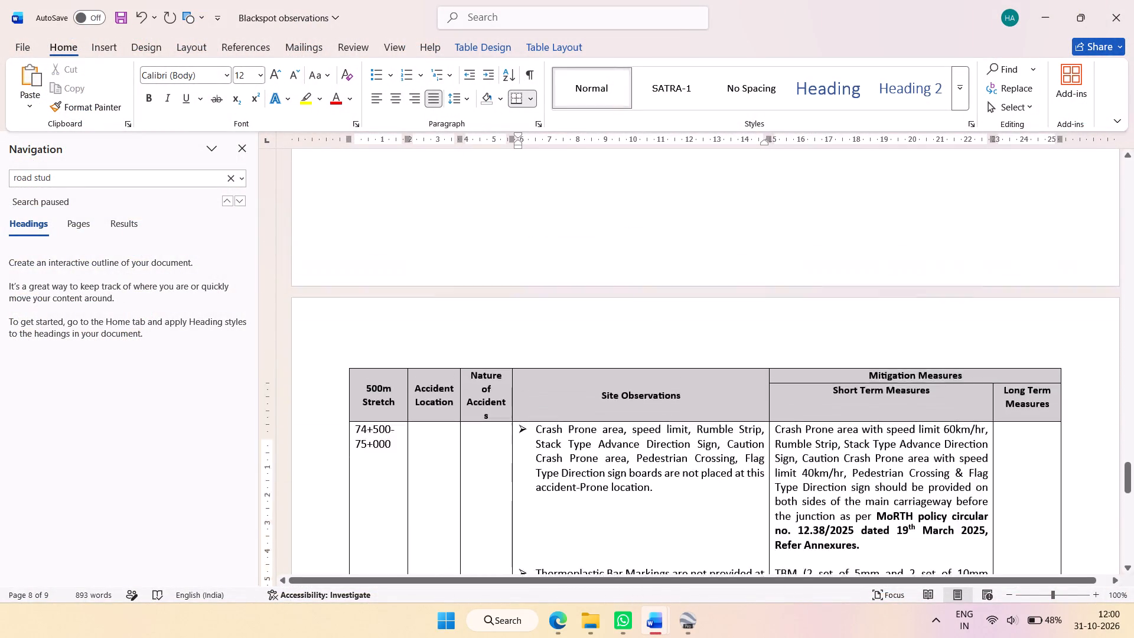
{"action": "scroll", "coordinate": [841, 466], "scroll_direction": "up", "scroll_amount": 4}
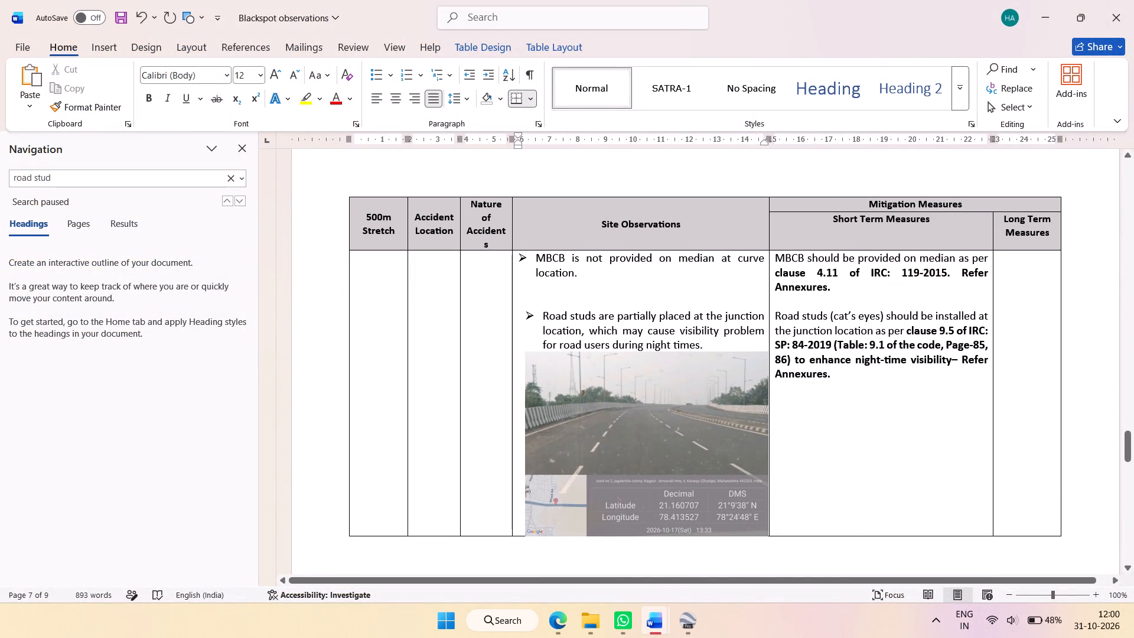
{"action": "left_click_drag", "start_coordinate": [715, 343], "coordinate": [573, 325]}
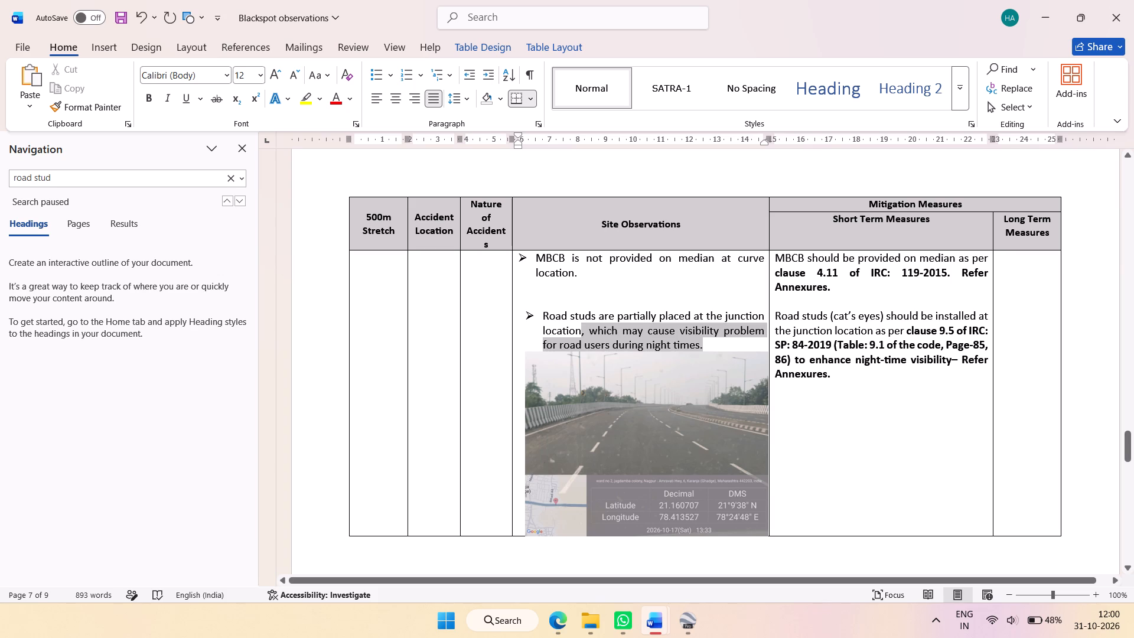
{"action": "left_click_drag", "start_coordinate": [573, 325], "coordinate": [550, 317]}
{"action": "left_click_drag", "start_coordinate": [851, 376], "coordinate": [787, 324], "text": "ctrl"}
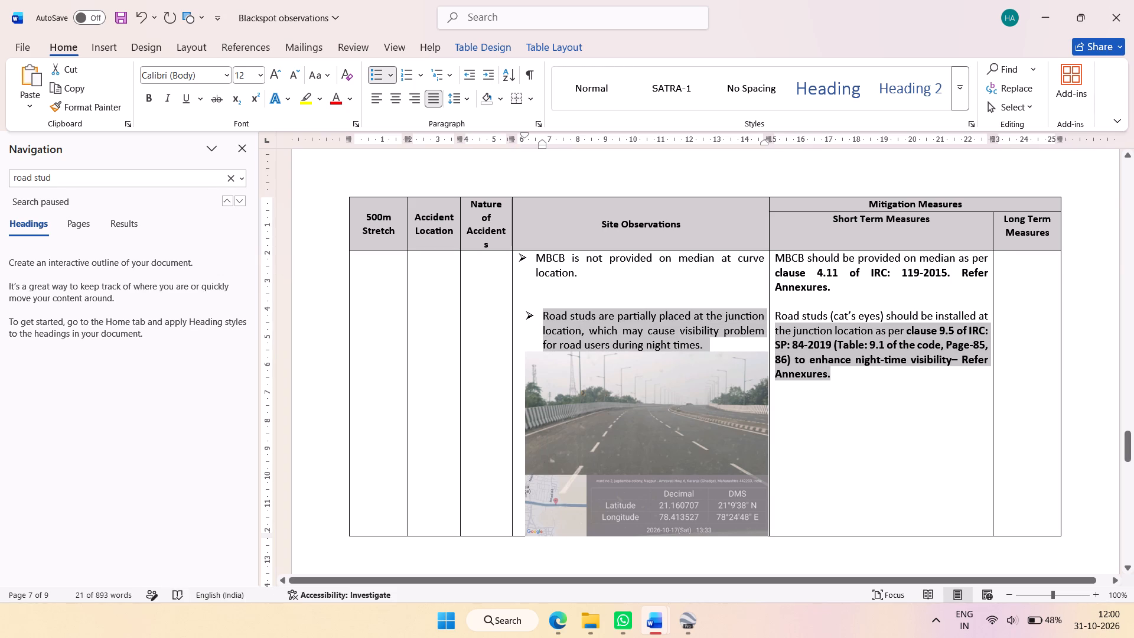
{"action": "left_click_drag", "start_coordinate": [787, 324], "coordinate": [783, 319], "text": "ctrl"}
{"action": "key", "text": "ctrl+c"}
{"action": "scroll", "coordinate": [774, 330], "scroll_direction": "down", "scroll_amount": 10}
{"action": "scroll", "coordinate": [695, 355], "scroll_direction": "down", "scroll_amount": 2}
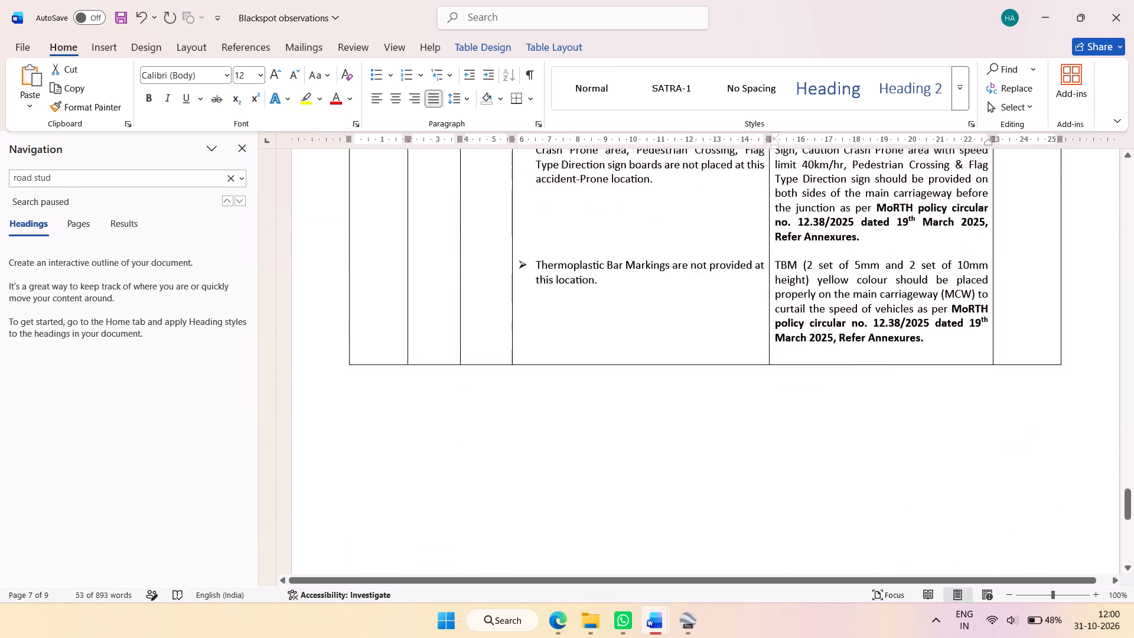
{"action": "scroll", "coordinate": [687, 366], "scroll_direction": "down", "scroll_amount": 5}
{"action": "left_click", "coordinate": [765, 414]}
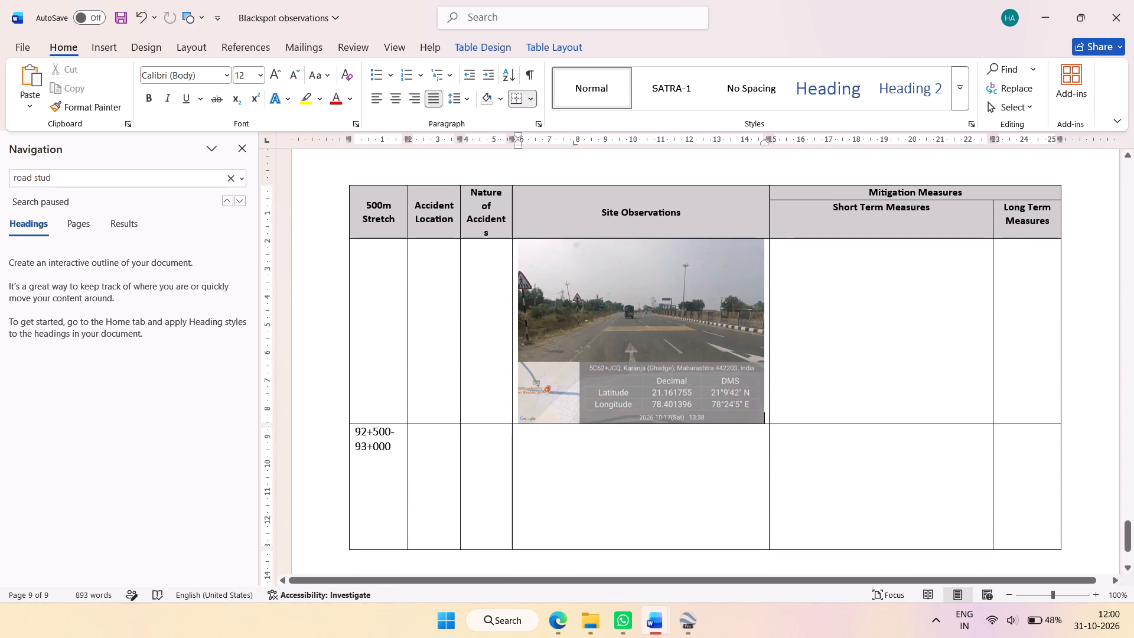
{"action": "key", "text": "Return"}
{"action": "key", "text": "ctrl+v"}
{"action": "scroll", "coordinate": [699, 466], "scroll_direction": "down", "scroll_amount": 1}
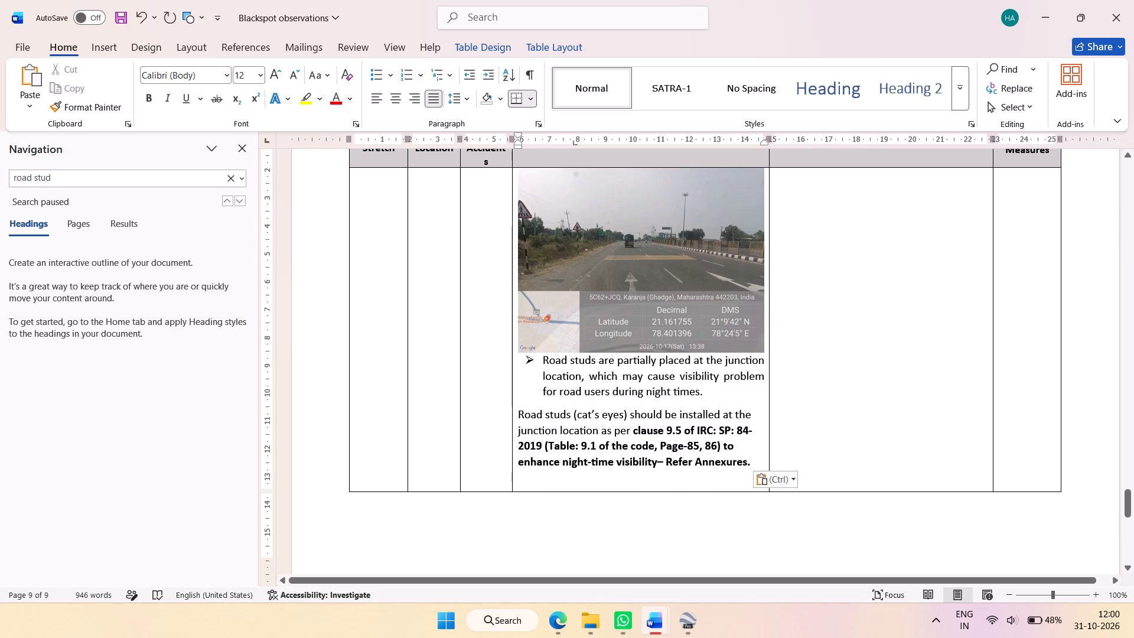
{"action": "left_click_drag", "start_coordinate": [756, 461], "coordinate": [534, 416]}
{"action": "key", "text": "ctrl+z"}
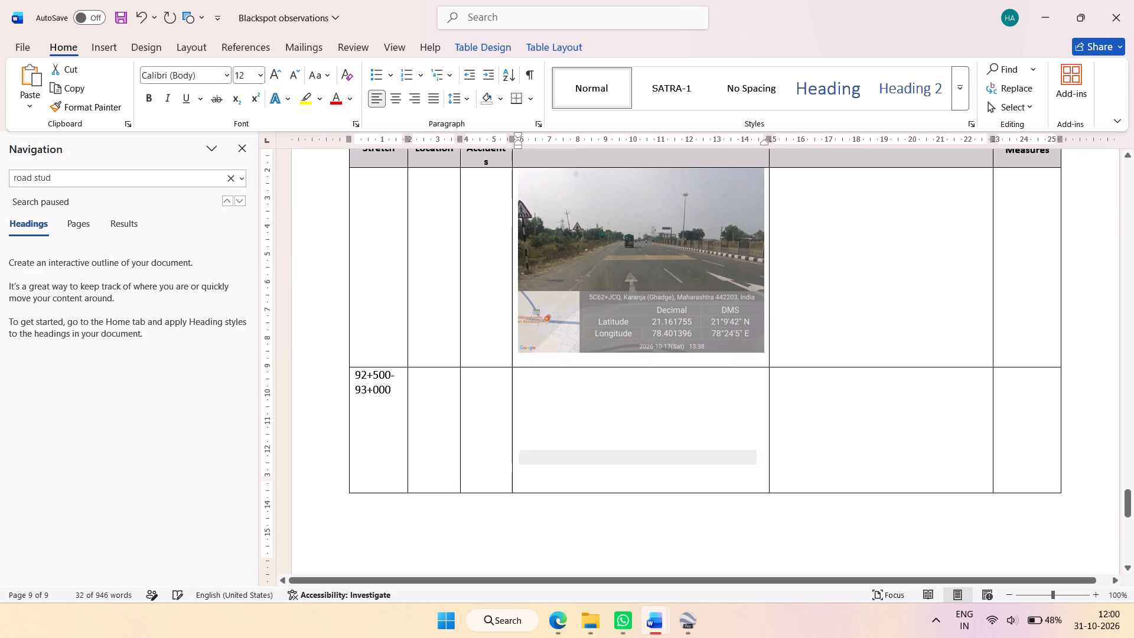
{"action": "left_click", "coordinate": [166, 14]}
Move the pasted road studs (cat's eyes) measure into the Short Term Measures cell for 74+500-75+000, with blank lines separating it from the TBM measure.
{"action": "left_click_drag", "start_coordinate": [755, 462], "coordinate": [529, 417]}
{"action": "key", "text": "ctrl+x"}
{"action": "scroll", "coordinate": [865, 303], "scroll_direction": "up", "scroll_amount": 7}
{"action": "left_click", "coordinate": [907, 321]}
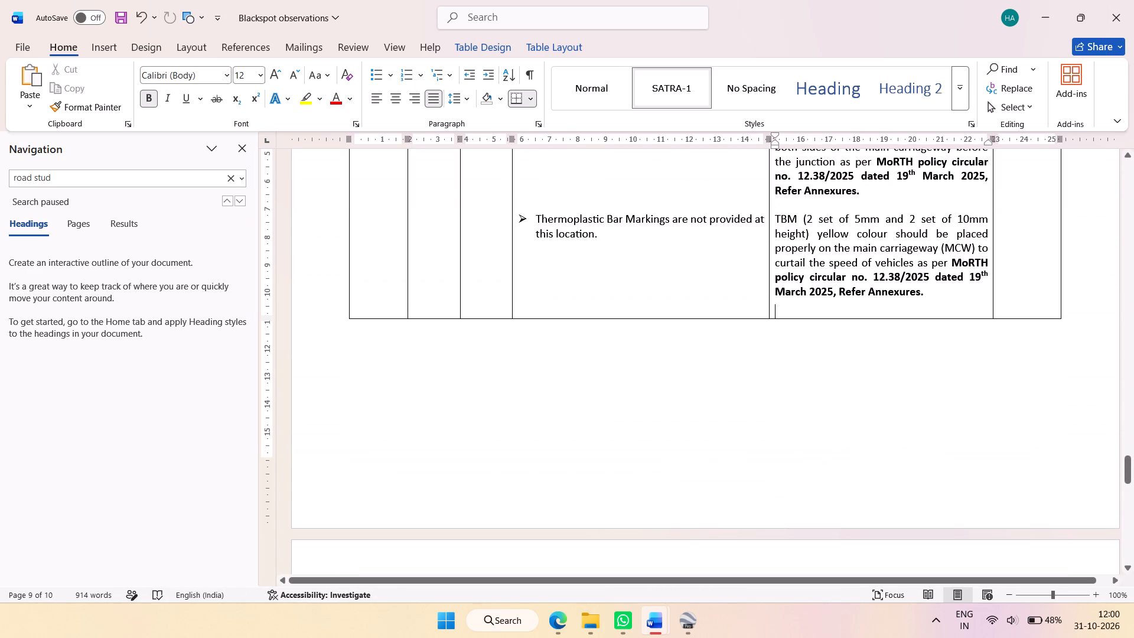
{"action": "key", "text": "Return"}
{"action": "key", "text": "Return"}
{"action": "key", "text": "Return"}
{"action": "key", "text": "Return"}
{"action": "key", "text": "Return"}
{"action": "key", "text": "Return"}
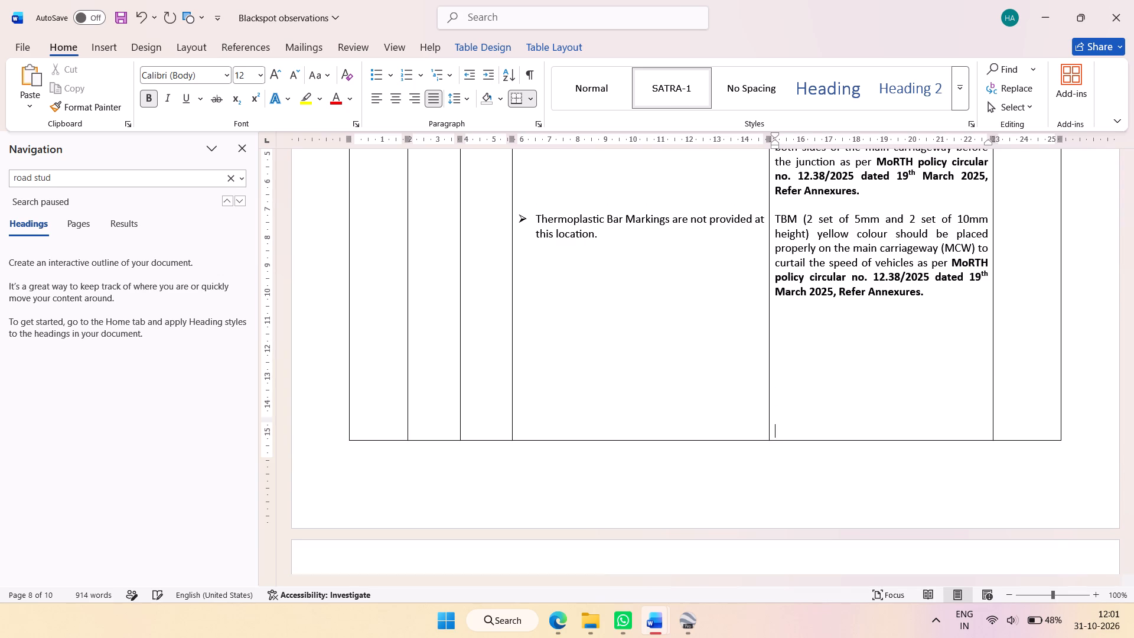
{"action": "key", "text": "Return"}
{"action": "key", "text": "ctrl+v"}
Delete a blank line below the Thermoplastic Bar Markings observation in the 74+500-75+000 row.
{"action": "scroll", "coordinate": [682, 390], "scroll_direction": "up", "scroll_amount": 5}
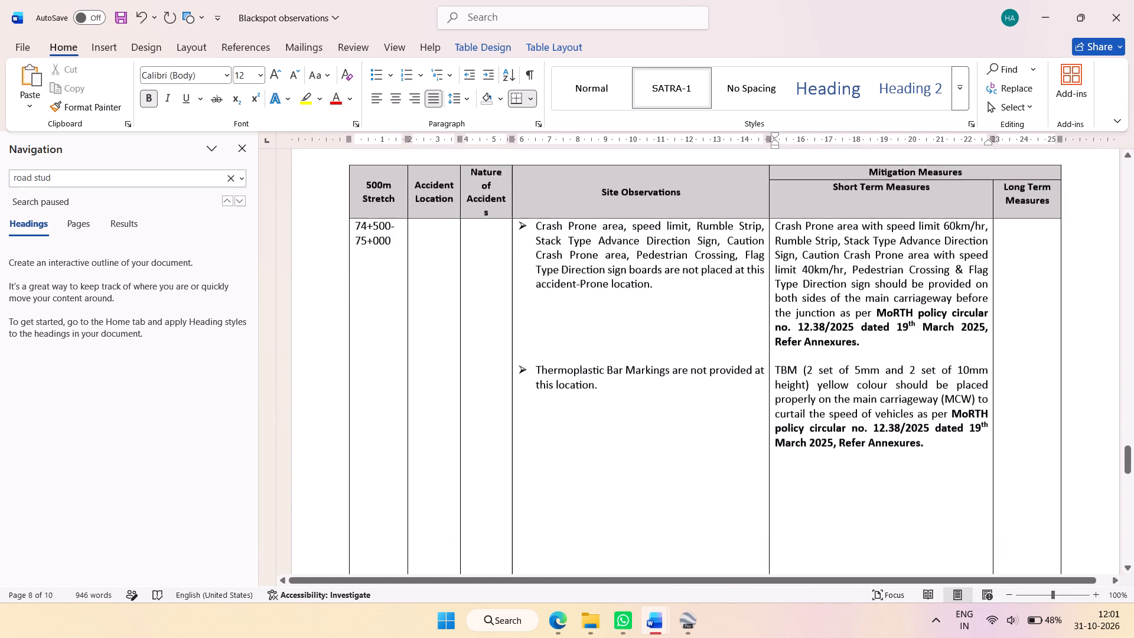
{"action": "scroll", "coordinate": [675, 359], "scroll_direction": "down", "scroll_amount": 2}
{"action": "scroll", "coordinate": [673, 264], "scroll_direction": "up", "scroll_amount": 1}
{"action": "left_click", "coordinate": [651, 216]}
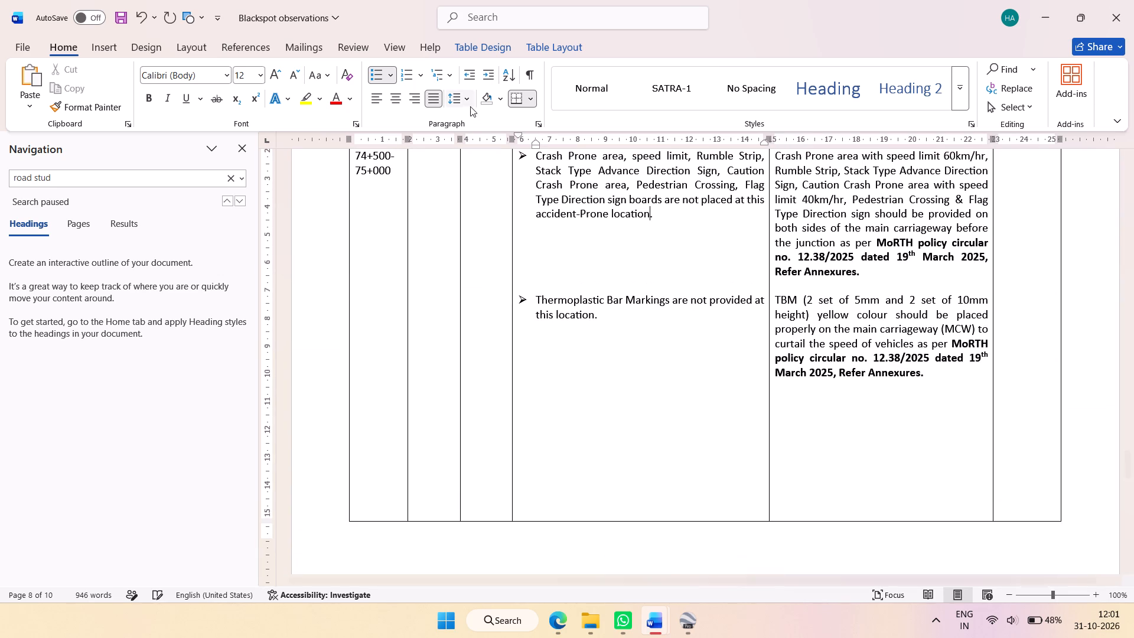
{"action": "left_click", "coordinate": [461, 95]}
{"action": "left_click", "coordinate": [618, 378]}
{"action": "left_click", "coordinate": [624, 385]}
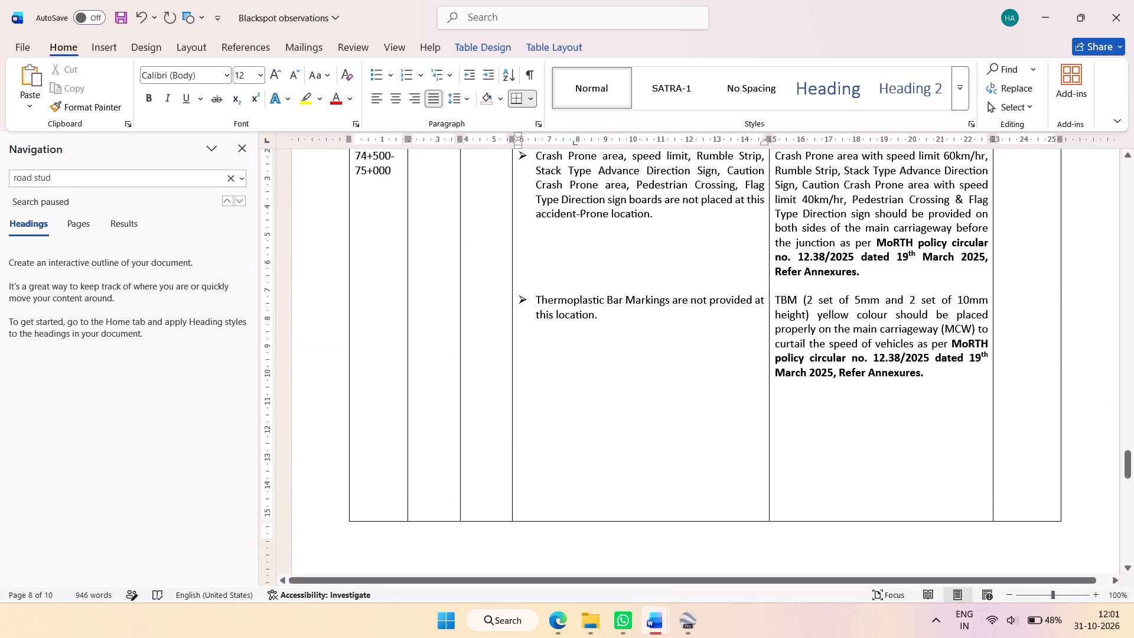
{"action": "key", "text": "Delete"}
Crop a thin strip of sky off the top of the 74+500-75+000 site photo so it fits under the Thermoplastic Bar Markings observation.
{"action": "left_click", "coordinate": [660, 411]}
{"action": "double_click", "coordinate": [676, 458]}
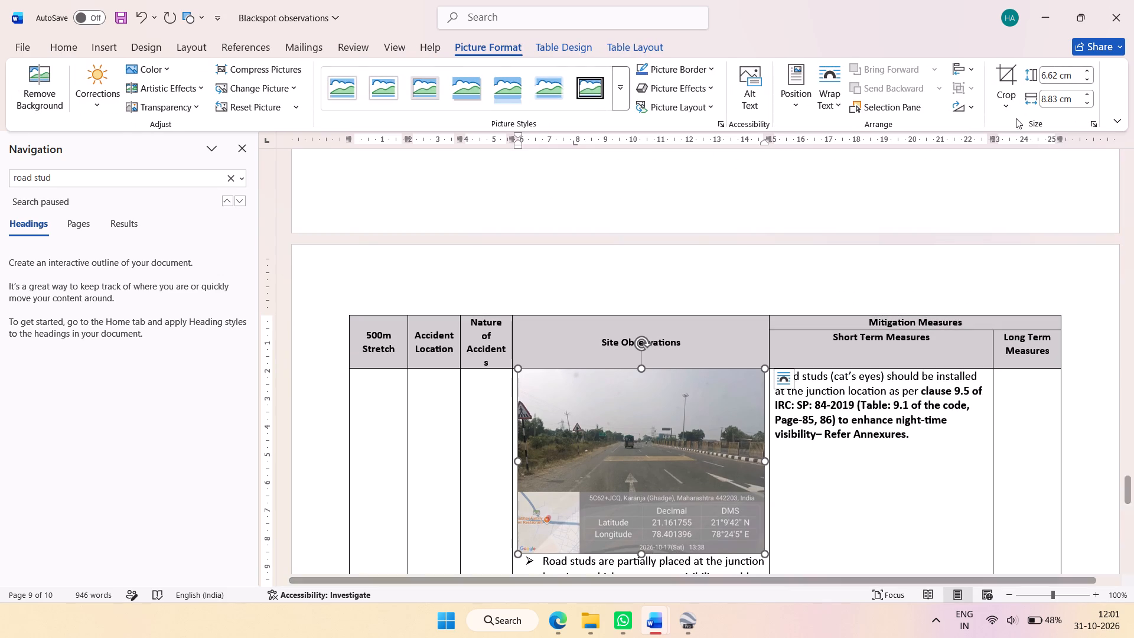
{"action": "left_click", "coordinate": [1002, 64]}
{"action": "left_click_drag", "start_coordinate": [640, 371], "coordinate": [640, 386]}
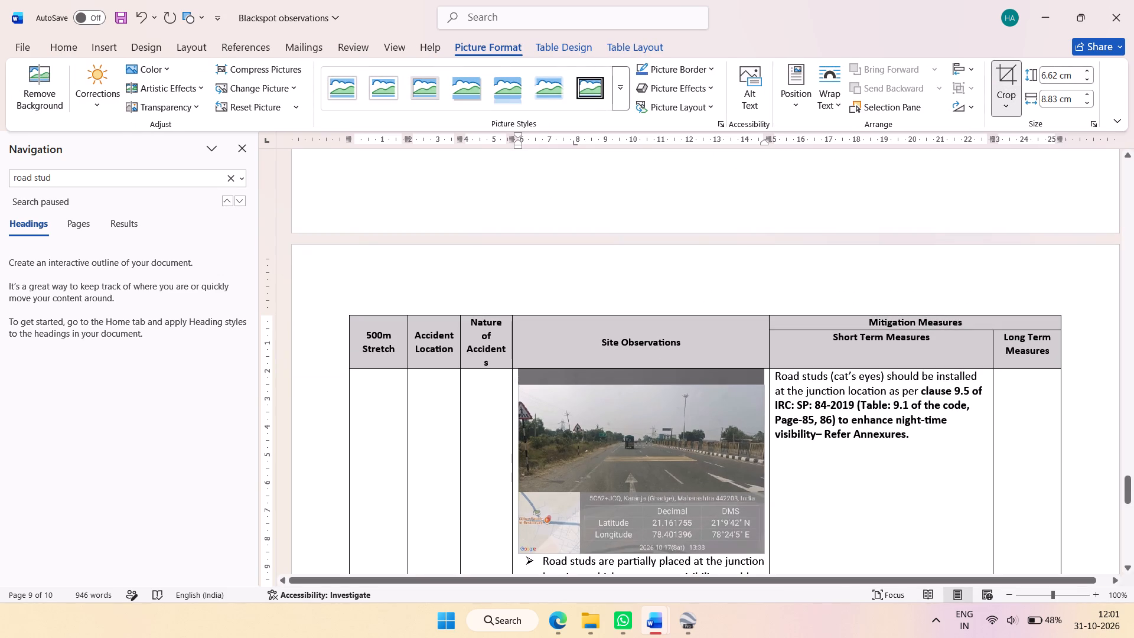
{"action": "left_click_drag", "start_coordinate": [640, 386], "coordinate": [640, 390]}
{"action": "left_click", "coordinate": [852, 435]}
{"action": "scroll", "coordinate": [750, 375], "scroll_direction": "up", "scroll_amount": 3}
{"action": "scroll", "coordinate": [750, 373], "scroll_direction": "down", "scroll_amount": 3}
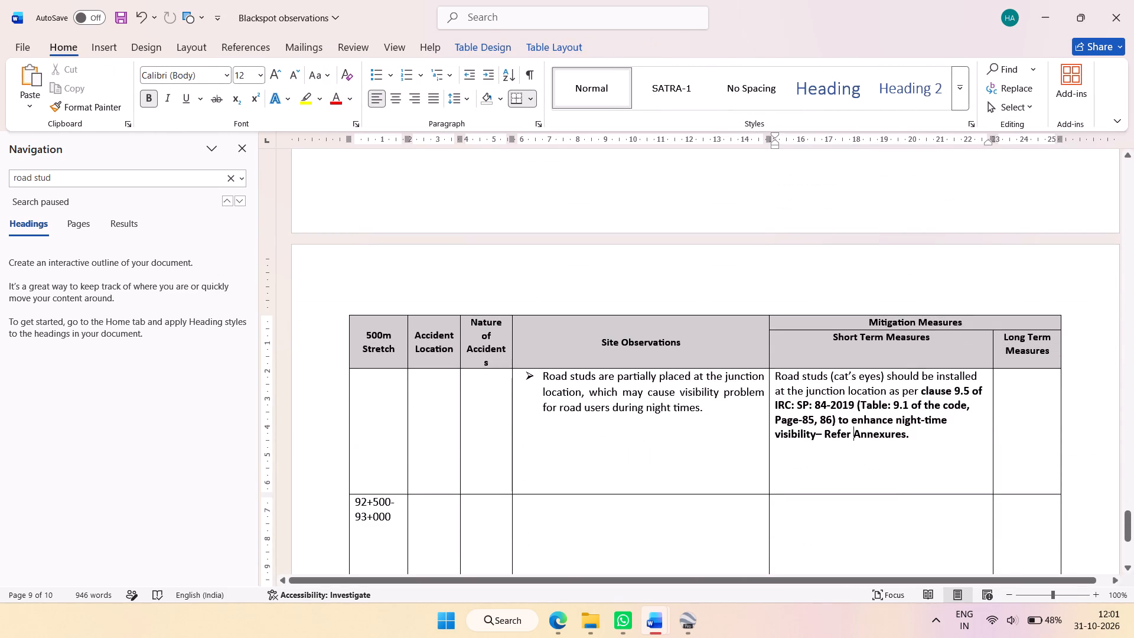
Place the text cursor in the road studs measure for stretch 74+500-75+000.
{"action": "left_click", "coordinate": [739, 442]}
{"action": "left_click", "coordinate": [895, 422]}
Justify the road studs (cat's eyes) measure paragraph in the Short Term Measures cell.
{"action": "key", "text": "ctrl+j"}
Copy the "As per clause 5.5.7 of IRC:35-2015" sentence on yellow road studs from the earlier zebra crossing marking measure.
{"action": "scroll", "coordinate": [820, 365], "scroll_direction": "up", "scroll_amount": 14}
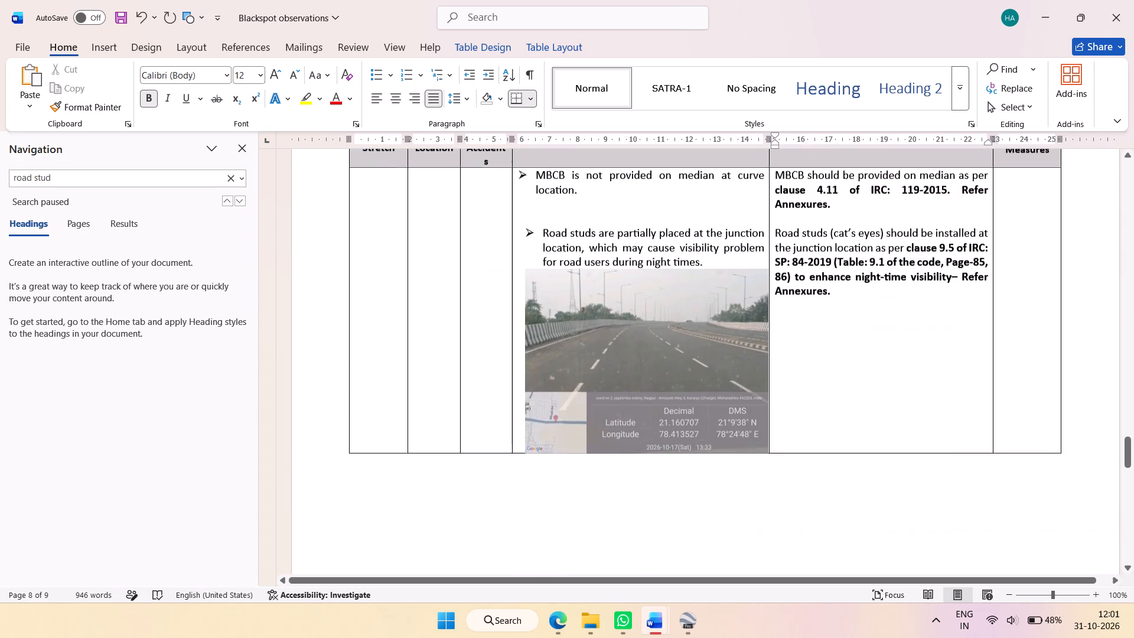
{"action": "scroll", "coordinate": [819, 366], "scroll_direction": "up", "scroll_amount": 11}
{"action": "scroll", "coordinate": [819, 366], "scroll_direction": "up", "scroll_amount": 10}
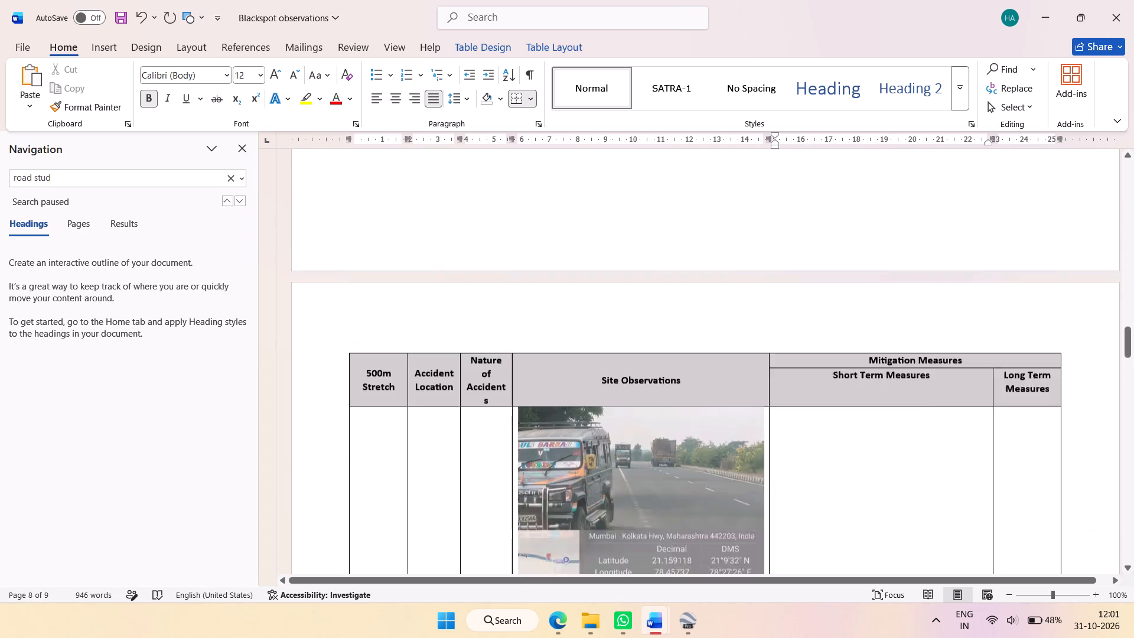
{"action": "scroll", "coordinate": [819, 366], "scroll_direction": "up", "scroll_amount": 20}
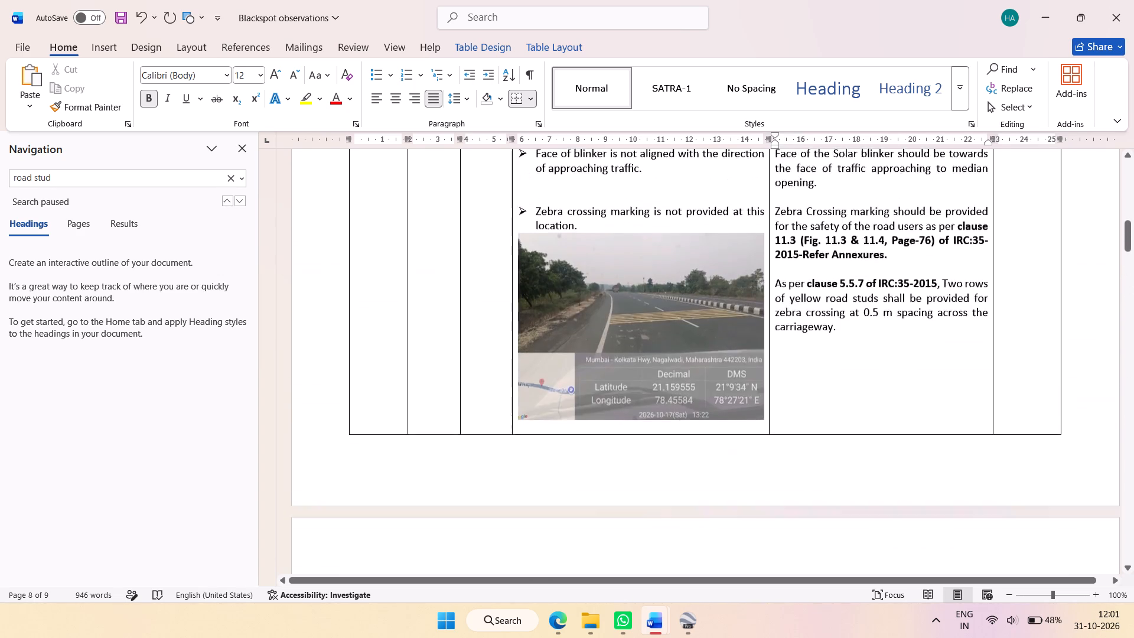
{"action": "scroll", "coordinate": [821, 349], "scroll_direction": "up", "scroll_amount": 1}
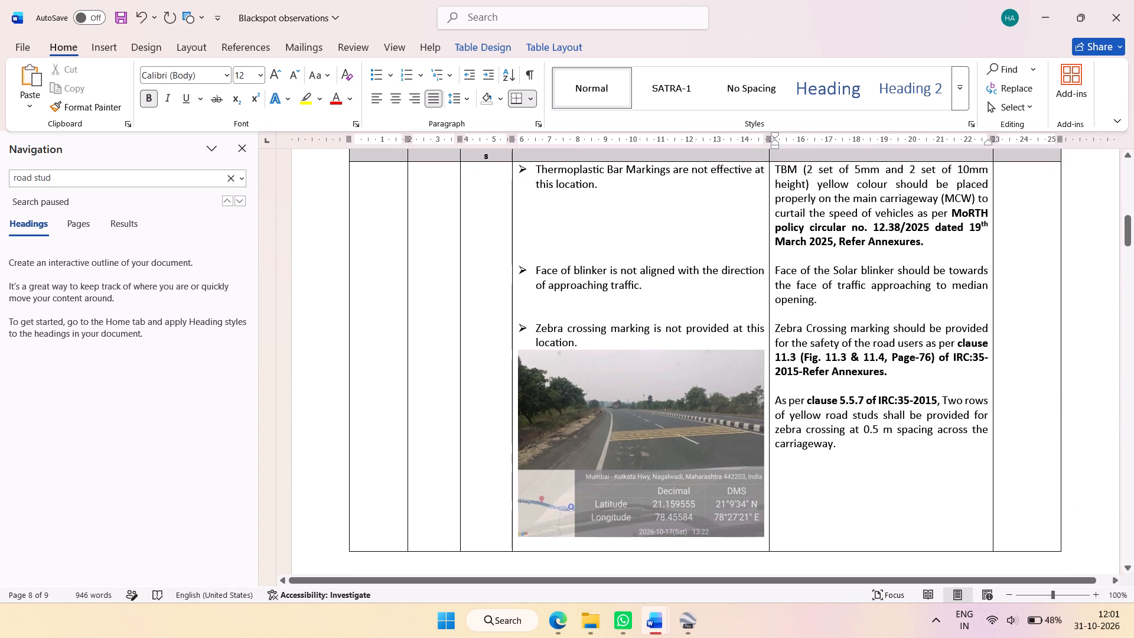
{"action": "left_click_drag", "start_coordinate": [859, 450], "coordinate": [784, 403]}
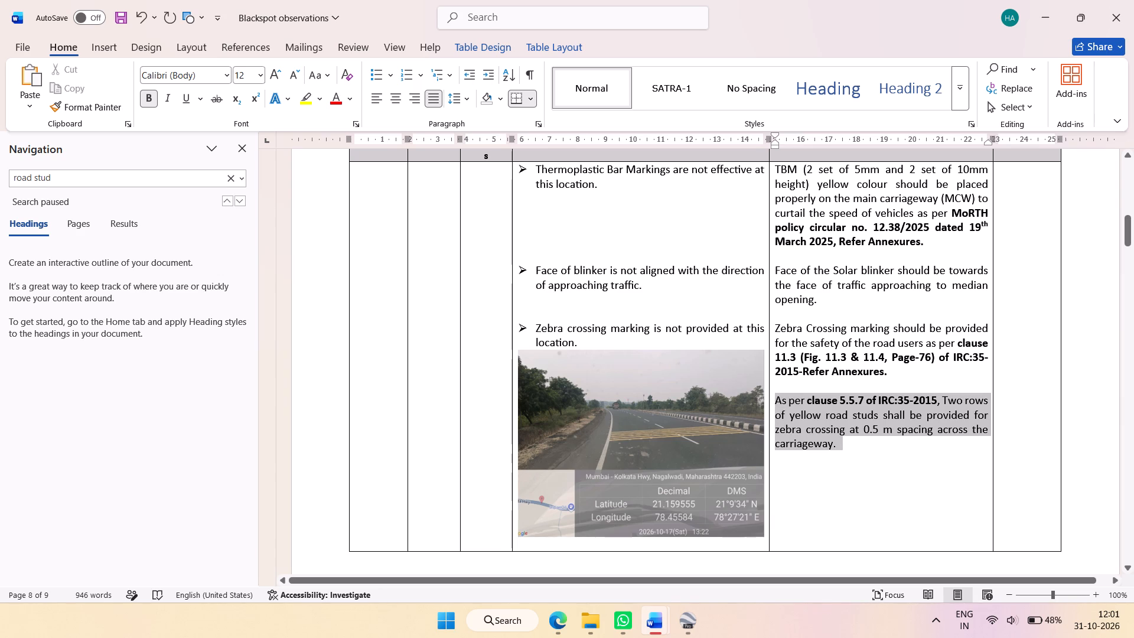
{"action": "left_click_drag", "start_coordinate": [784, 403], "coordinate": [784, 403]}
{"action": "key", "text": "ctrl+c"}
{"action": "key", "text": "ctrl+c"}
Paste the clause 5.5.7 sentence below the road studs (cat's eyes) measure above row 92+500-93+000, separated by a blank line.
{"action": "scroll", "coordinate": [828, 366], "scroll_direction": "down", "scroll_amount": 20}
{"action": "scroll", "coordinate": [828, 366], "scroll_direction": "down", "scroll_amount": 14}
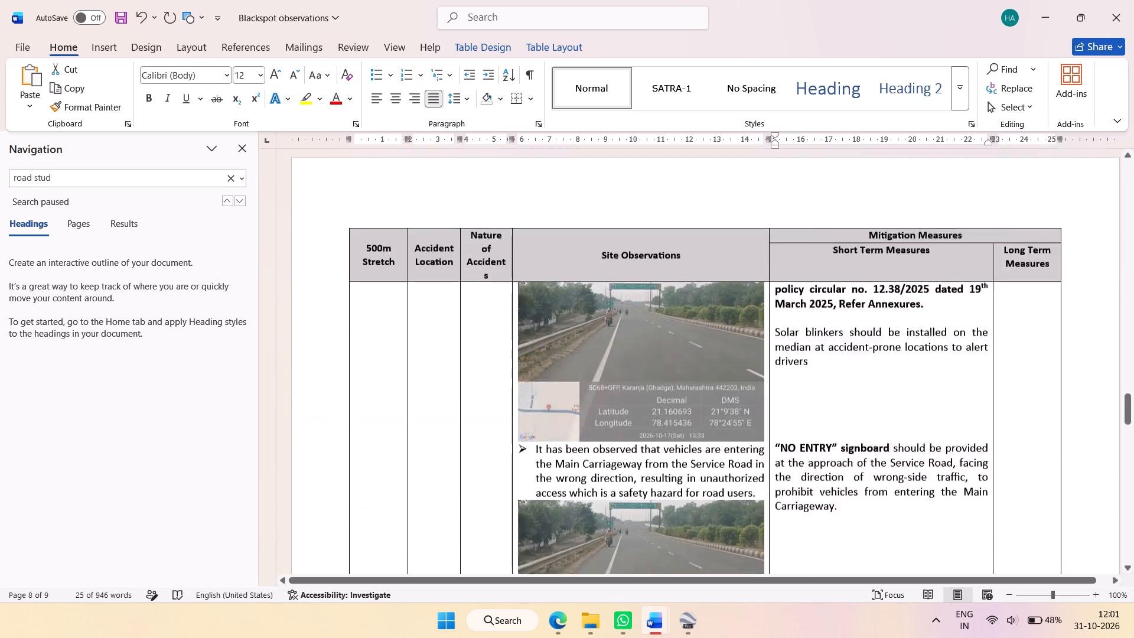
{"action": "scroll", "coordinate": [826, 350], "scroll_direction": "down", "scroll_amount": 15}
{"action": "scroll", "coordinate": [833, 346], "scroll_direction": "down", "scroll_amount": 16}
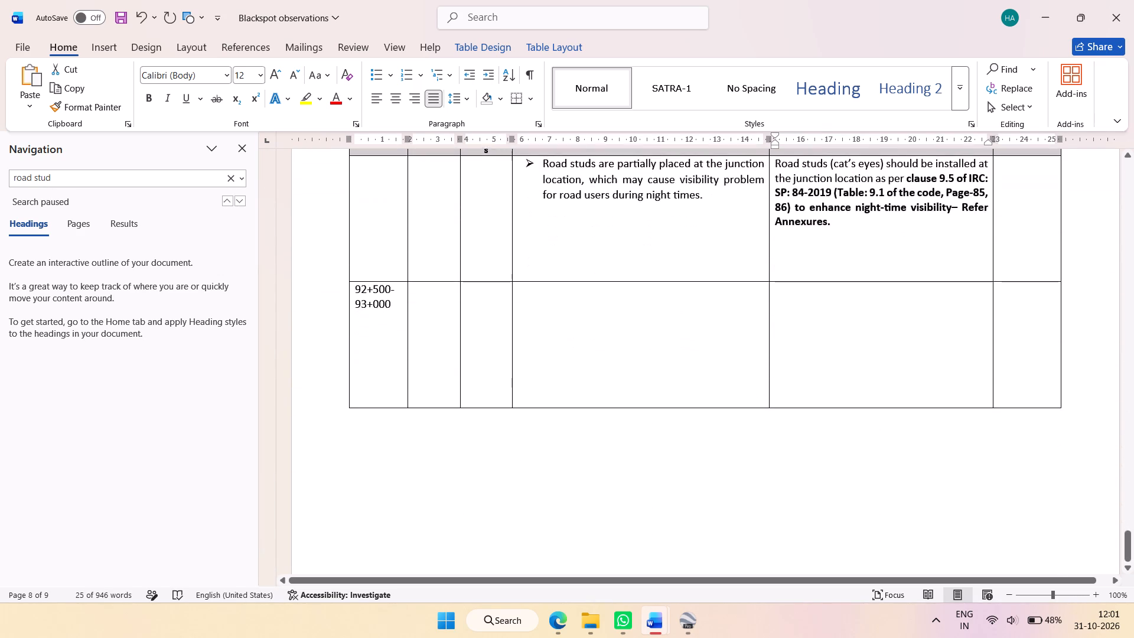
{"action": "scroll", "coordinate": [836, 345], "scroll_direction": "up", "scroll_amount": 5}
{"action": "scroll", "coordinate": [842, 344], "scroll_direction": "down", "scroll_amount": 3}
{"action": "left_click", "coordinate": [876, 318]}
{"action": "key", "text": "ctrl+v"}
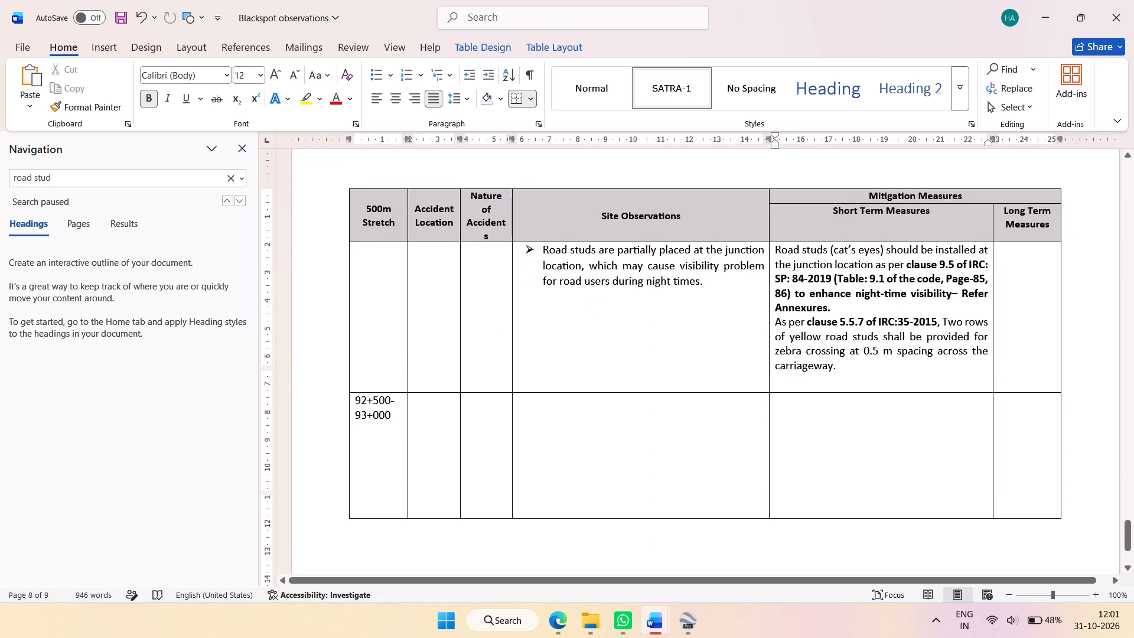
{"action": "left_click", "coordinate": [888, 303]}
{"action": "key", "text": "Return"}
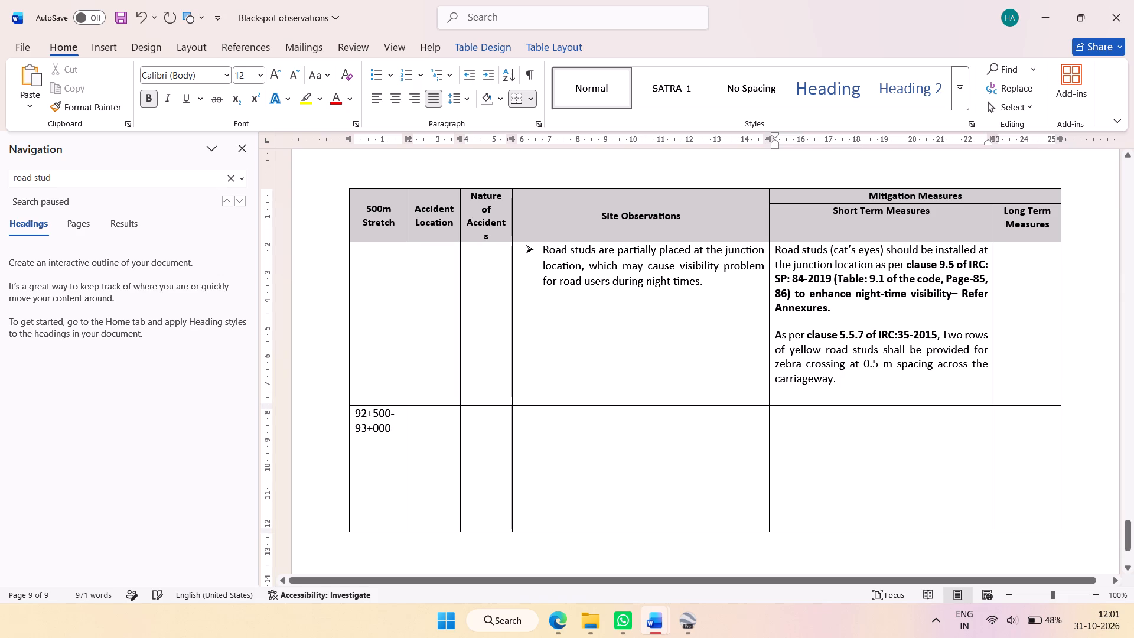
Remove the space after the paragraph about partially placed road studs in the Site Observations cell.
{"action": "left_click", "coordinate": [646, 321]}
{"action": "left_click", "coordinate": [661, 297]}
{"action": "left_click", "coordinate": [465, 97]}
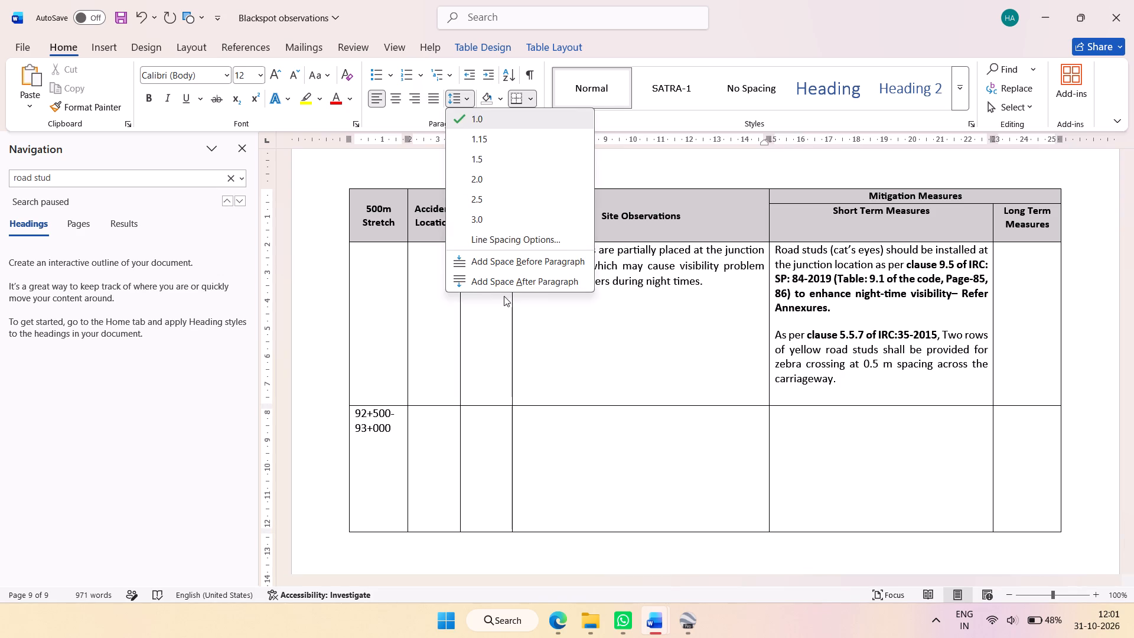
{"action": "left_click", "coordinate": [516, 310]}
{"action": "left_click", "coordinate": [559, 284]}
{"action": "left_click", "coordinate": [454, 100]}
{"action": "left_click", "coordinate": [481, 275]}
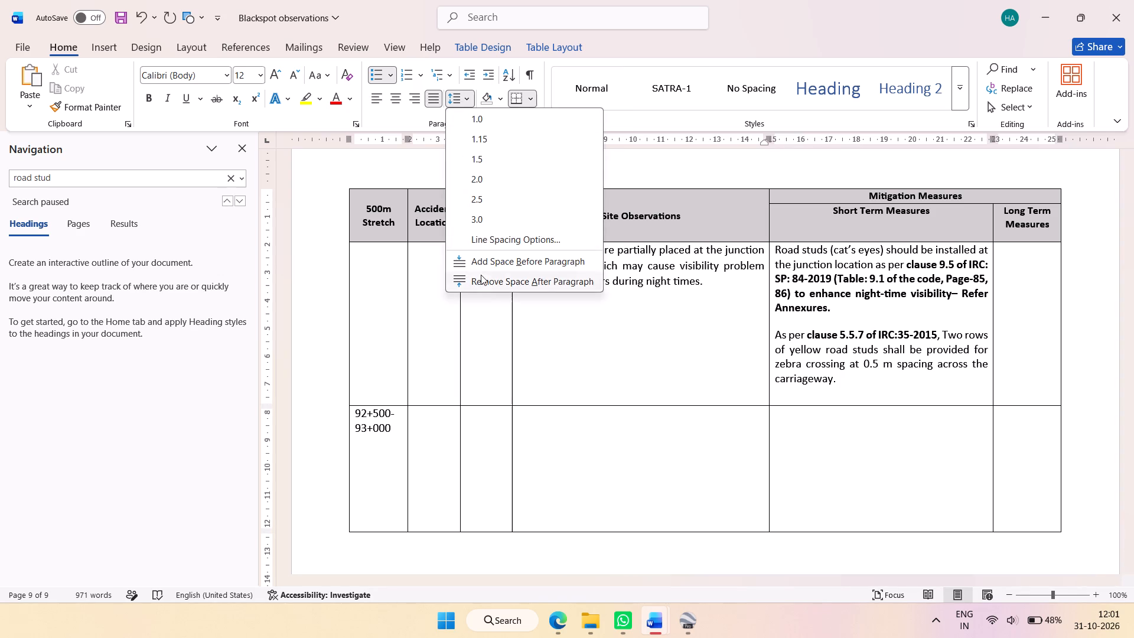
{"action": "left_click", "coordinate": [545, 311]}
Switch to Google Earth Pro.
{"action": "key", "text": "alt+Tab"}
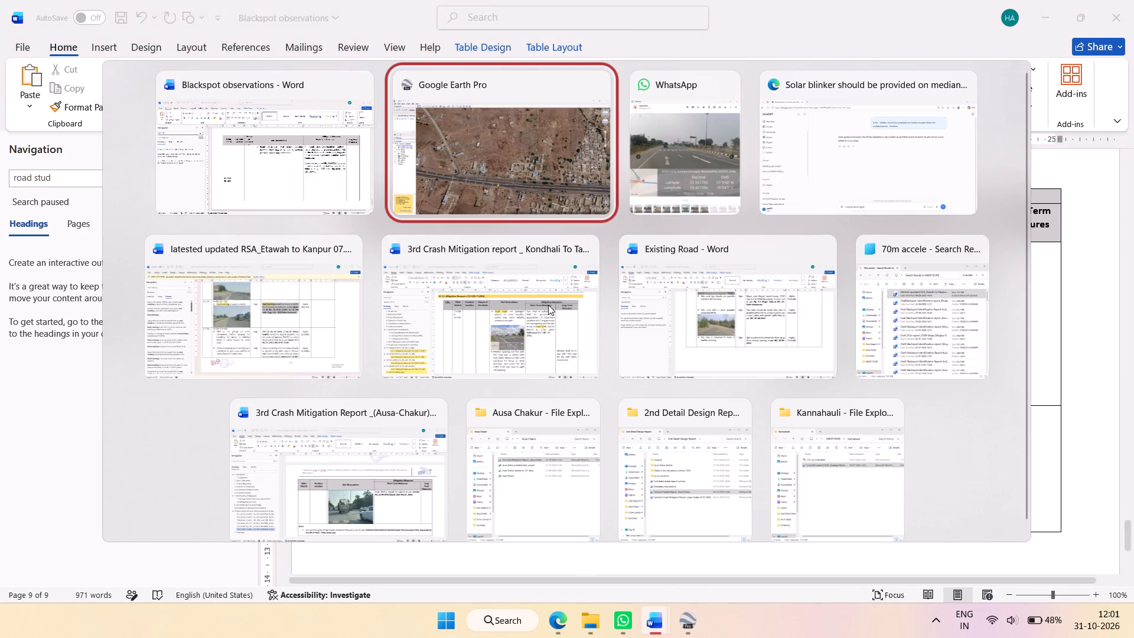
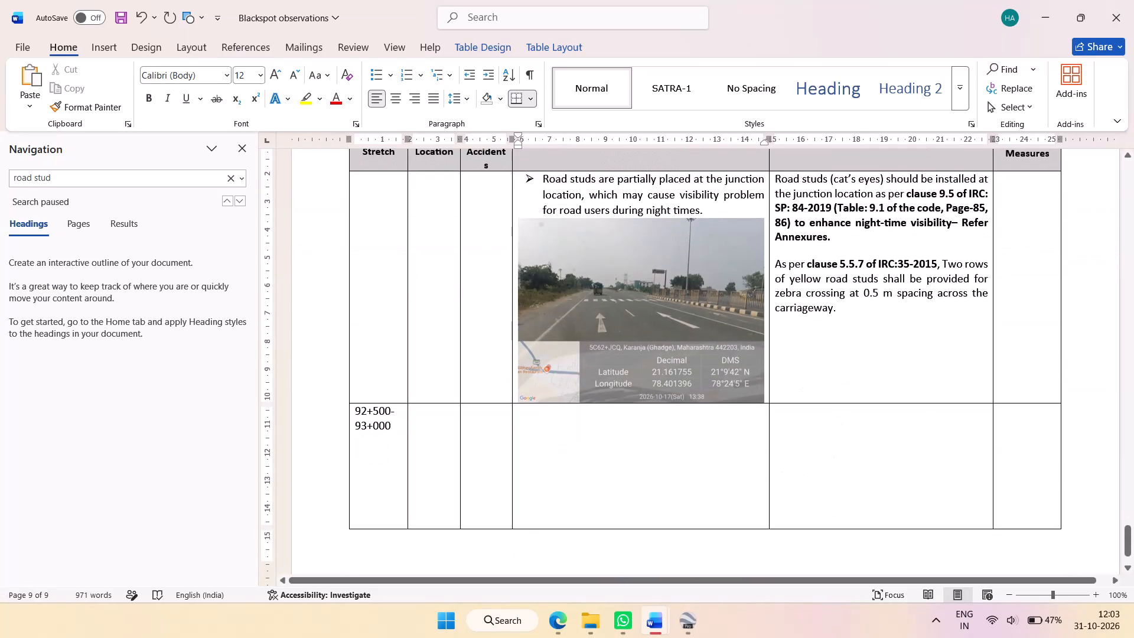
Add a blank line below the site photo under the road studs observation in the 74+500-75+000 row.
{"action": "left_click", "coordinate": [766, 394]}
{"action": "key", "text": "Return"}
{"action": "scroll", "coordinate": [766, 394], "scroll_direction": "up", "scroll_amount": 3}
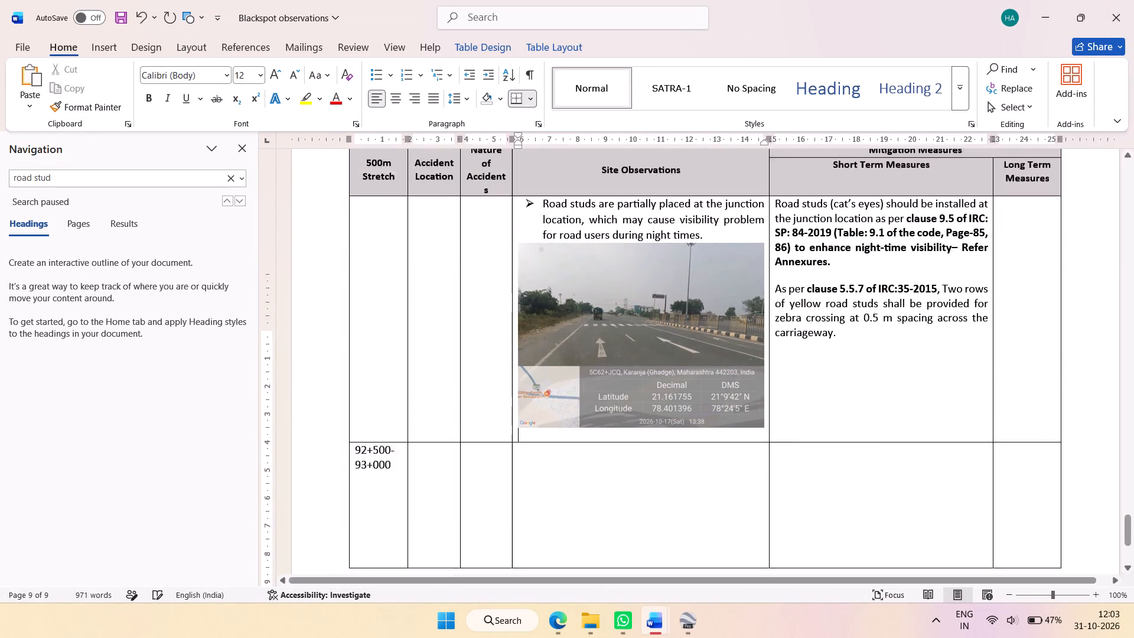
{"action": "scroll", "coordinate": [766, 394], "scroll_direction": "up", "scroll_amount": 5}
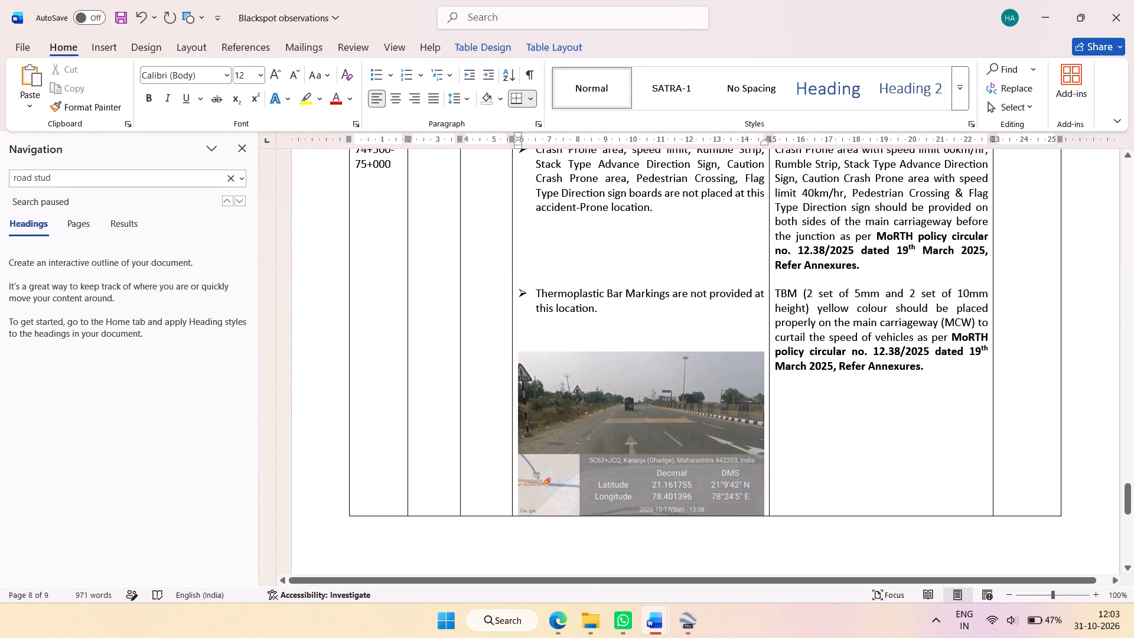
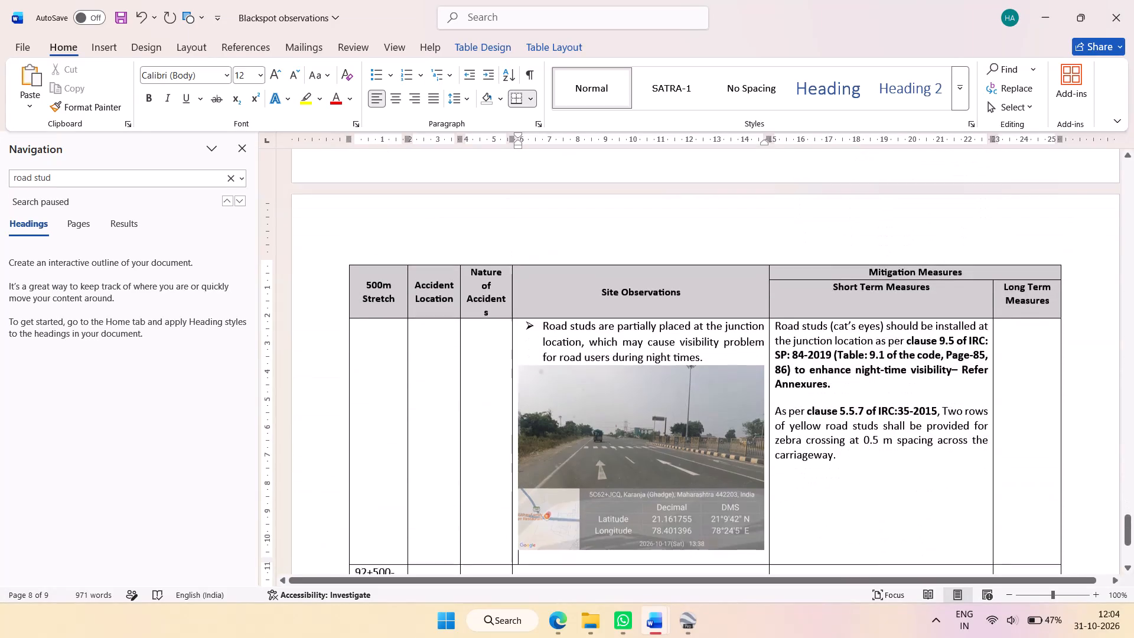
Copy the MBCB-on-median observation and its measure from the earlier stretch and paste them below the junction photo in the 74+500-75+000 Site Observations cell.
{"action": "scroll", "coordinate": [732, 467], "scroll_direction": "up", "scroll_amount": 9}
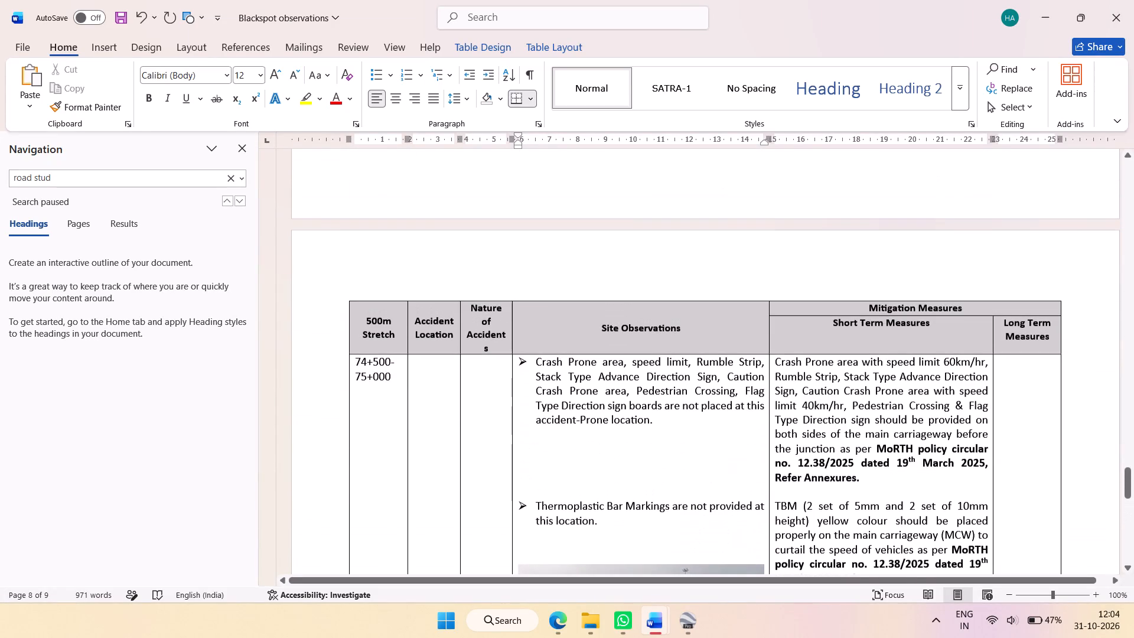
{"action": "scroll", "coordinate": [732, 467], "scroll_direction": "up", "scroll_amount": 8}
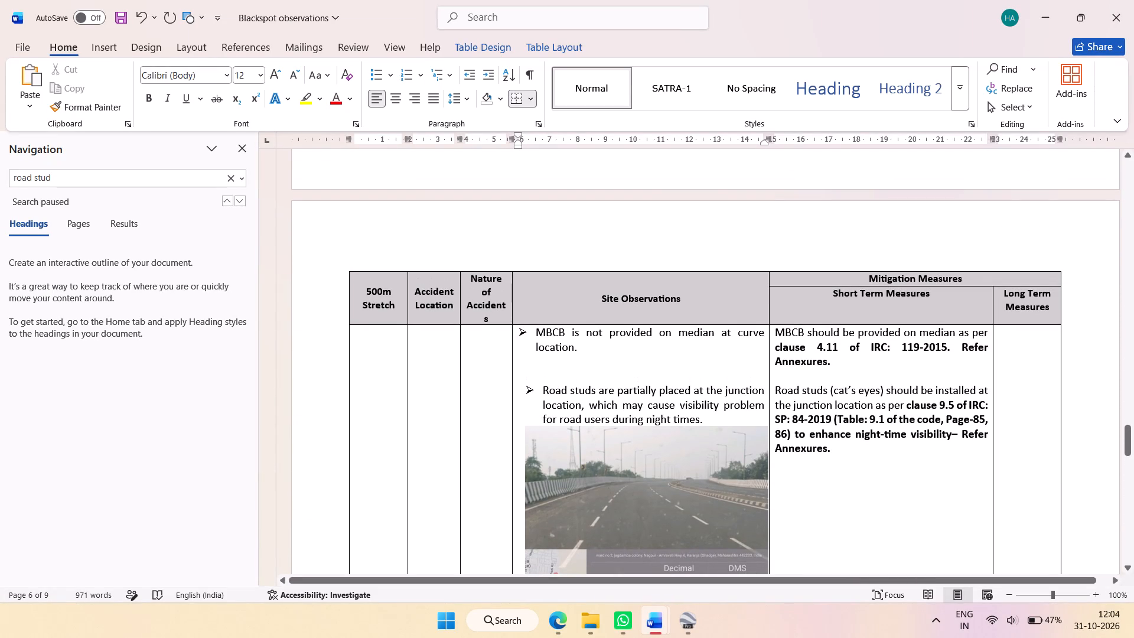
{"action": "left_click_drag", "start_coordinate": [586, 349], "coordinate": [532, 332]}
{"action": "left_click_drag", "start_coordinate": [855, 364], "coordinate": [791, 333], "text": "ctrl"}
{"action": "key", "text": "ctrl+c"}
{"action": "key", "text": "ctrl+c"}
{"action": "key", "text": "ctrl+c"}
{"action": "scroll", "coordinate": [791, 333], "scroll_direction": "down", "scroll_amount": 20}
{"action": "scroll", "coordinate": [791, 333], "scroll_direction": "down", "scroll_amount": 8}
{"action": "left_click", "coordinate": [610, 366]}
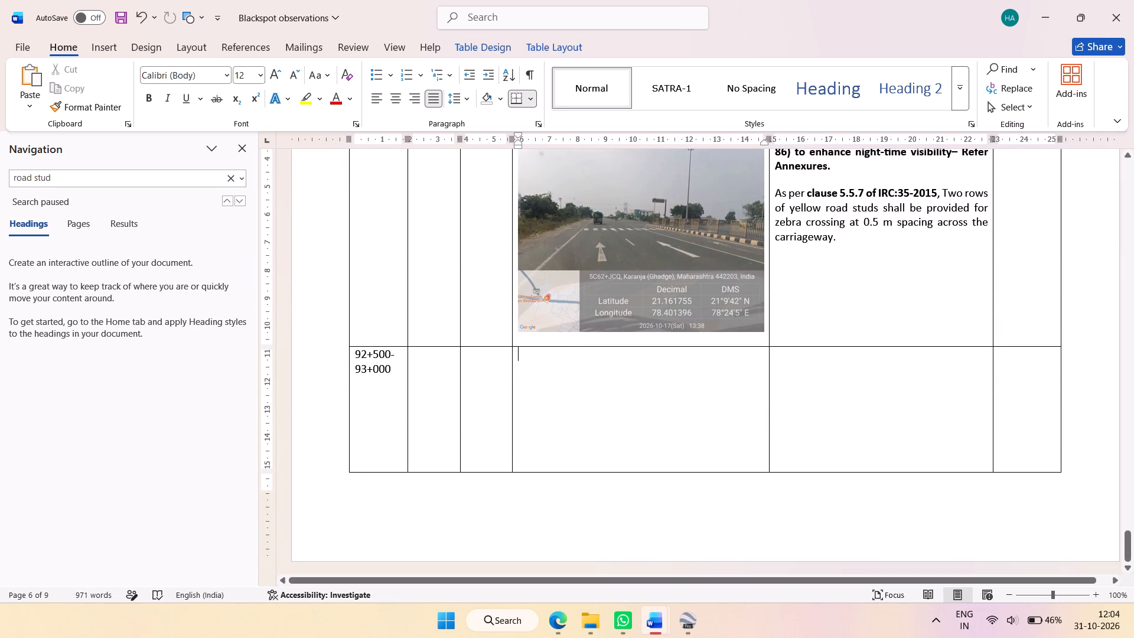
{"action": "scroll", "coordinate": [641, 403], "scroll_direction": "down", "scroll_amount": 2}
{"action": "left_click", "coordinate": [656, 341]}
{"action": "key", "text": "ctrl+v"}
Move the pasted MBCB measure into the Short Term Measures cell for 74+500-75+000, with blank lines separating it from the yellow road studs measure.
{"action": "left_click_drag", "start_coordinate": [725, 392], "coordinate": [526, 373]}
{"action": "key", "text": "ctrl+x"}
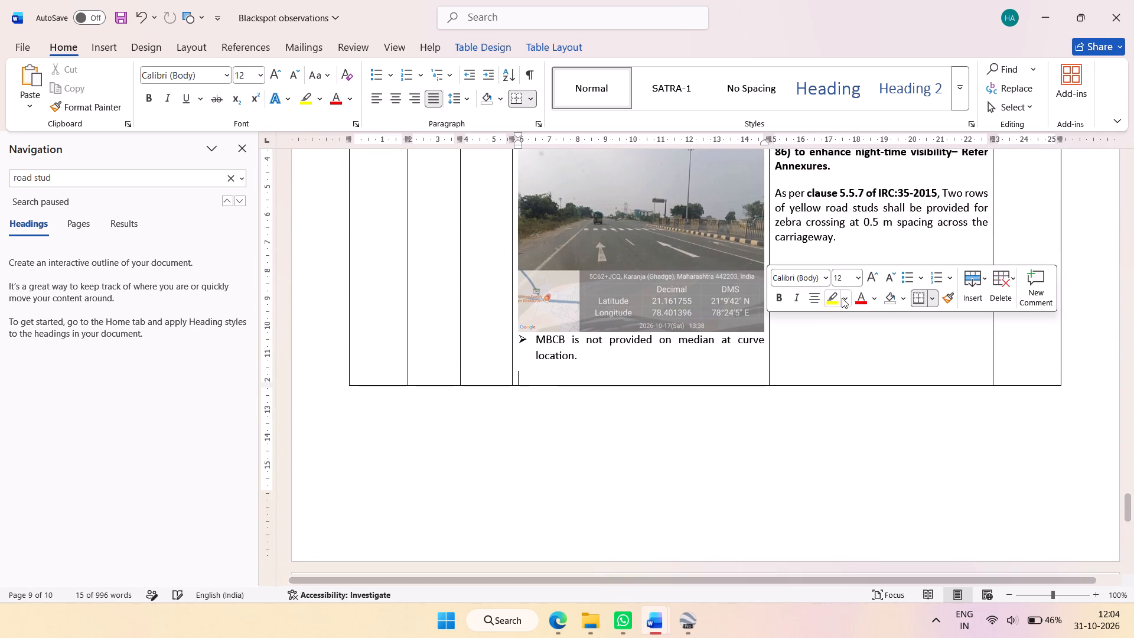
{"action": "left_click", "coordinate": [842, 298]}
{"action": "left_click", "coordinate": [780, 329]}
{"action": "left_click", "coordinate": [837, 301]}
{"action": "key", "text": "Return"}
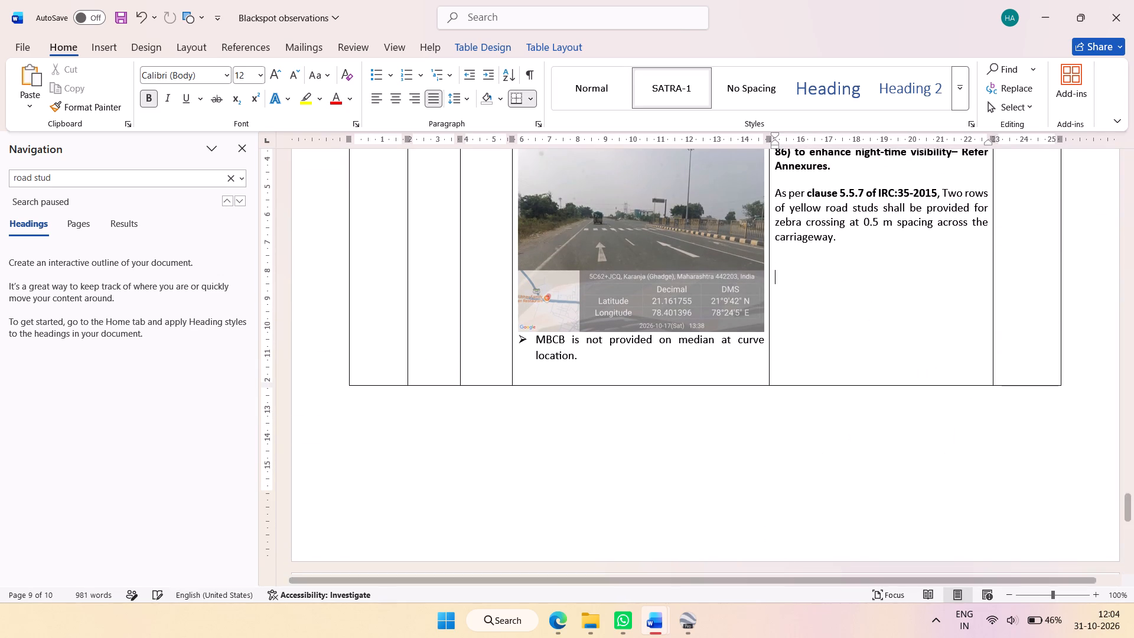
{"action": "key", "text": "Return"}
{"action": "key", "text": "Return"}
{"action": "key", "text": "Return"}
{"action": "key", "text": "ctrl+v"}
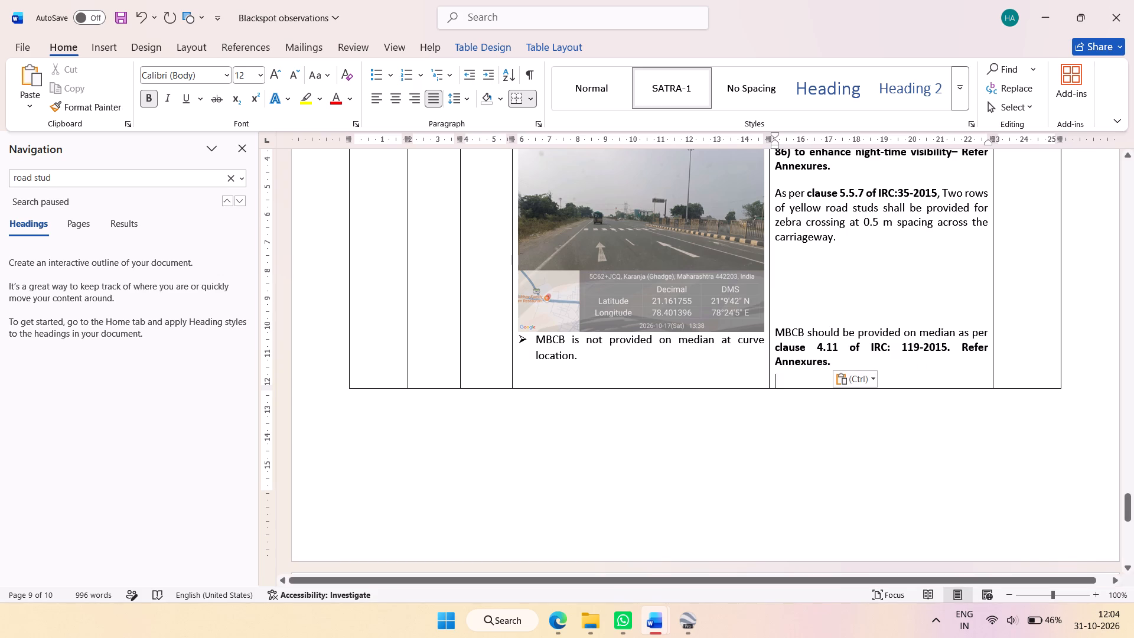
Slightly reduce the height of the 74+500-75+000 junction photo so the MBCB observation lines up with its short-term measure.
{"action": "left_click", "coordinate": [749, 300]}
{"action": "left_click", "coordinate": [784, 316]}
{"action": "key", "text": "Return"}
{"action": "left_click", "coordinate": [625, 296]}
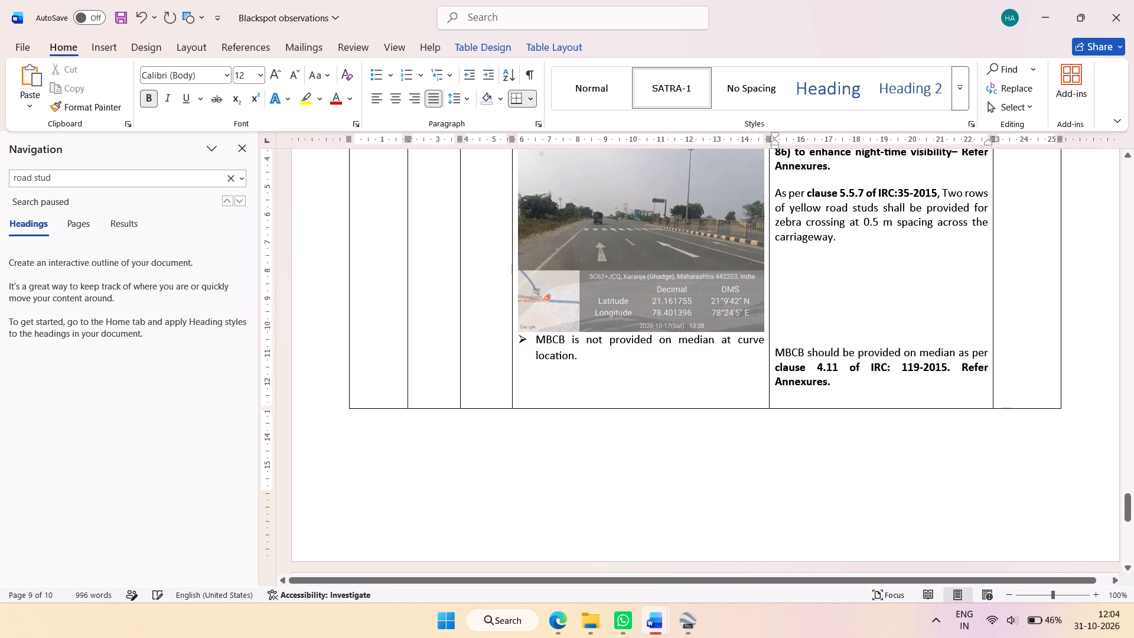
{"action": "left_click_drag", "start_coordinate": [643, 330], "coordinate": [643, 323]}
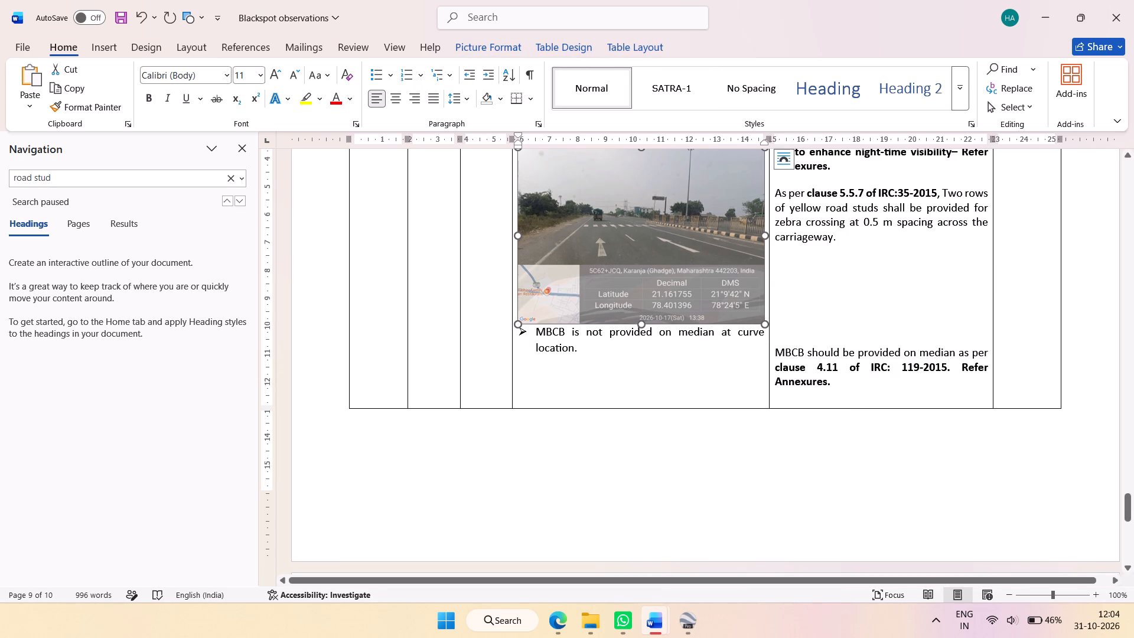
{"action": "left_click", "coordinate": [785, 334]}
{"action": "key", "text": "Delete"}
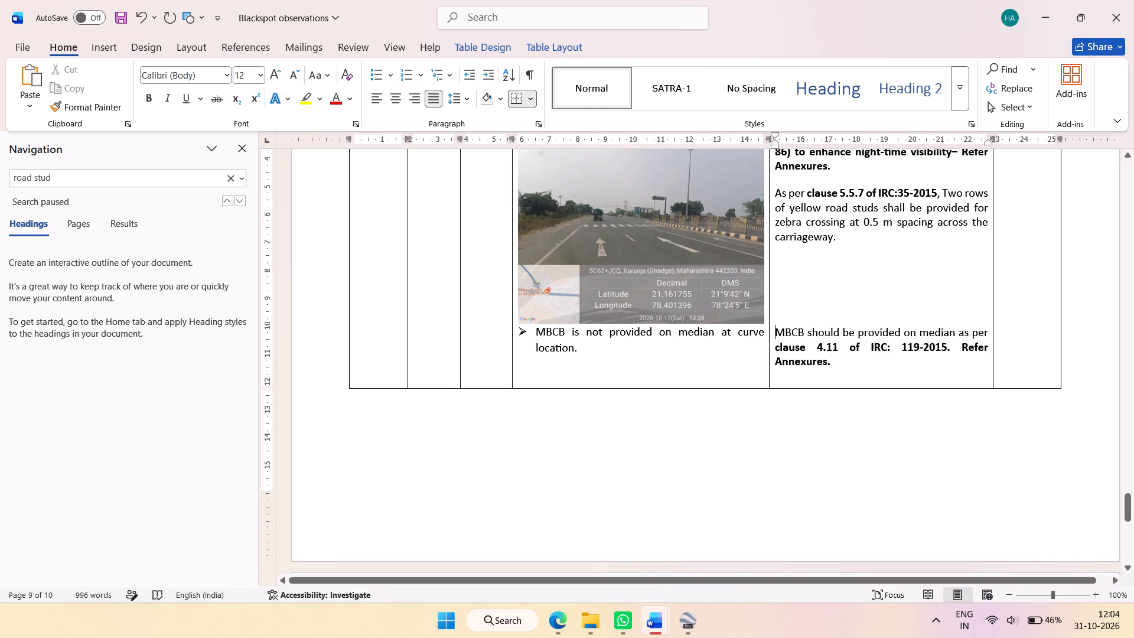
Add an unbulleted blank line below the MBCB observation in the 74+500-75+000 row.
{"action": "left_click", "coordinate": [651, 350]}
{"action": "key", "text": "Return"}
{"action": "key", "text": "Return"}
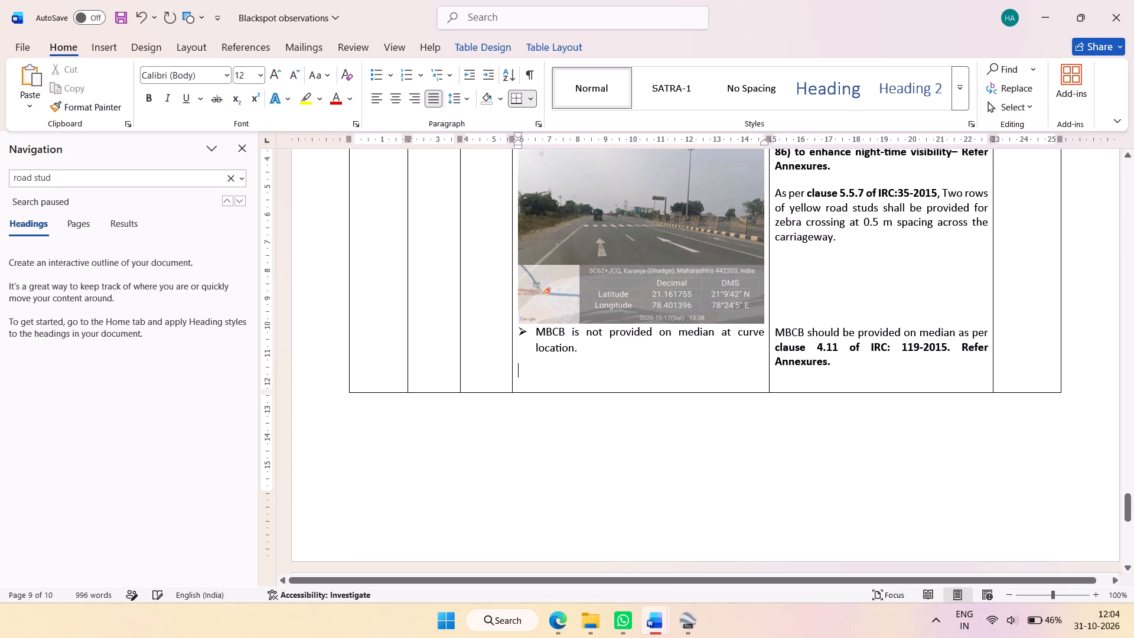
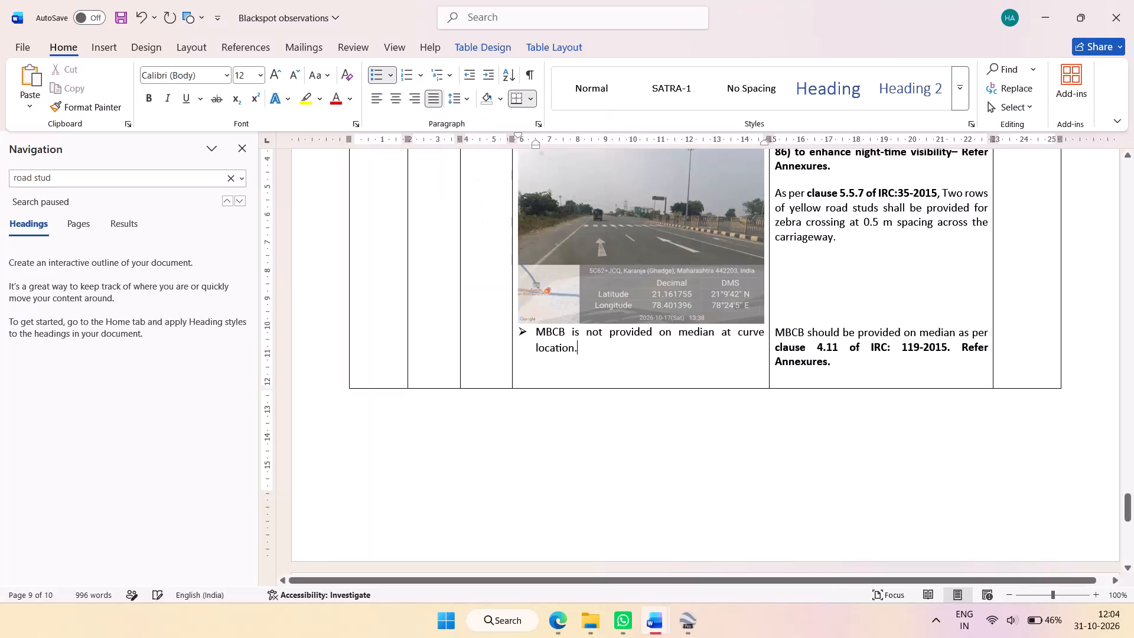
Paste the copied content on the blank line below the MBCB observation in the 74+500-75+000 Site Observations cell.
{"action": "left_click", "coordinate": [579, 370]}
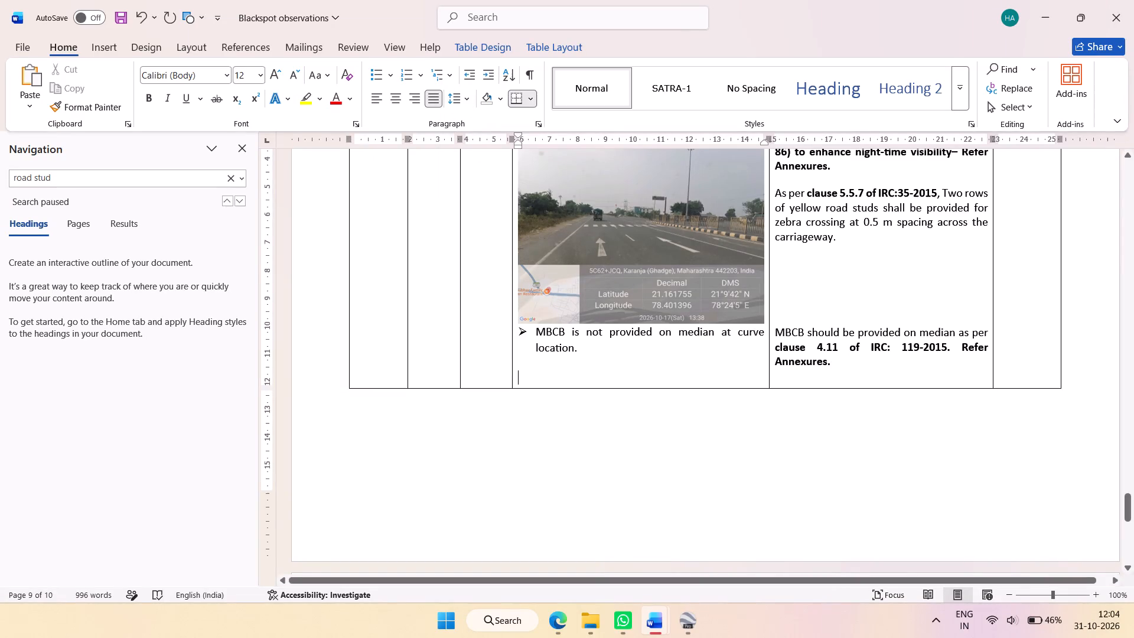
{"action": "left_click", "coordinate": [583, 360]}
{"action": "key", "text": "ctrl+v"}
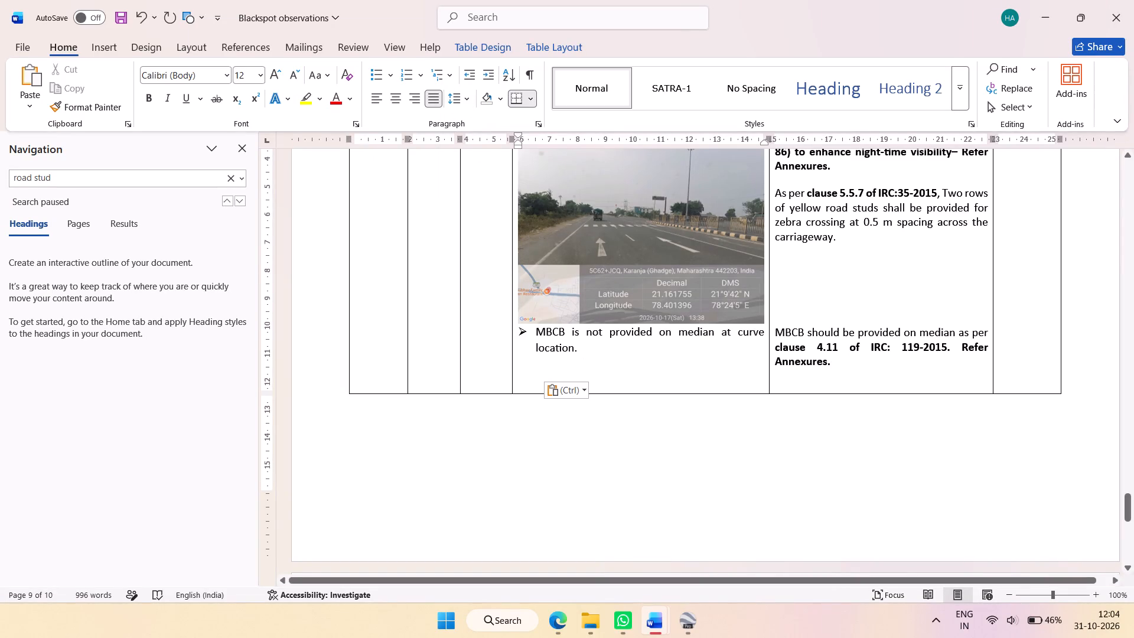
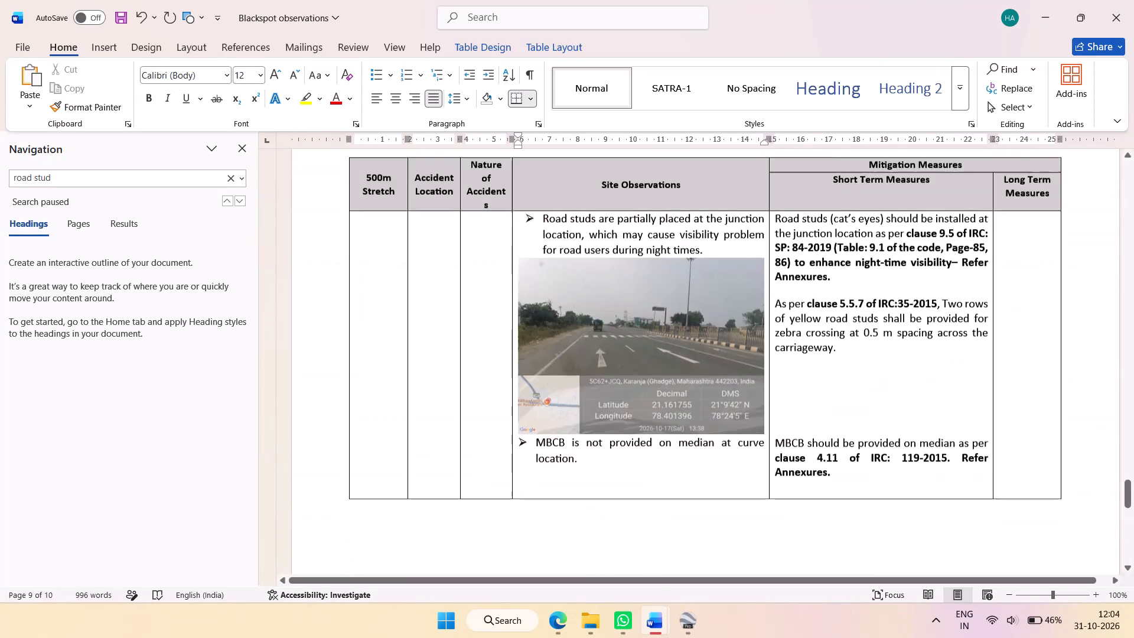
Place the cursor on the blank line below the curve-location site photo, just above the 92+500-93+000 row, in the Site Observations column.
{"action": "scroll", "coordinate": [637, 359], "scroll_direction": "up", "scroll_amount": 6}
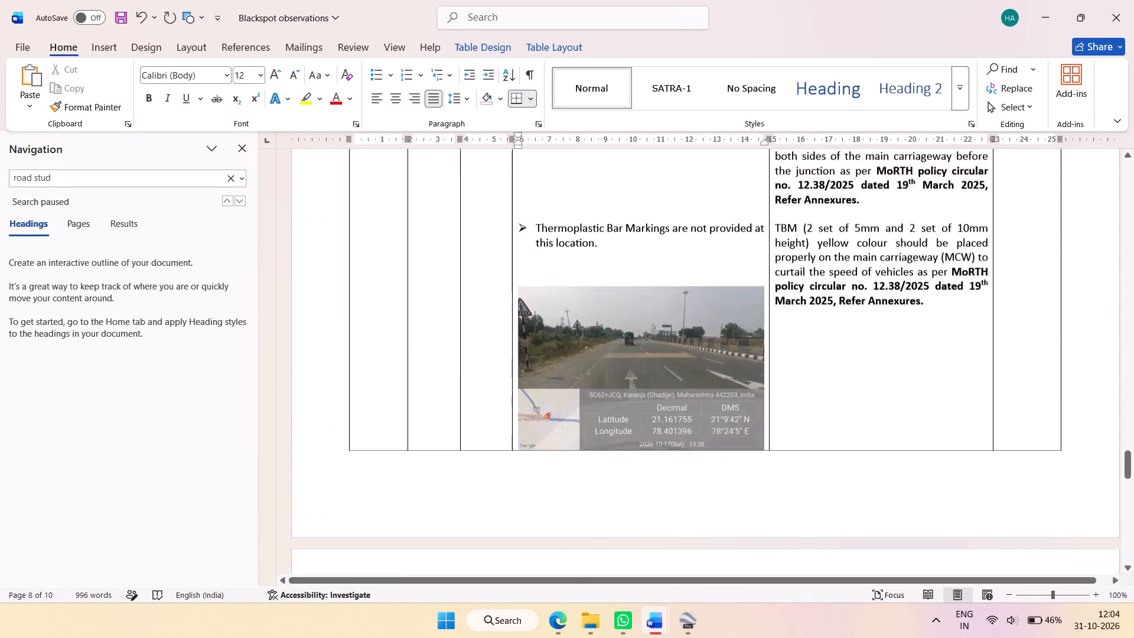
{"action": "scroll", "coordinate": [637, 359], "scroll_direction": "down", "scroll_amount": 16}
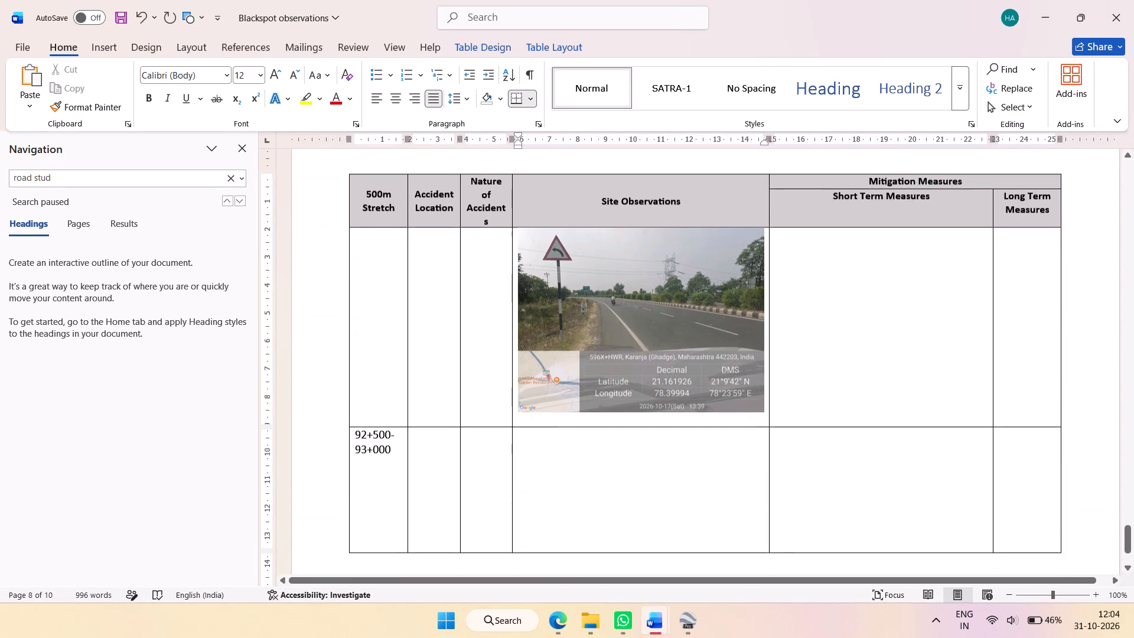
{"action": "left_click", "coordinate": [618, 429]}
{"action": "left_click", "coordinate": [628, 418]}
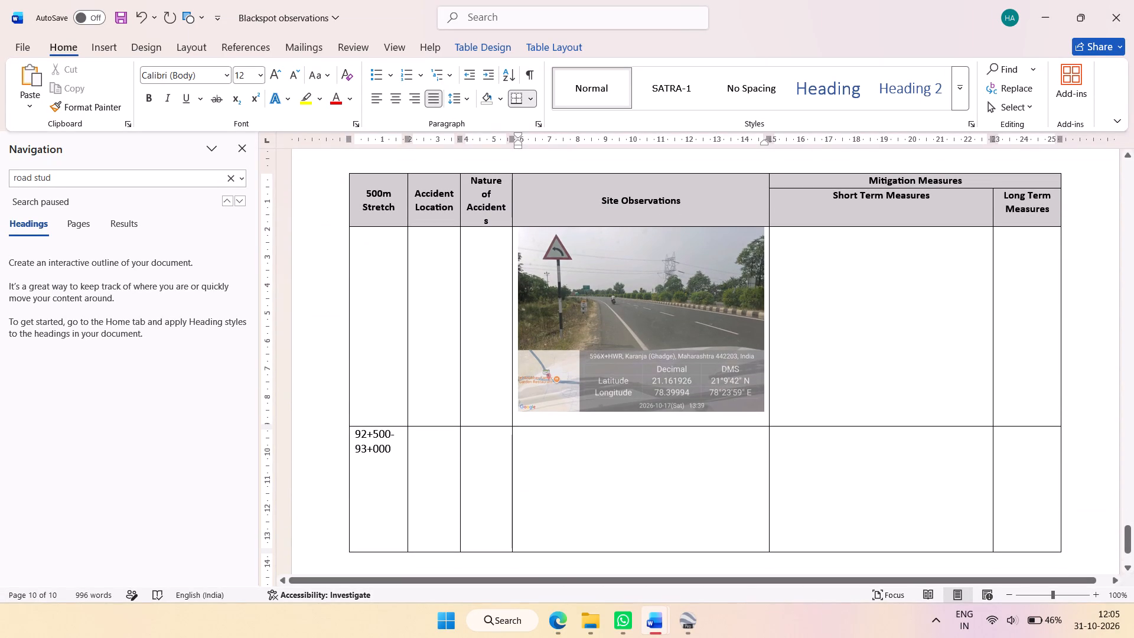
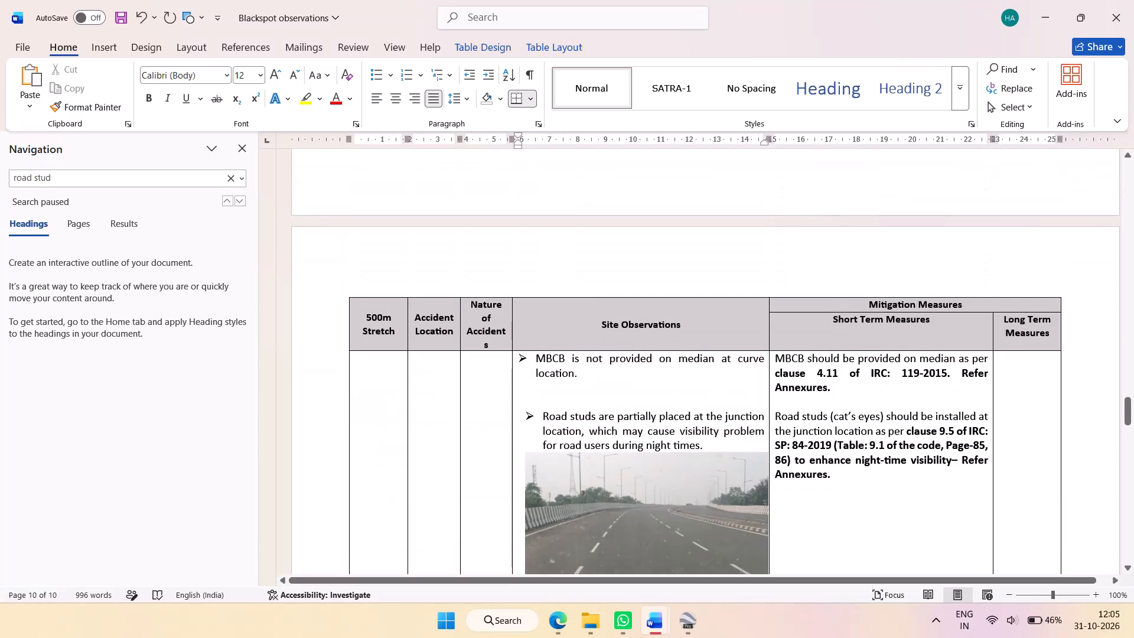
Copy the misaligned blinker observation with its short-term measure from the earlier zebra-crossing page and paste both below the curve-location photo.
{"action": "scroll", "coordinate": [744, 318], "scroll_direction": "up", "scroll_amount": 8}
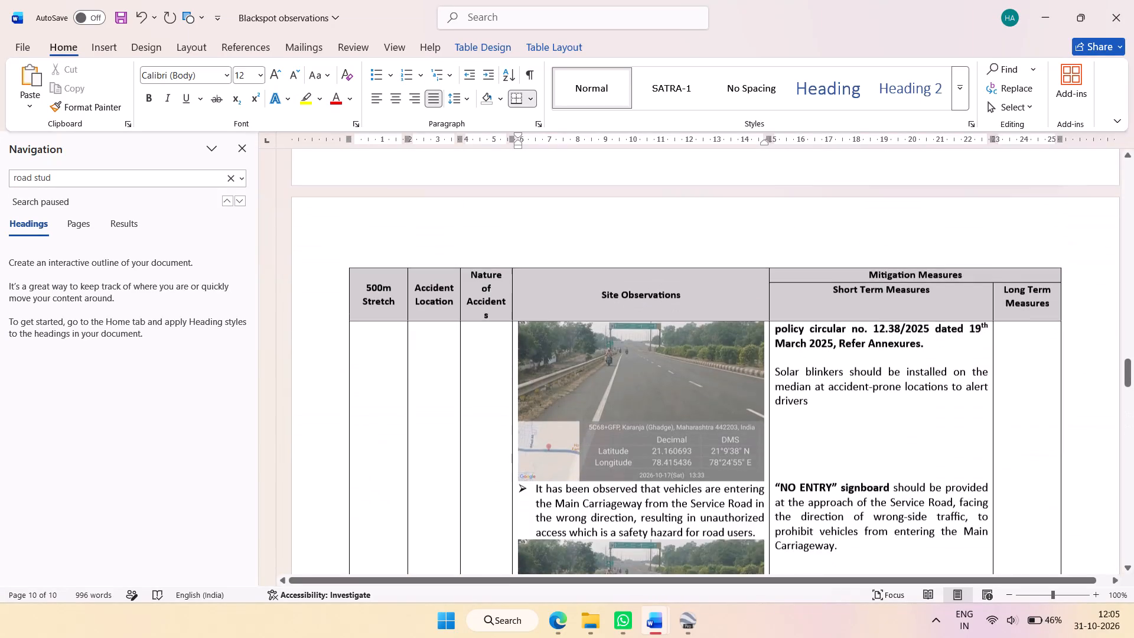
{"action": "scroll", "coordinate": [744, 318], "scroll_direction": "up", "scroll_amount": 16}
{"action": "scroll", "coordinate": [744, 318], "scroll_direction": "up", "scroll_amount": 8}
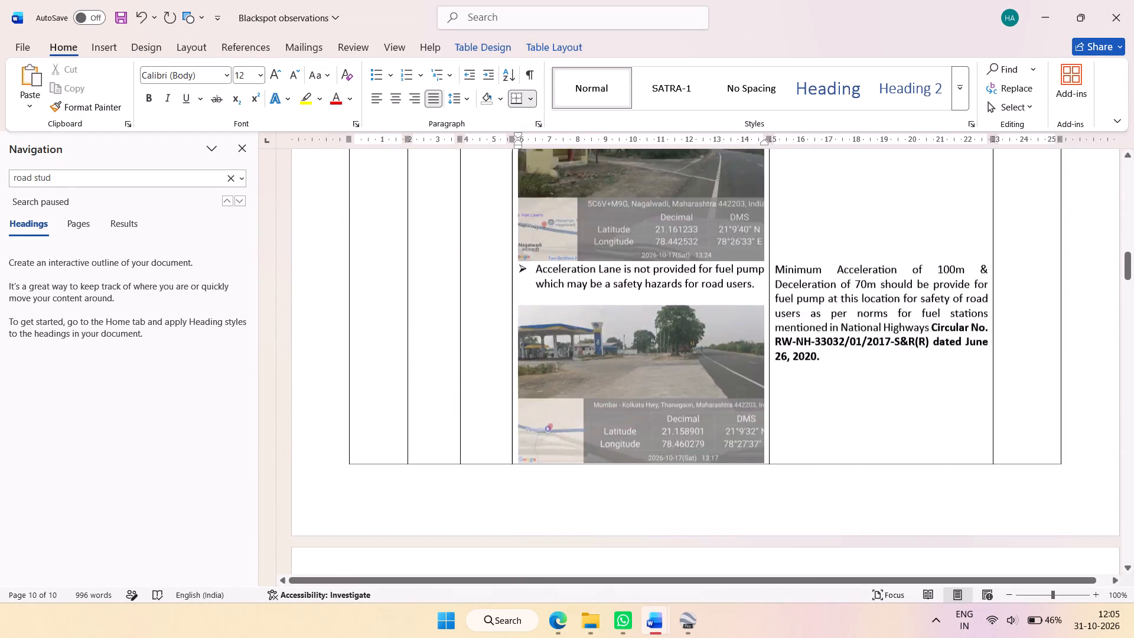
{"action": "scroll", "coordinate": [744, 318], "scroll_direction": "up", "scroll_amount": 8}
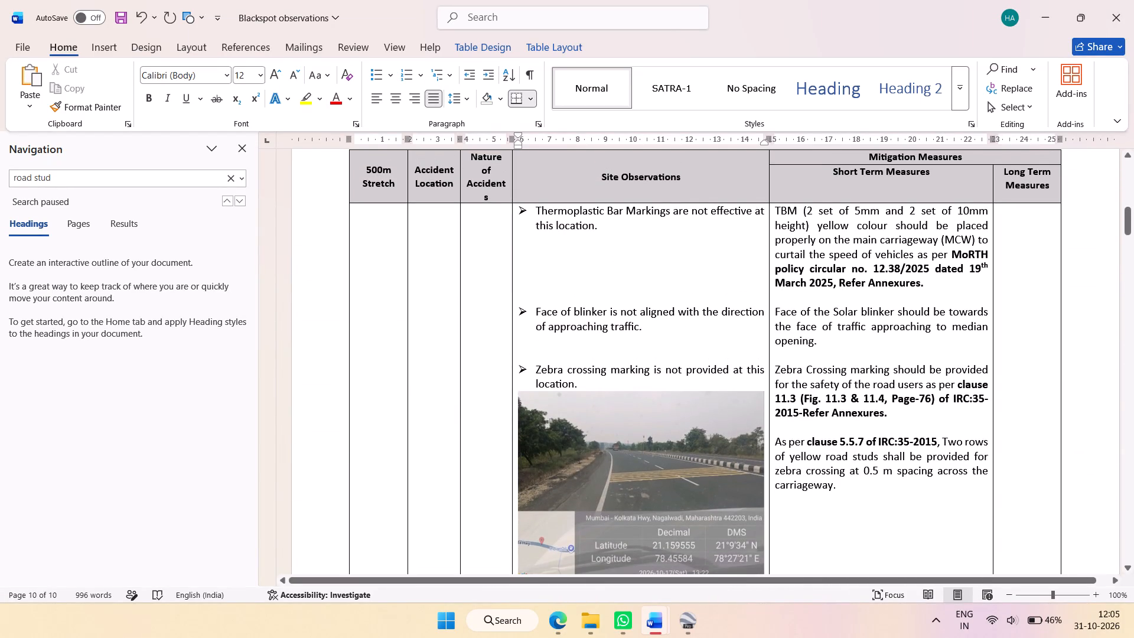
{"action": "left_click_drag", "start_coordinate": [650, 330], "coordinate": [569, 316], "text": "ctrl"}
{"action": "double_click", "coordinate": [830, 342]}
{"action": "left_click", "coordinate": [829, 344]}
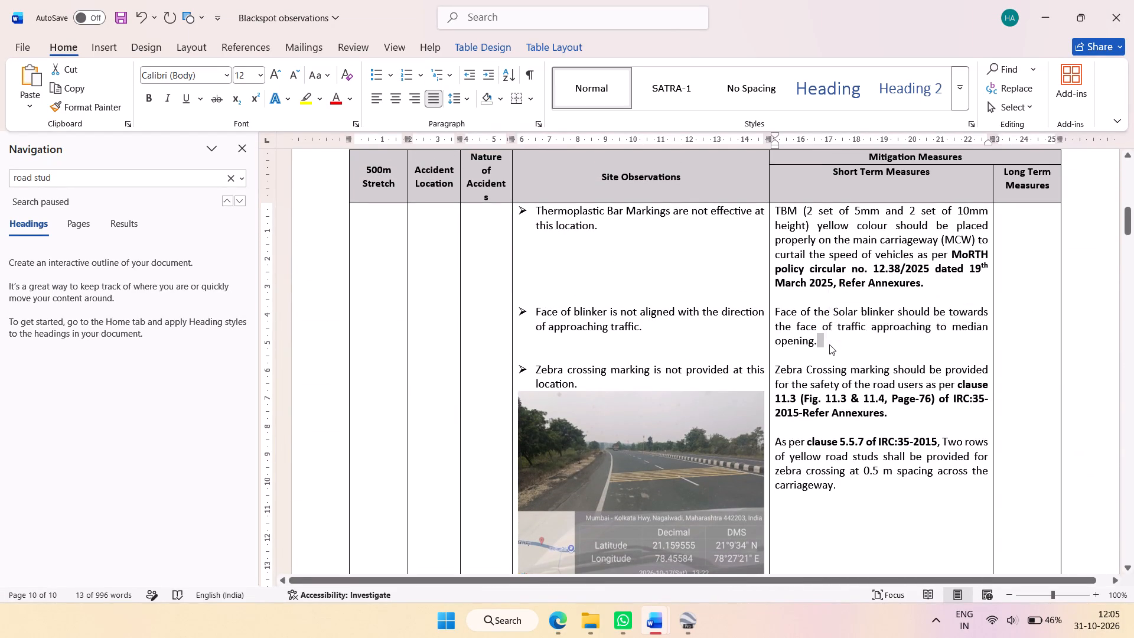
{"action": "left_click", "coordinate": [829, 344]}
{"action": "left_click", "coordinate": [822, 342]}
{"action": "left_click_drag", "start_coordinate": [823, 341], "coordinate": [782, 317]}
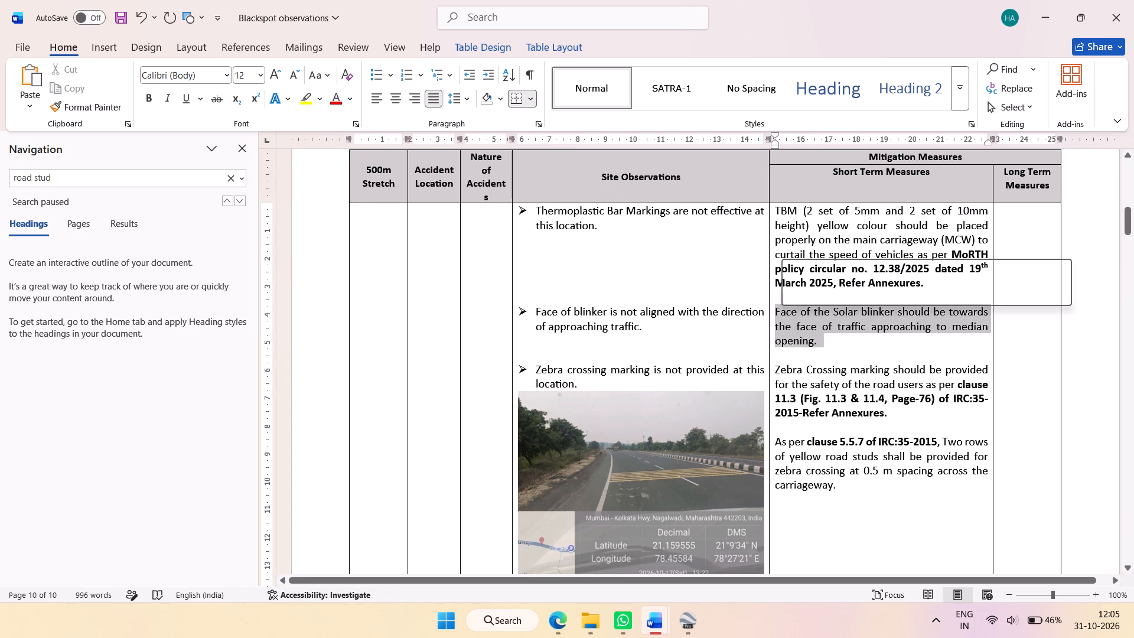
{"action": "left_click_drag", "start_coordinate": [652, 326], "coordinate": [557, 314], "text": "ctrl"}
{"action": "key", "text": "ctrl+c"}
{"action": "key", "text": "ctrl+c"}
{"action": "key", "text": "ctrl+c"}
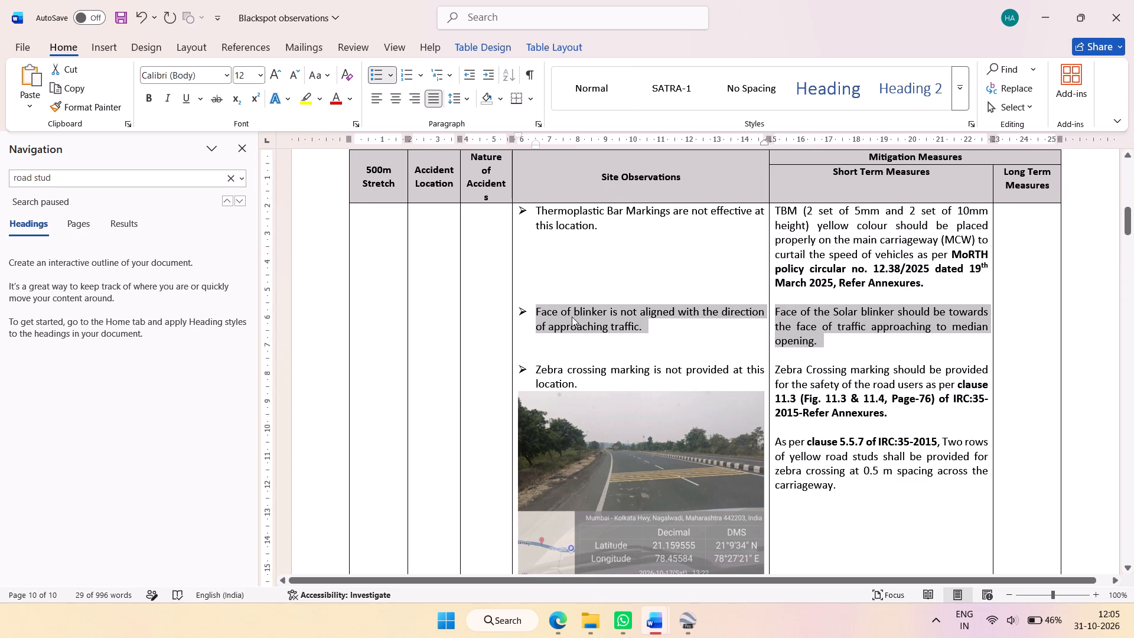
{"action": "scroll", "coordinate": [607, 321], "scroll_direction": "down", "scroll_amount": 20}
{"action": "scroll", "coordinate": [607, 321], "scroll_direction": "down", "scroll_amount": 6}
{"action": "scroll", "coordinate": [617, 333], "scroll_direction": "up", "scroll_amount": 1}
{"action": "scroll", "coordinate": [617, 333], "scroll_direction": "down", "scroll_amount": 20}
{"action": "scroll", "coordinate": [617, 333], "scroll_direction": "down", "scroll_amount": 4}
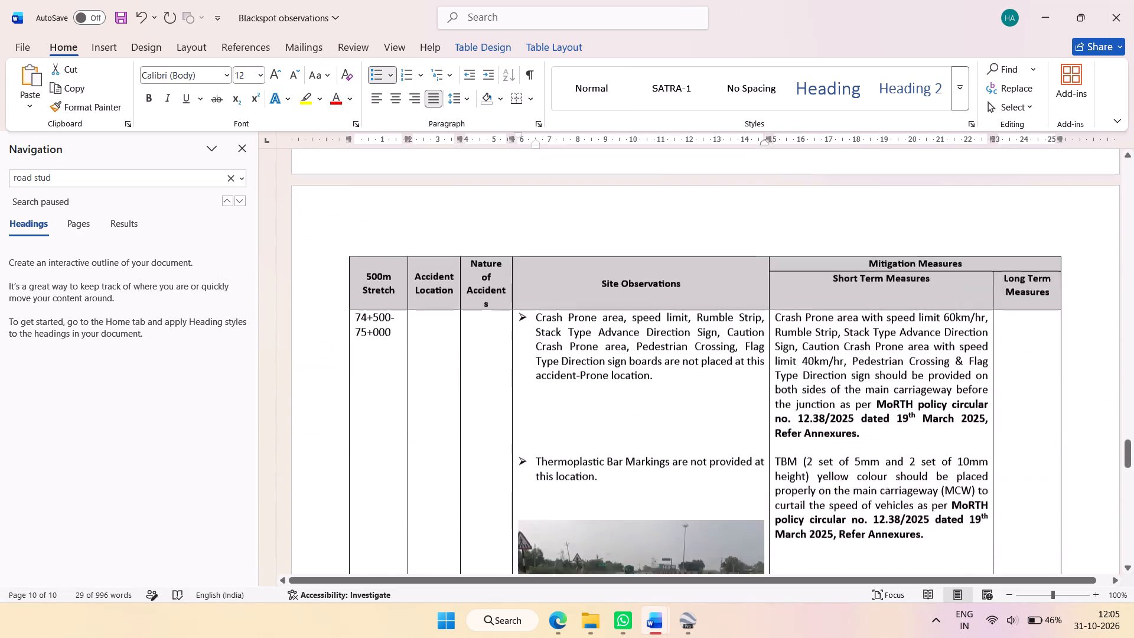
{"action": "scroll", "coordinate": [618, 326], "scroll_direction": "down", "scroll_amount": 14}
{"action": "scroll", "coordinate": [618, 326], "scroll_direction": "down", "scroll_amount": 7}
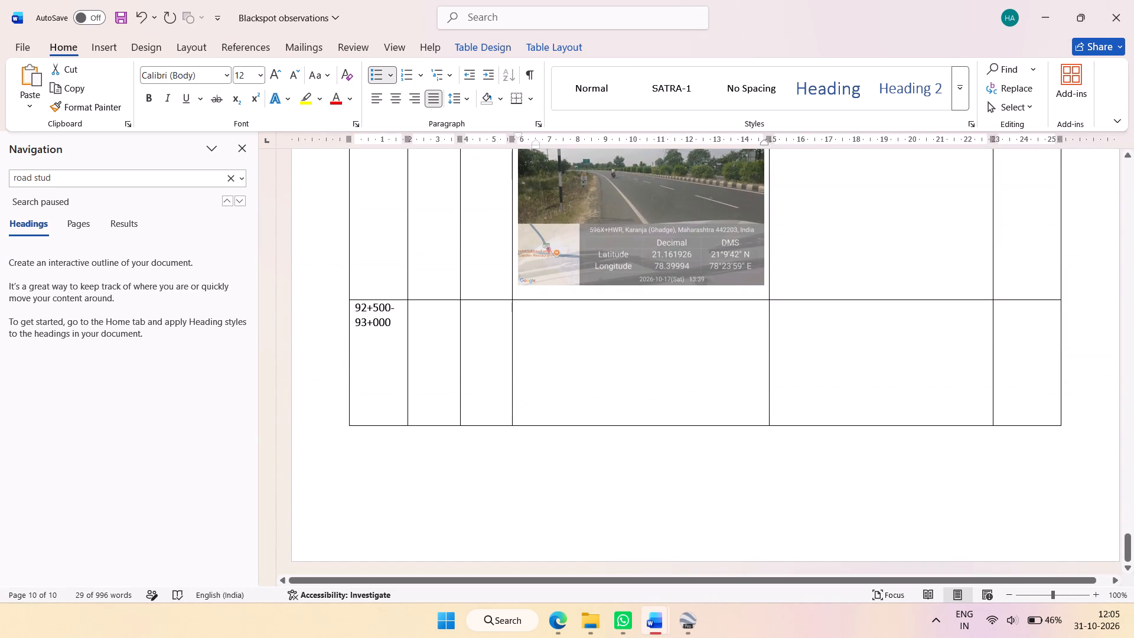
{"action": "left_click", "coordinate": [627, 294]}
{"action": "key", "text": "ctrl+v"}
Cut the pasted solar blinker measure out of the Site Observations cell.
{"action": "left_click_drag", "start_coordinate": [726, 348], "coordinate": [582, 335]}
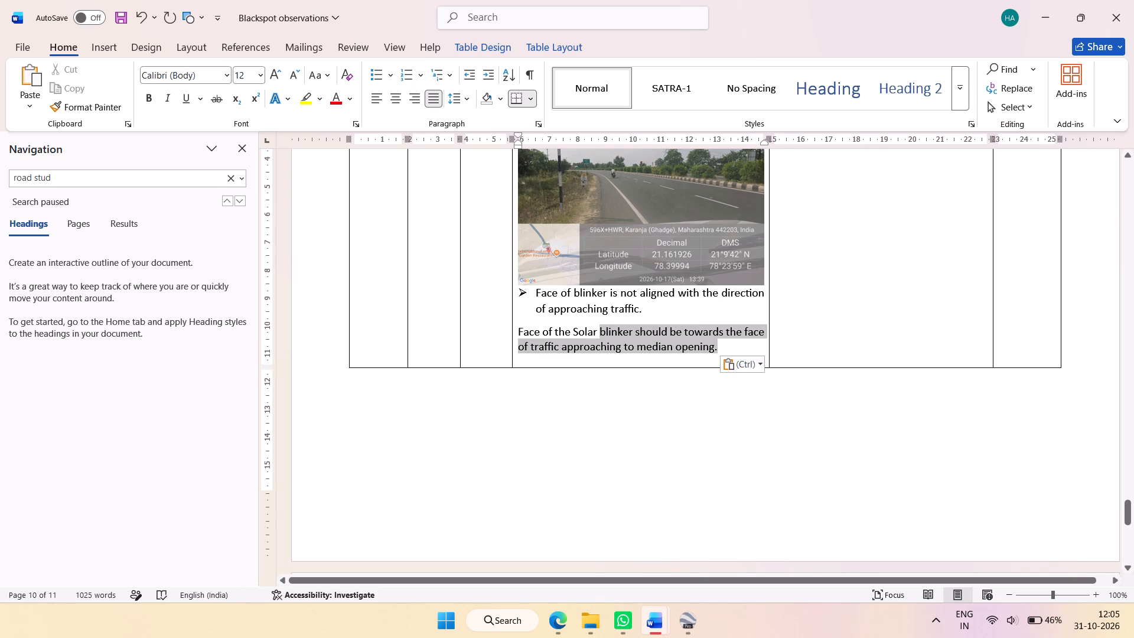
{"action": "left_click_drag", "start_coordinate": [582, 335], "coordinate": [536, 331]}
{"action": "key", "text": "ctrl+x"}
Remove the space after the pasted blinker observation paragraph.
{"action": "left_click", "coordinate": [610, 310]}
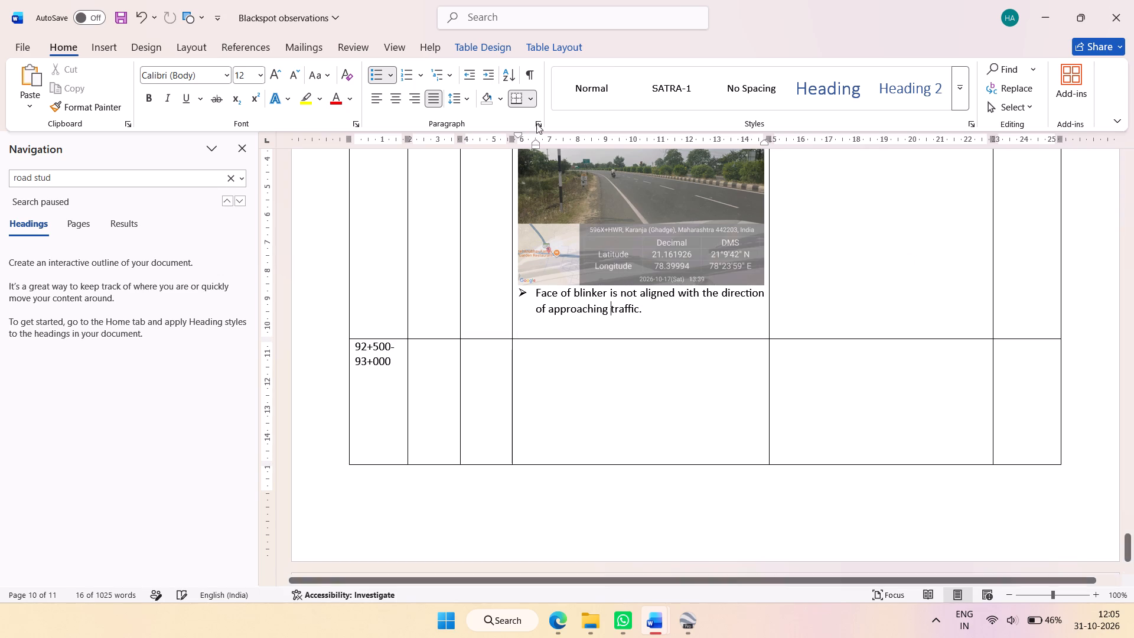
{"action": "left_click", "coordinate": [456, 99]}
{"action": "left_click", "coordinate": [496, 277]}
Paste the solar blinker measure into the Short Term Measures cell, several blank lines below the MBCB measure.
{"action": "left_click", "coordinate": [873, 258]}
{"action": "scroll", "coordinate": [823, 317], "scroll_direction": "up", "scroll_amount": 3}
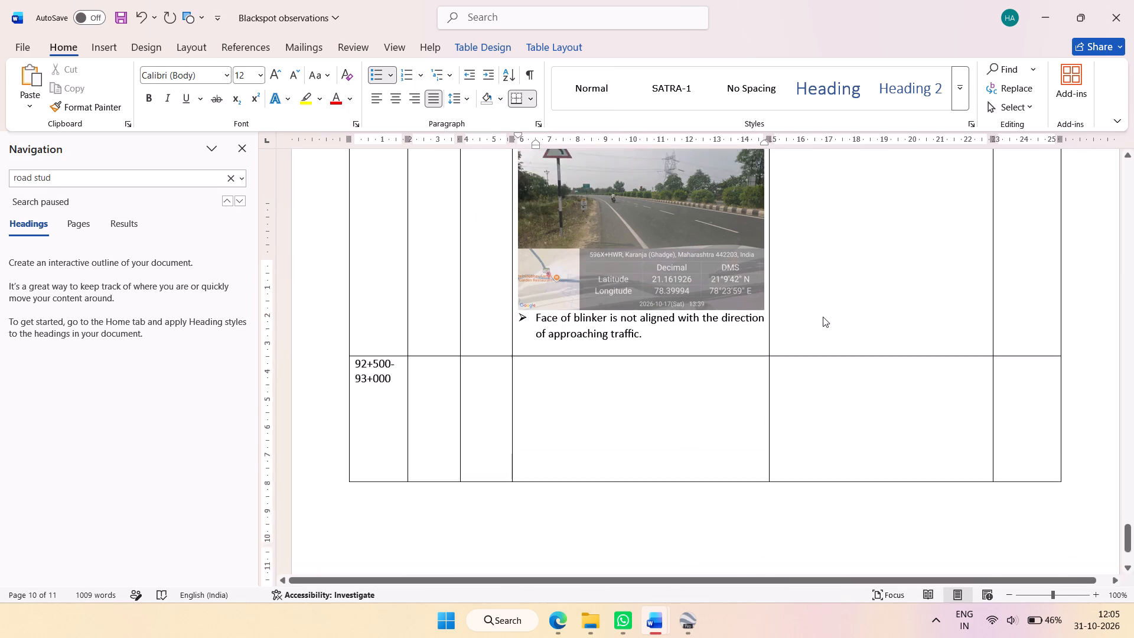
{"action": "scroll", "coordinate": [823, 317], "scroll_direction": "up", "scroll_amount": 4}
{"action": "left_click", "coordinate": [845, 295]}
{"action": "key", "text": "Return"}
{"action": "key", "text": "Return"}
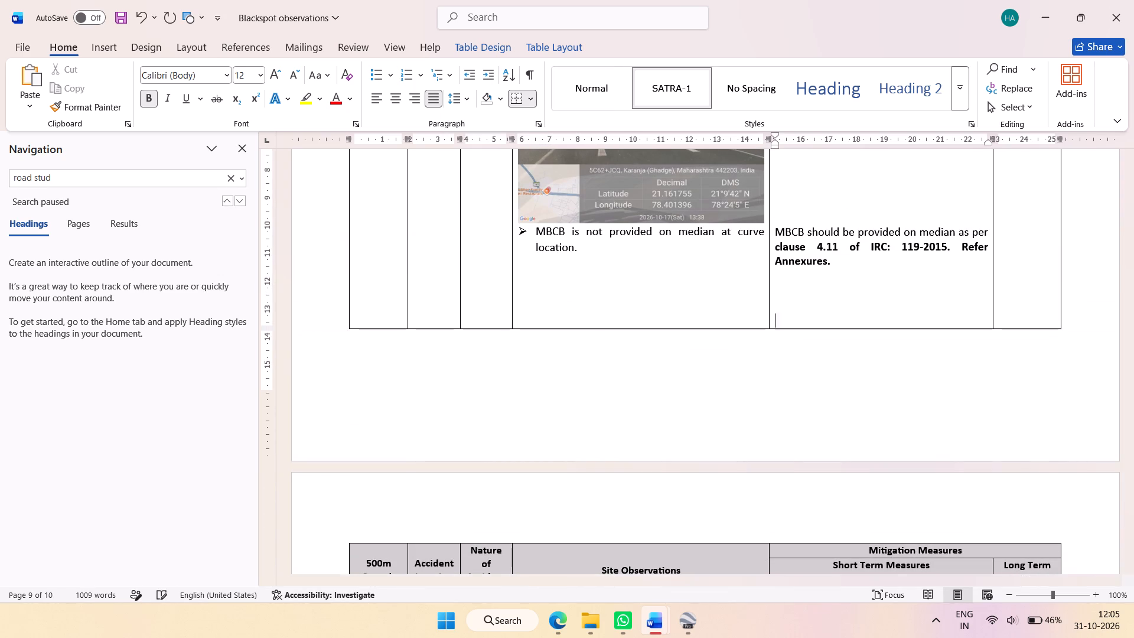
{"action": "key", "text": "Return"}
{"action": "key", "text": "Return"}
{"action": "key", "text": "Return"}
{"action": "key", "text": "Return"}
{"action": "key", "text": "Return"}
{"action": "key", "text": "Return"}
{"action": "key", "text": "Return"}
{"action": "key", "text": "Return"}
{"action": "key", "text": "ctrl+v"}
Crop a thin strip of sky off the top of the junction photo below the road-stud observation.
{"action": "scroll", "coordinate": [863, 265], "scroll_direction": "down", "scroll_amount": 2}
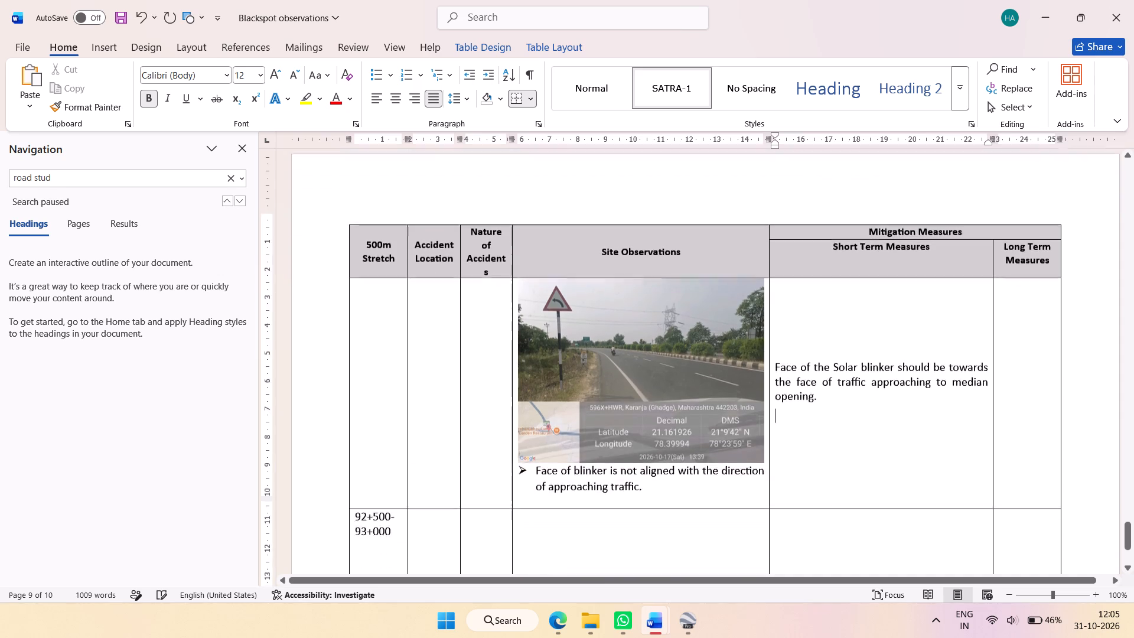
{"action": "scroll", "coordinate": [863, 265], "scroll_direction": "down", "scroll_amount": 1}
{"action": "scroll", "coordinate": [678, 342], "scroll_direction": "up", "scroll_amount": 8}
{"action": "double_click", "coordinate": [677, 325]}
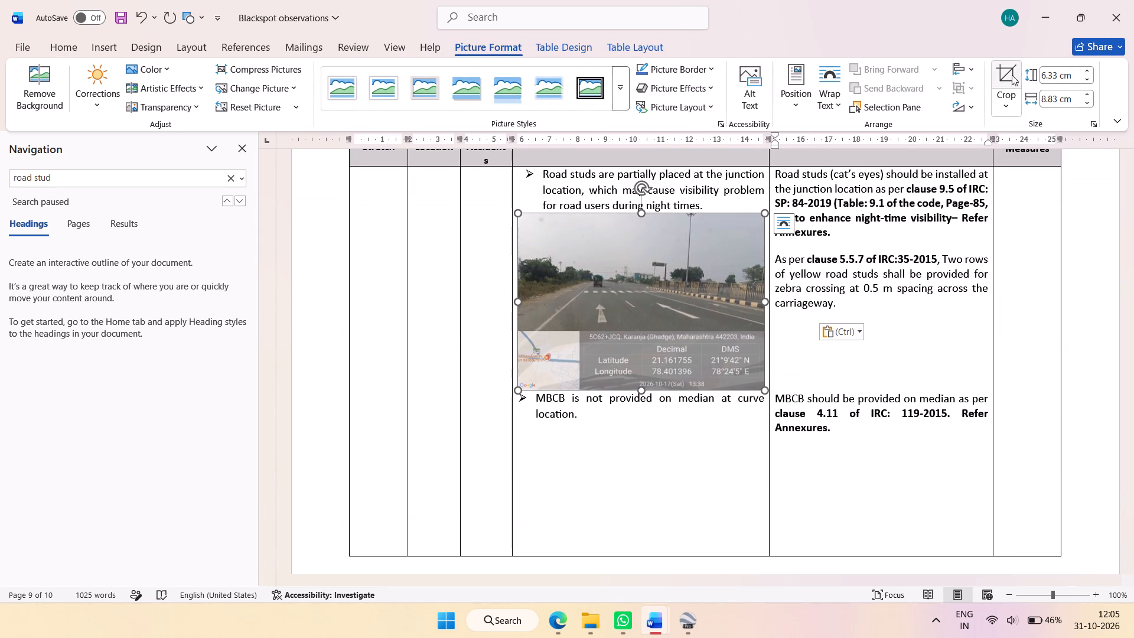
{"action": "left_click", "coordinate": [1011, 75]}
{"action": "left_click_drag", "start_coordinate": [647, 214], "coordinate": [643, 232]}
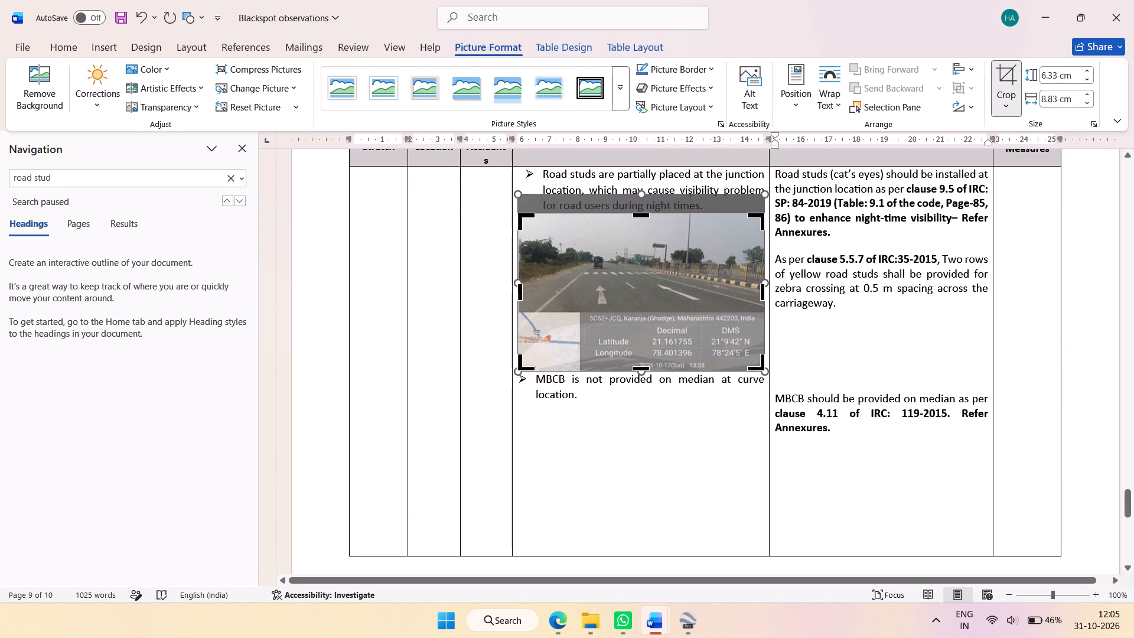
{"action": "left_click", "coordinate": [800, 351]}
Delete a blank line above the MBCB measure to align it with the MBCB observation.
{"action": "left_click", "coordinate": [784, 372]}
{"action": "key", "text": "Delete"}
Crop the top of the curve-location photo, leaving it about 6.1 cm high.
{"action": "scroll", "coordinate": [739, 380], "scroll_direction": "down", "scroll_amount": 6}
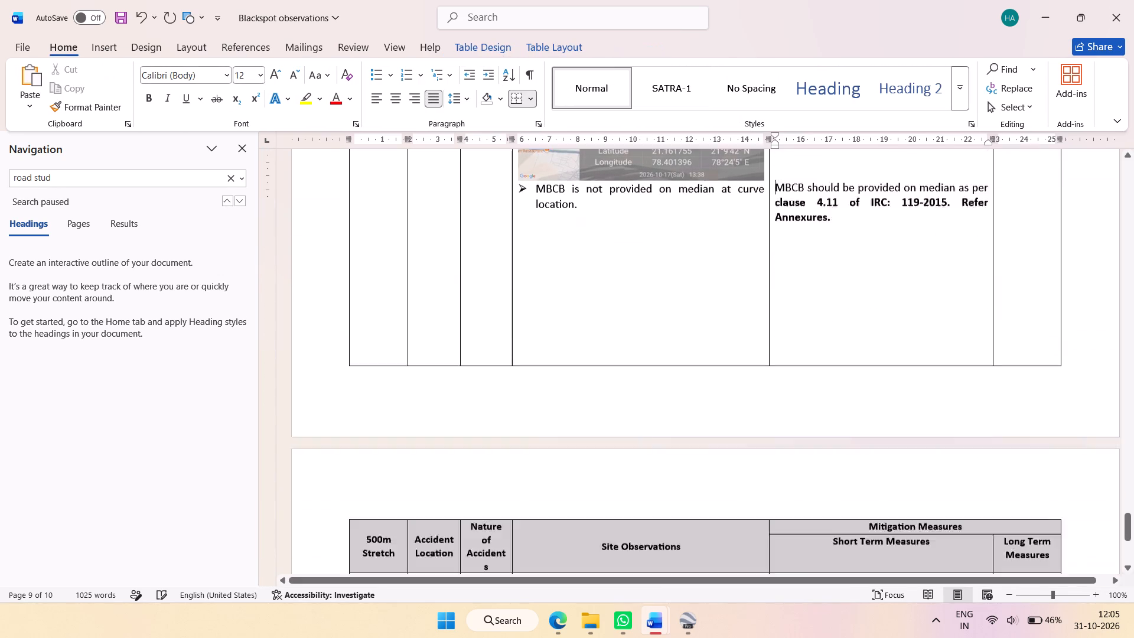
{"action": "double_click", "coordinate": [622, 416]}
{"action": "left_click", "coordinate": [1003, 66]}
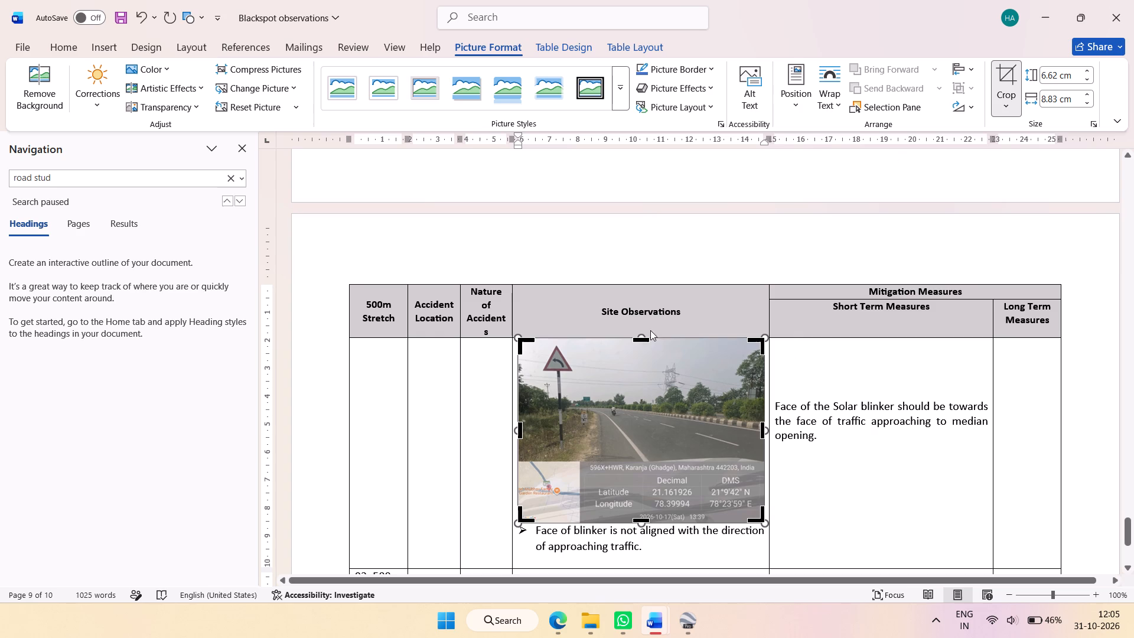
{"action": "left_click_drag", "start_coordinate": [637, 340], "coordinate": [636, 353]}
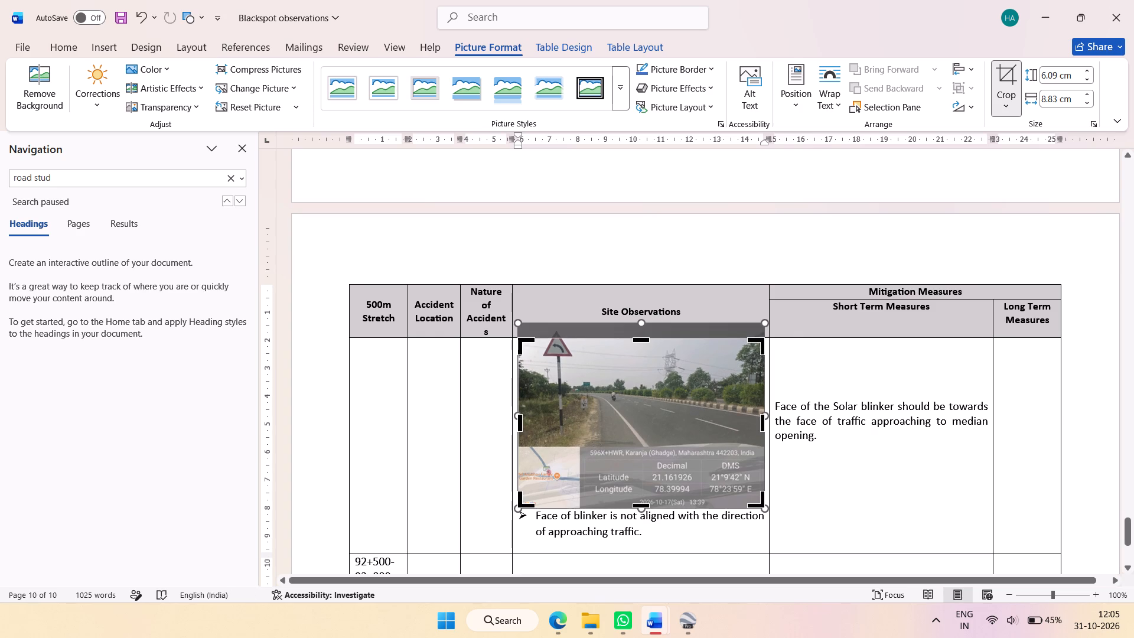
{"action": "left_click", "coordinate": [706, 435]}
{"action": "left_click_drag", "start_coordinate": [828, 470], "coordinate": [836, 470]}
Reduce the curve-location photo's height so it fits on the previous page directly below the MBCB observation, filling the space down to the table edge.
{"action": "left_click", "coordinate": [666, 499]}
{"action": "left_click_drag", "start_coordinate": [637, 510], "coordinate": [643, 491]}
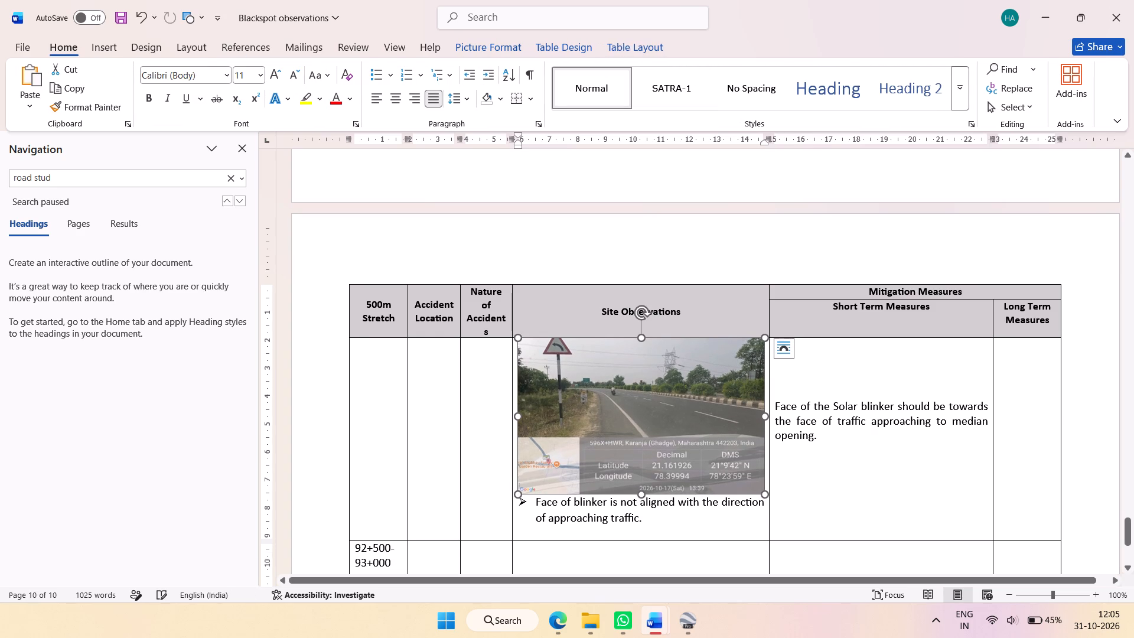
{"action": "left_click_drag", "start_coordinate": [637, 496], "coordinate": [639, 467]}
{"action": "scroll", "coordinate": [643, 339], "scroll_direction": "up", "scroll_amount": 1}
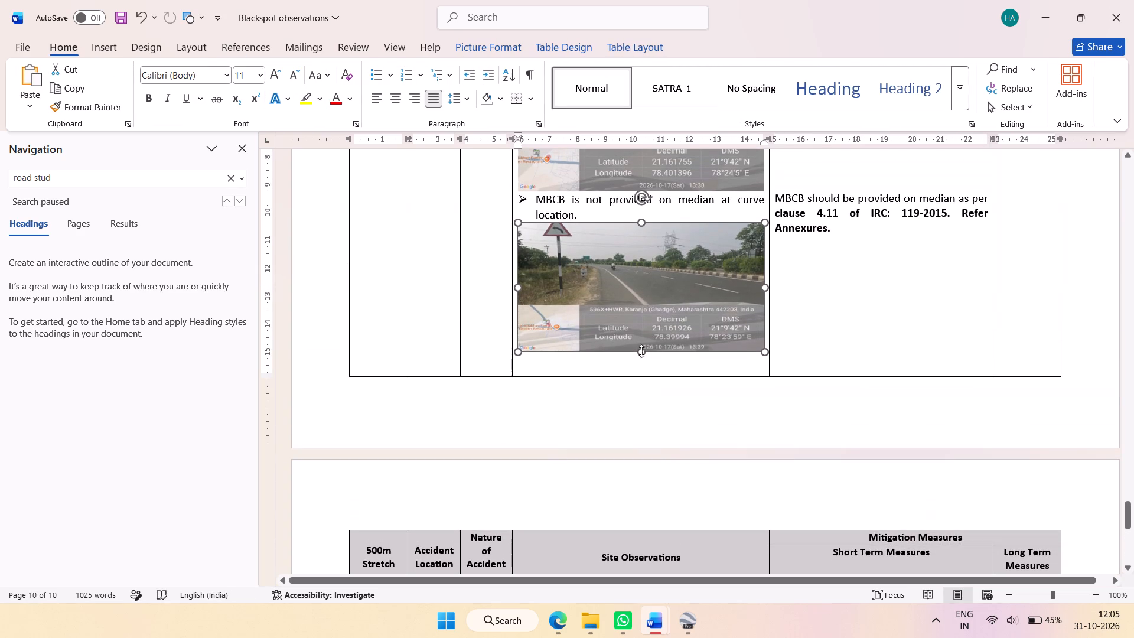
{"action": "left_click_drag", "start_coordinate": [641, 356], "coordinate": [641, 379]}
Delete the blank lines above the solar blinker measure so it lines up with the blinker observation.
{"action": "left_click", "coordinate": [898, 307]}
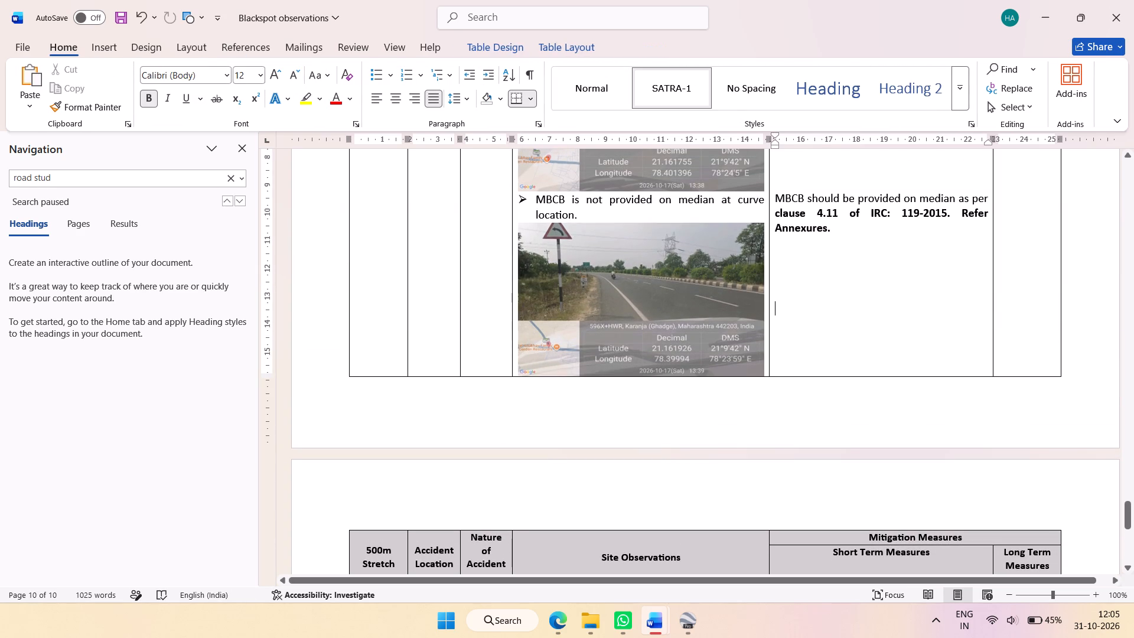
{"action": "scroll", "coordinate": [898, 307], "scroll_direction": "down", "scroll_amount": 6}
{"action": "scroll", "coordinate": [891, 307], "scroll_direction": "up", "scroll_amount": 2}
{"action": "left_click", "coordinate": [833, 311]}
{"action": "key", "text": "Delete"}
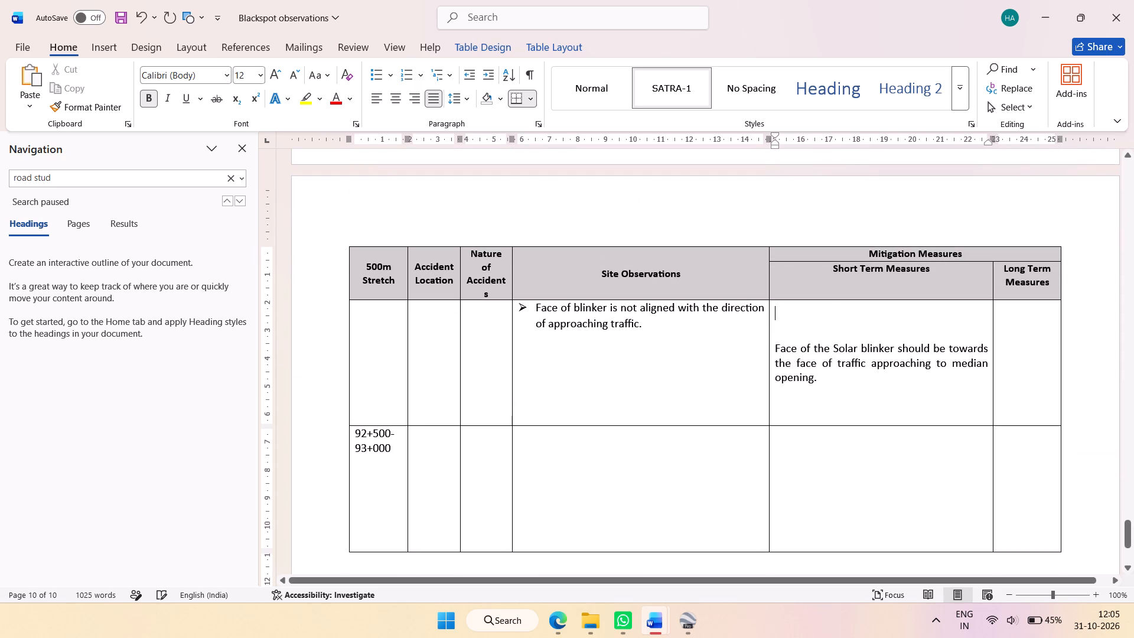
{"action": "key", "text": "Delete"}
{"action": "key", "text": "Delete"}
Place the cursor on the blank line below the blinker observation and switch to WhatsApp for a site photo.
{"action": "left_click", "coordinate": [711, 345]}
{"action": "key", "text": "space"}
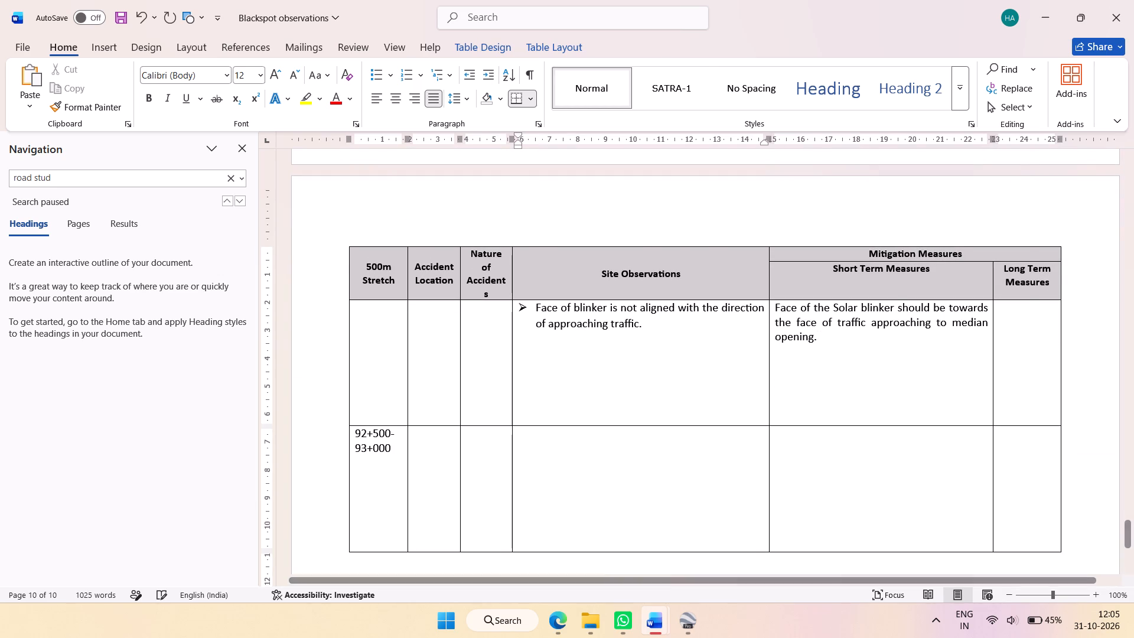
{"action": "key", "text": "alt+Tab"}
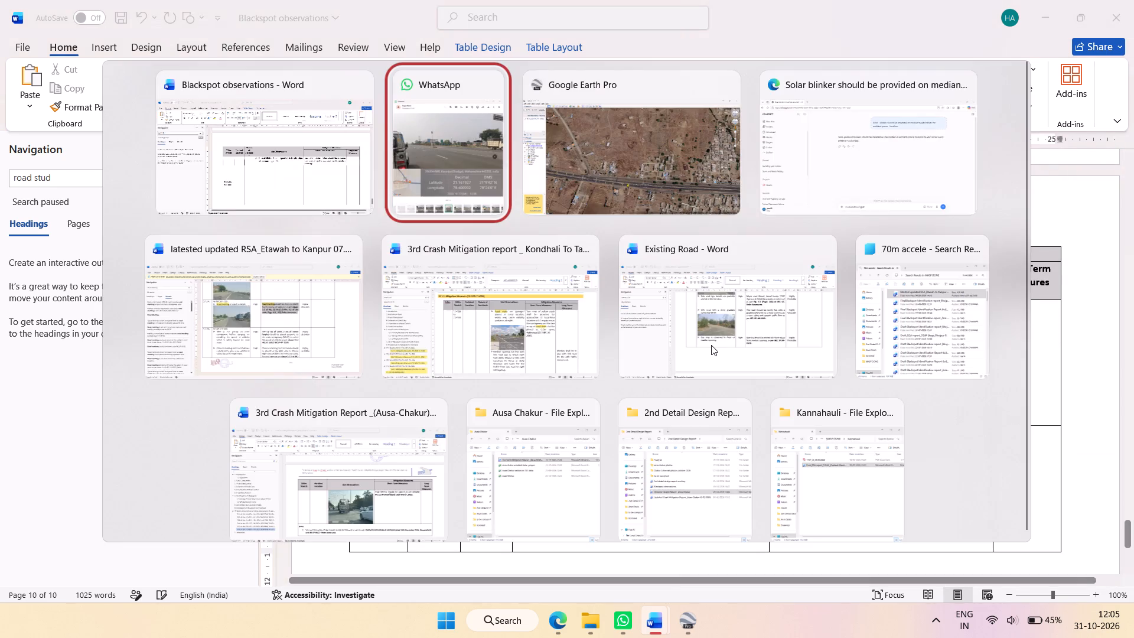
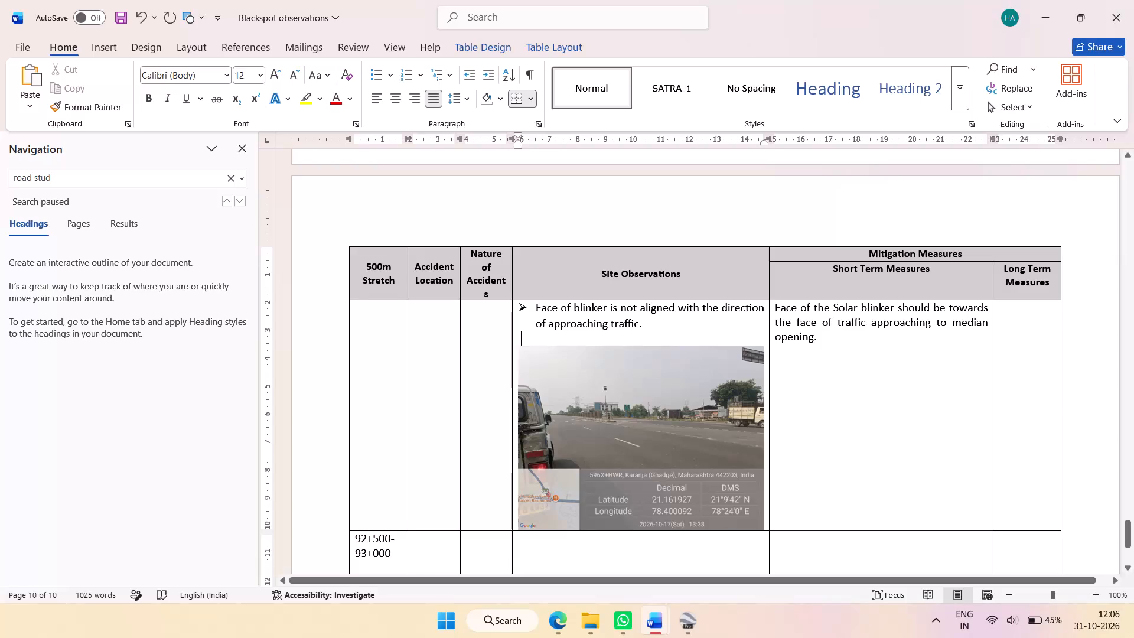
Remove the blank line between the blinker observation and its photo, and start a new line below the photo.
{"action": "key", "text": "BackSpace"}
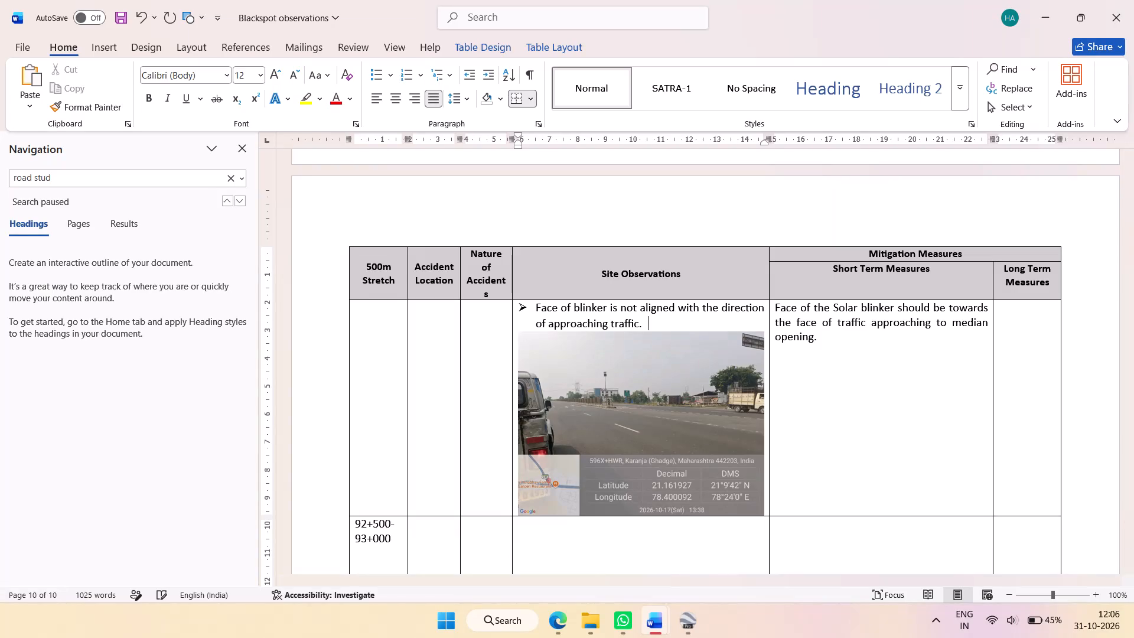
{"action": "left_click", "coordinate": [768, 507]}
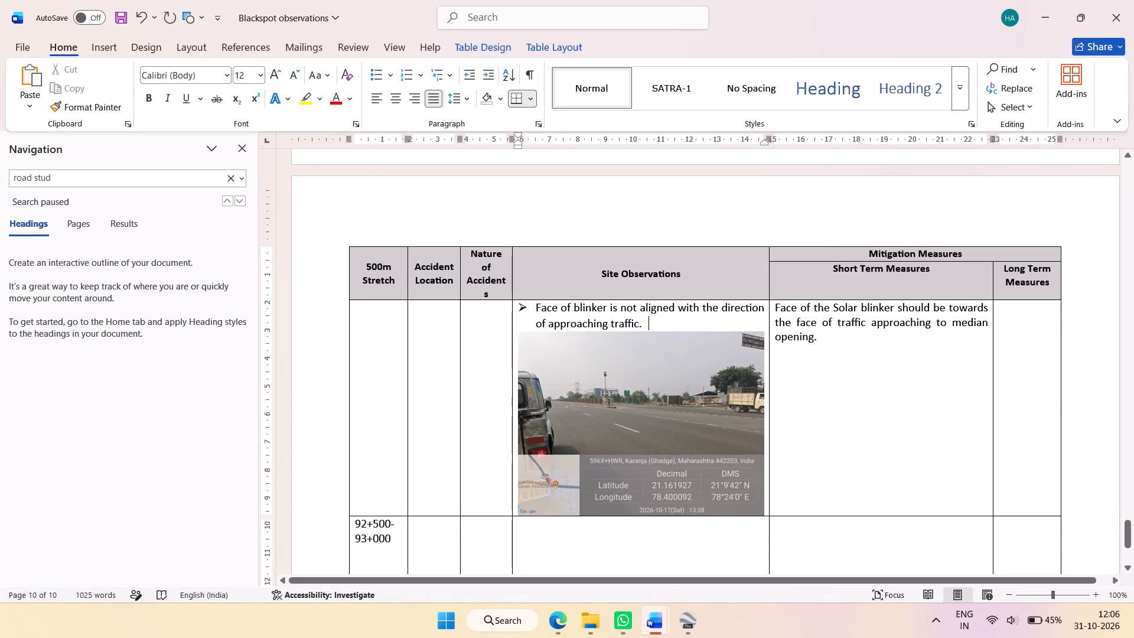
{"action": "left_click", "coordinate": [765, 511]}
{"action": "key", "text": "Return"}
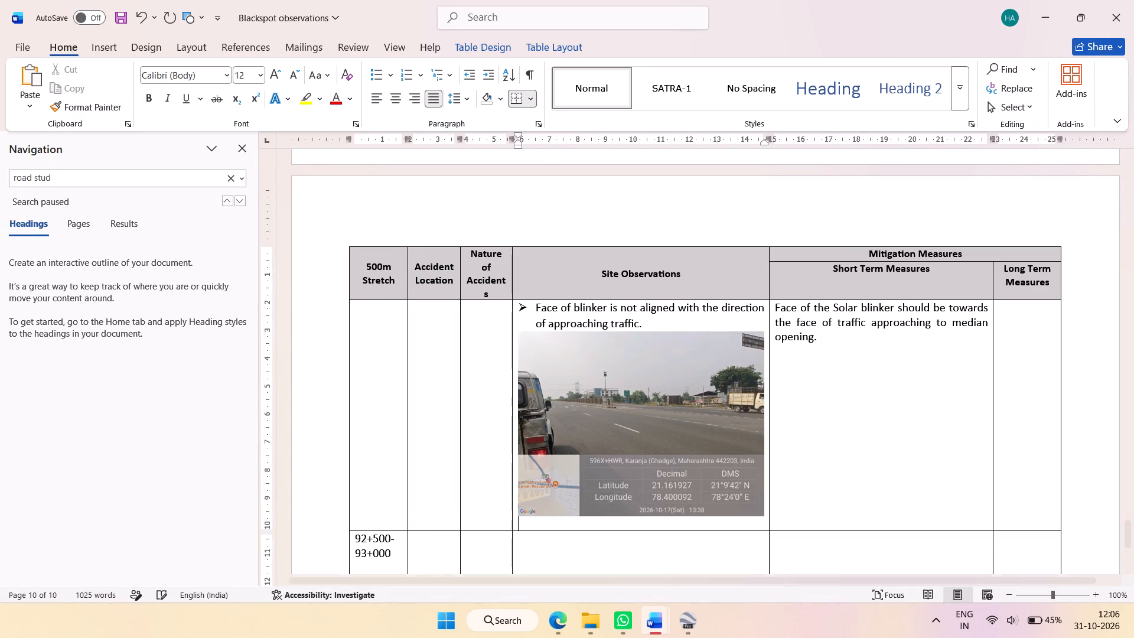
Copy the "Road marking is faded at this location." observation together with its short term measure citing clause 3.1 of IRC: 35-2015.
{"action": "scroll", "coordinate": [784, 433], "scroll_direction": "up", "scroll_amount": 20}
{"action": "scroll", "coordinate": [790, 423], "scroll_direction": "up", "scroll_amount": 14}
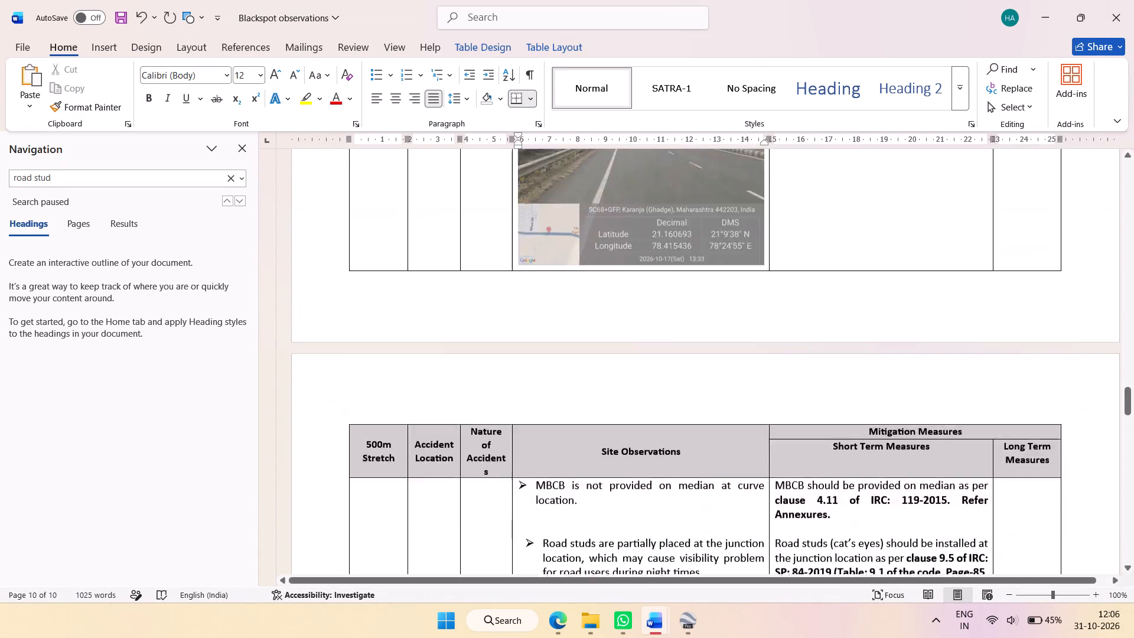
{"action": "scroll", "coordinate": [790, 423], "scroll_direction": "up", "scroll_amount": 20}
{"action": "scroll", "coordinate": [790, 423], "scroll_direction": "up", "scroll_amount": 20}
{"action": "scroll", "coordinate": [790, 423], "scroll_direction": "up", "scroll_amount": 7}
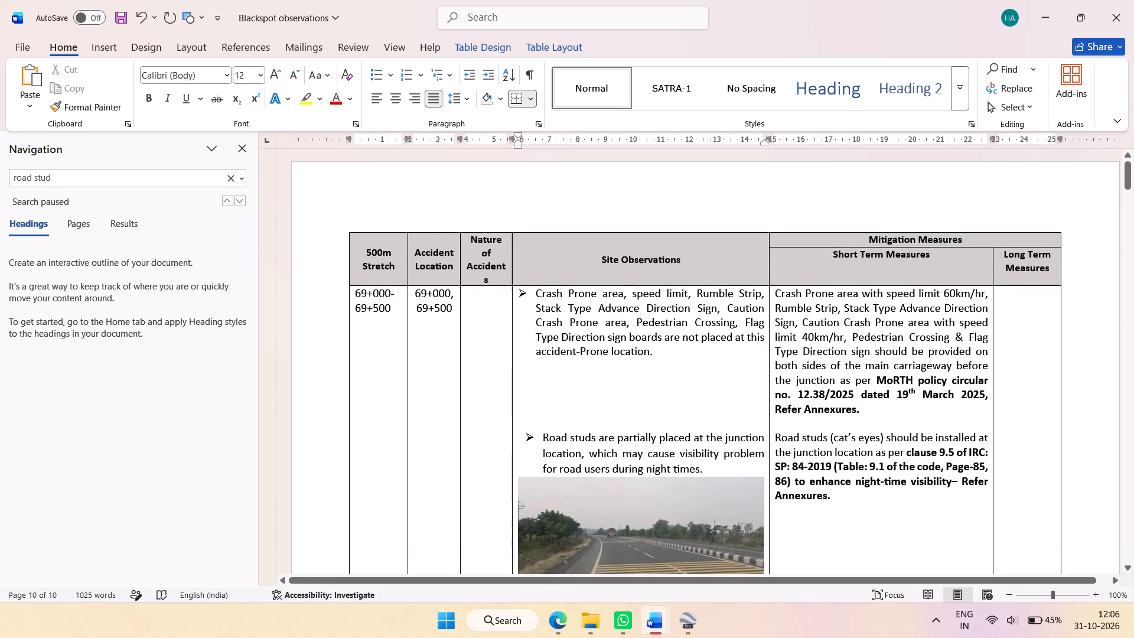
{"action": "scroll", "coordinate": [700, 461], "scroll_direction": "down", "scroll_amount": 15}
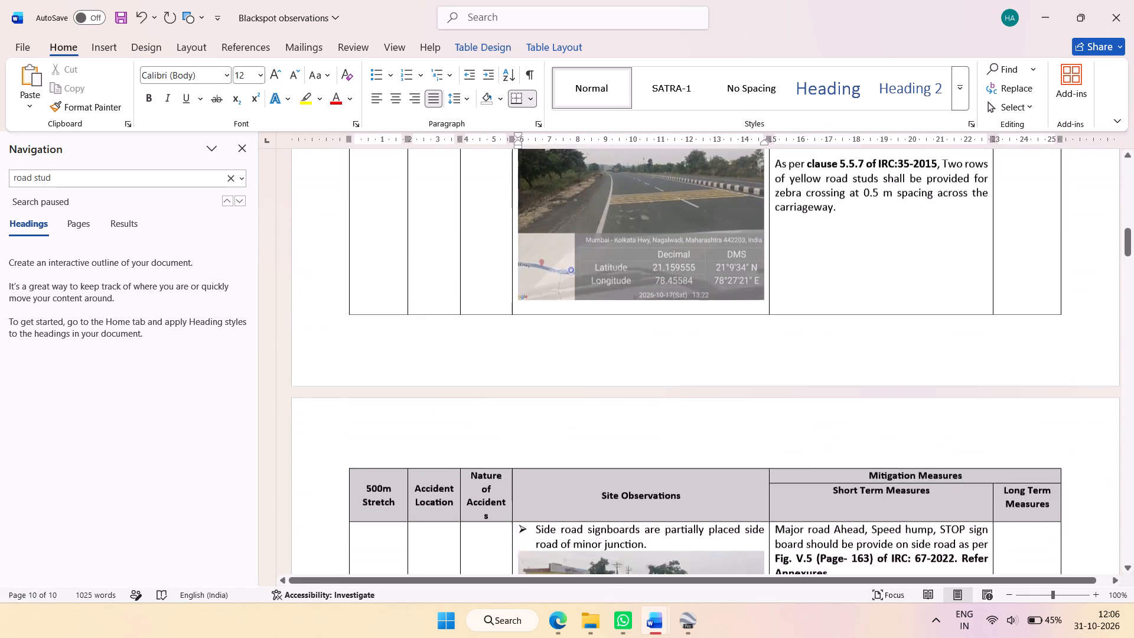
{"action": "scroll", "coordinate": [700, 451], "scroll_direction": "down", "scroll_amount": 3}
{"action": "scroll", "coordinate": [715, 354], "scroll_direction": "down", "scroll_amount": 7}
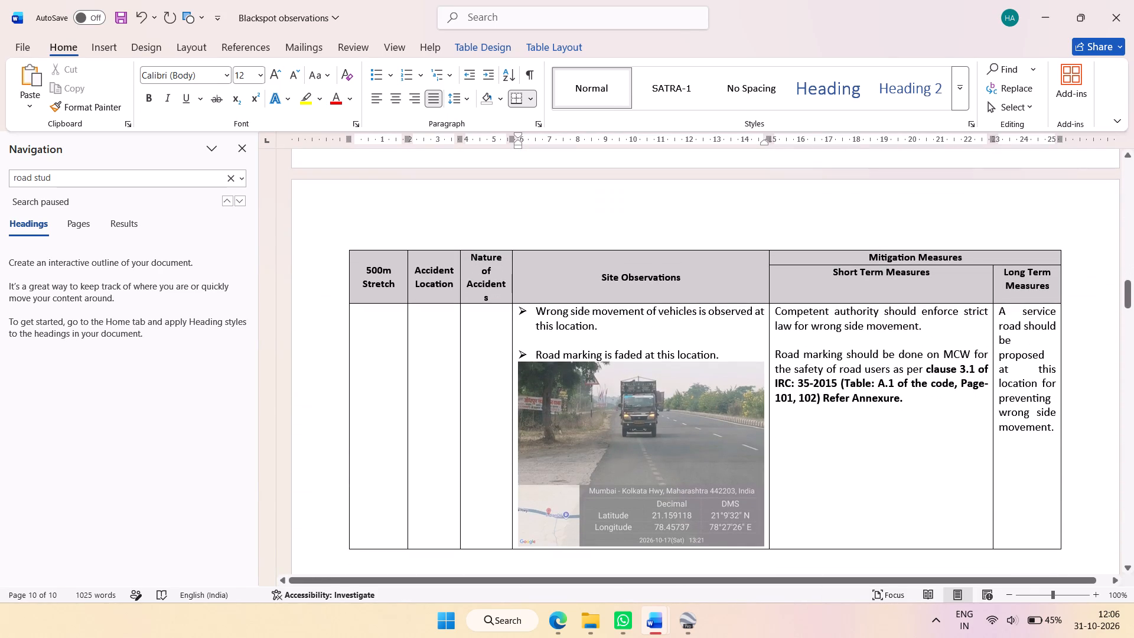
{"action": "left_click_drag", "start_coordinate": [721, 354], "coordinate": [556, 353]}
{"action": "left_click_drag", "start_coordinate": [921, 402], "coordinate": [784, 355], "text": "ctrl"}
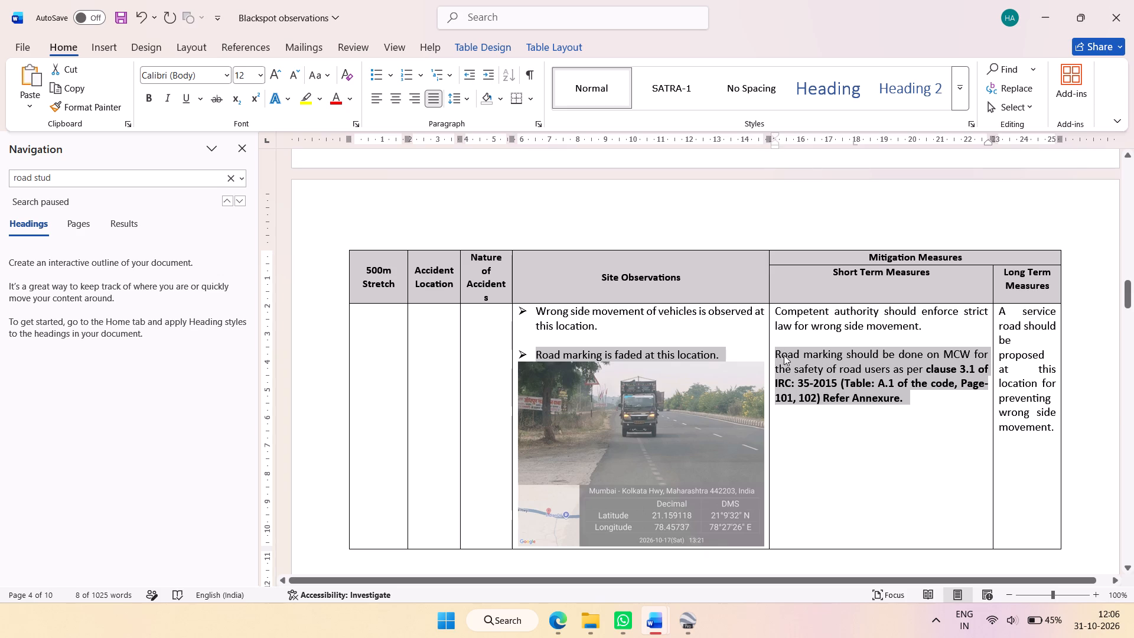
{"action": "key", "text": "ctrl+c"}
{"action": "key", "text": "ctrl+c"}
Paste the copied road marking observation and measure below the blinker photo in the Site Observations column.
{"action": "scroll", "coordinate": [782, 353], "scroll_direction": "down", "scroll_amount": 4}
{"action": "scroll", "coordinate": [776, 356], "scroll_direction": "up", "scroll_amount": 1}
{"action": "scroll", "coordinate": [773, 356], "scroll_direction": "down", "scroll_amount": 20}
{"action": "scroll", "coordinate": [773, 356], "scroll_direction": "down", "scroll_amount": 12}
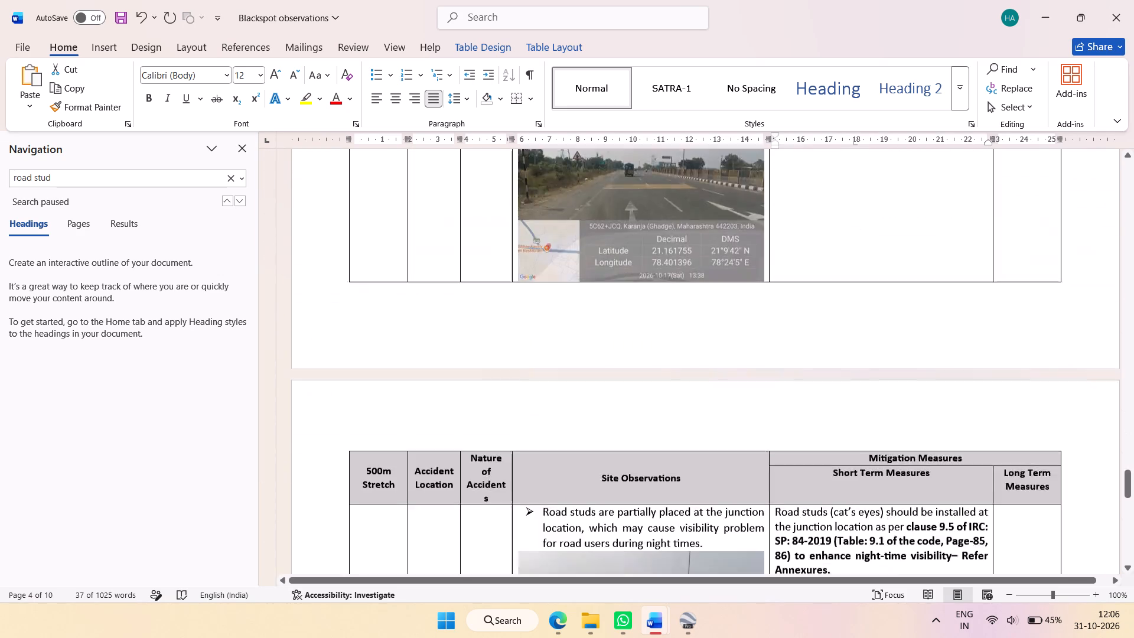
{"action": "scroll", "coordinate": [669, 386], "scroll_direction": "down", "scroll_amount": 20}
{"action": "scroll", "coordinate": [631, 394], "scroll_direction": "up", "scroll_amount": 3}
{"action": "scroll", "coordinate": [619, 411], "scroll_direction": "down", "scroll_amount": 2}
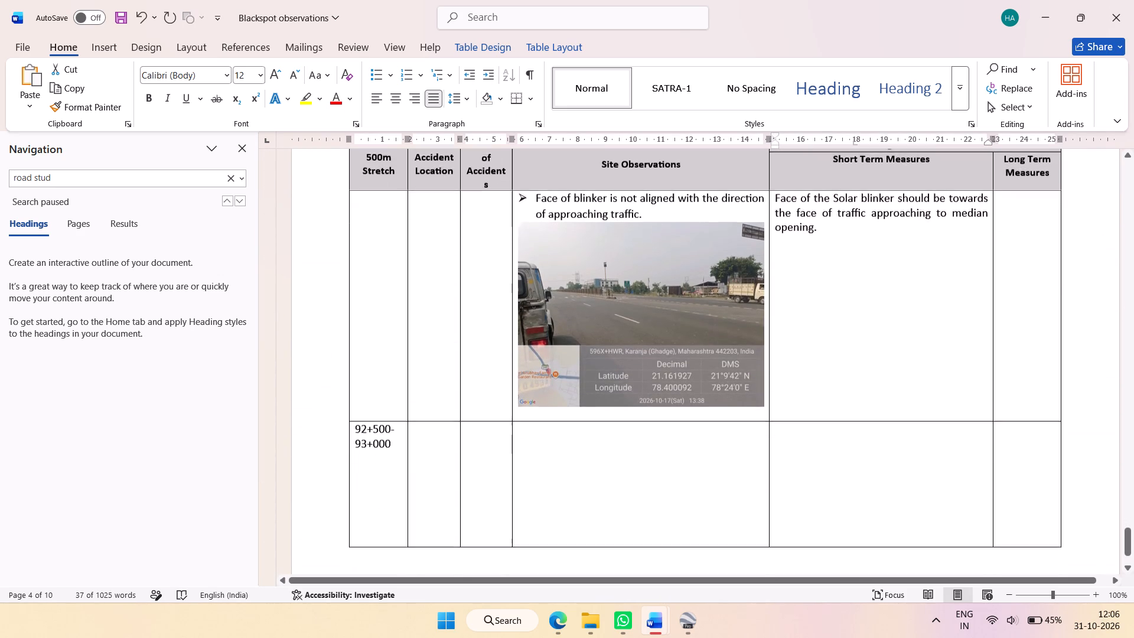
{"action": "left_click", "coordinate": [622, 396]}
{"action": "key", "text": "ctrl+v"}
Move the pasted road marking measure into the Short Term Measures column, using blank lines to place it level with the faded road marking observation.
{"action": "scroll", "coordinate": [618, 411], "scroll_direction": "down", "scroll_amount": 1}
{"action": "left_click_drag", "start_coordinate": [594, 396], "coordinate": [593, 396]}
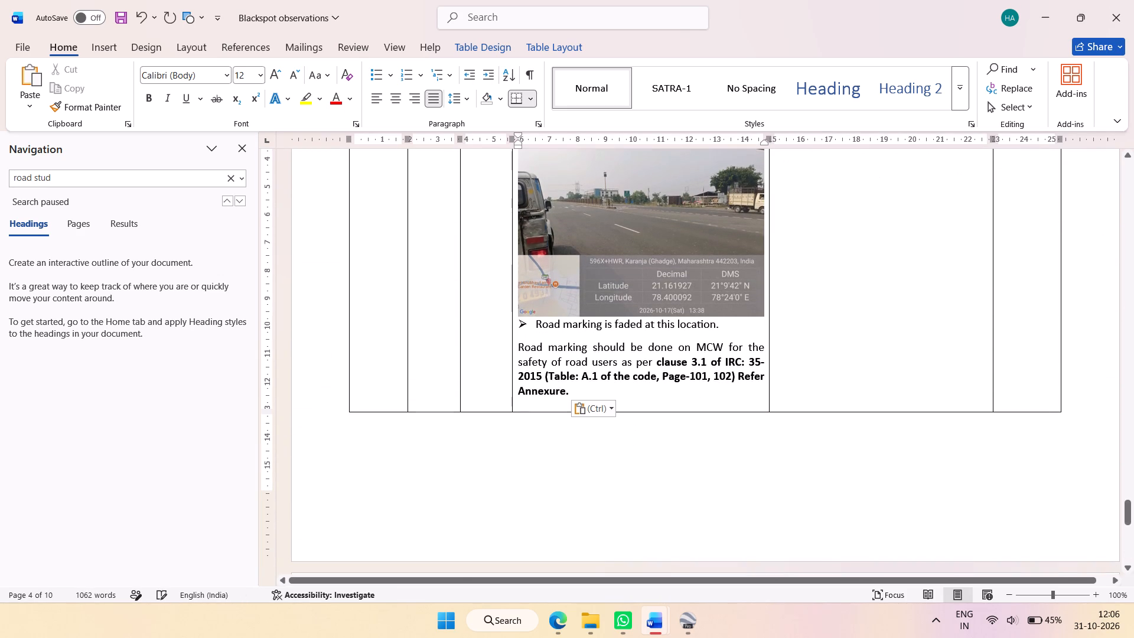
{"action": "left_click_drag", "start_coordinate": [593, 396], "coordinate": [527, 351]}
{"action": "key", "text": "ctrl+x"}
{"action": "left_click", "coordinate": [871, 269]}
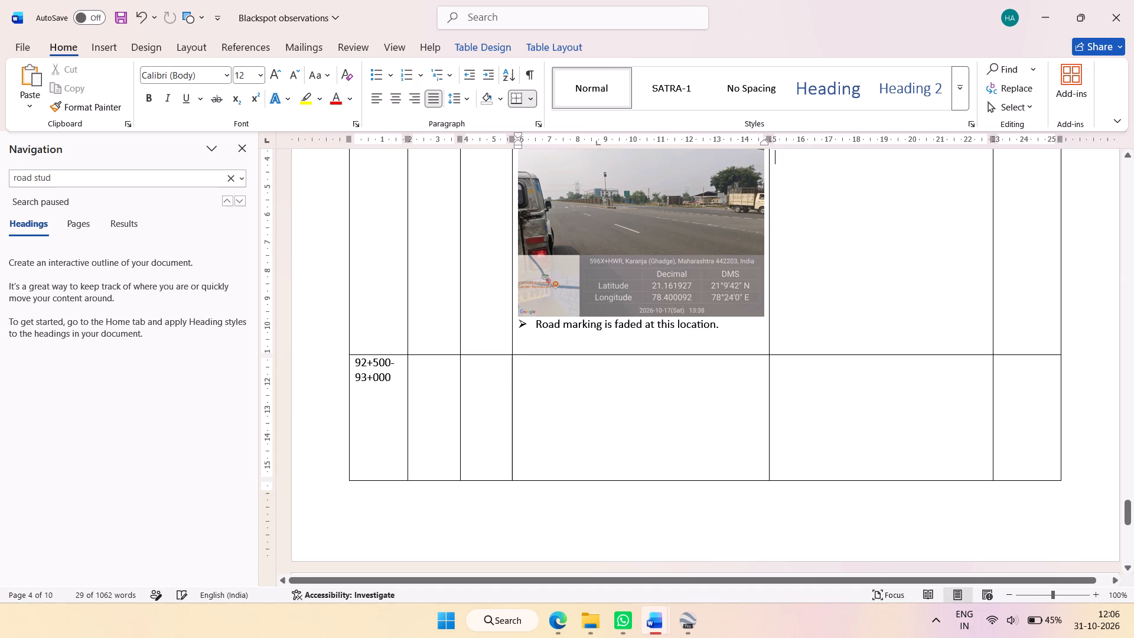
{"action": "scroll", "coordinate": [852, 310], "scroll_direction": "up", "scroll_amount": 1}
{"action": "key", "text": "Return"}
{"action": "key", "text": "Return"}
{"action": "key", "text": "Return"}
{"action": "key", "text": "Return"}
{"action": "key", "text": "Return"}
{"action": "key", "text": "Return"}
{"action": "key", "text": "Return"}
{"action": "key", "text": "Return"}
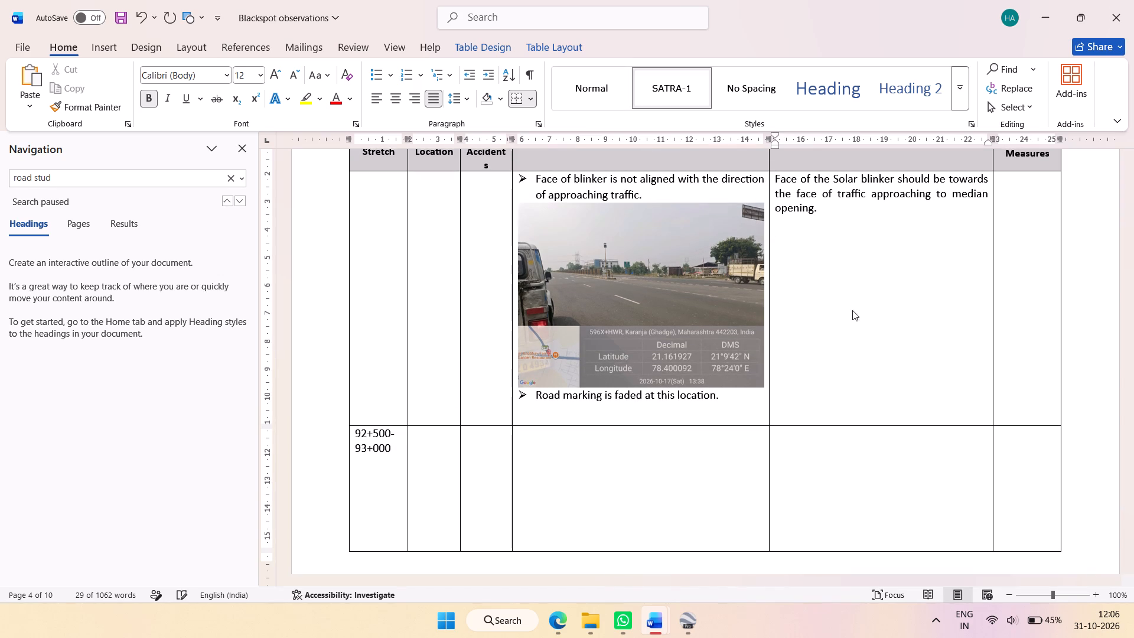
{"action": "key", "text": "Return"}
{"action": "key", "text": "BackSpace"}
{"action": "key", "text": "ctrl+v"}
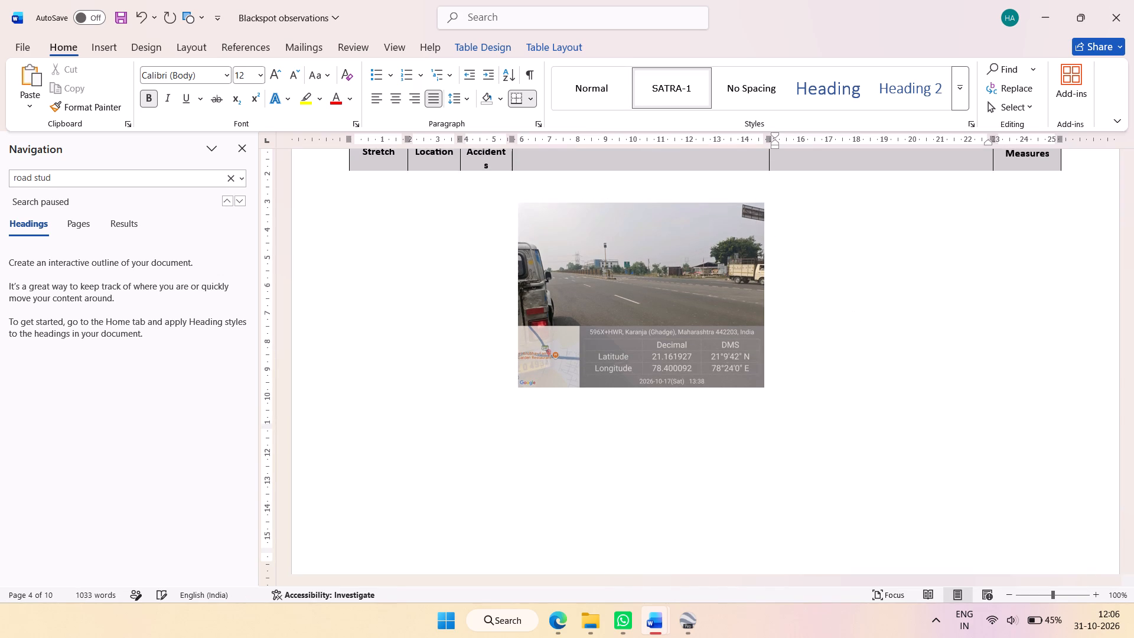
Reduce the blinker photo's height slightly and adjust the road marking observation's paragraph spacing so it lines up with its measure.
{"action": "left_click", "coordinate": [692, 337]}
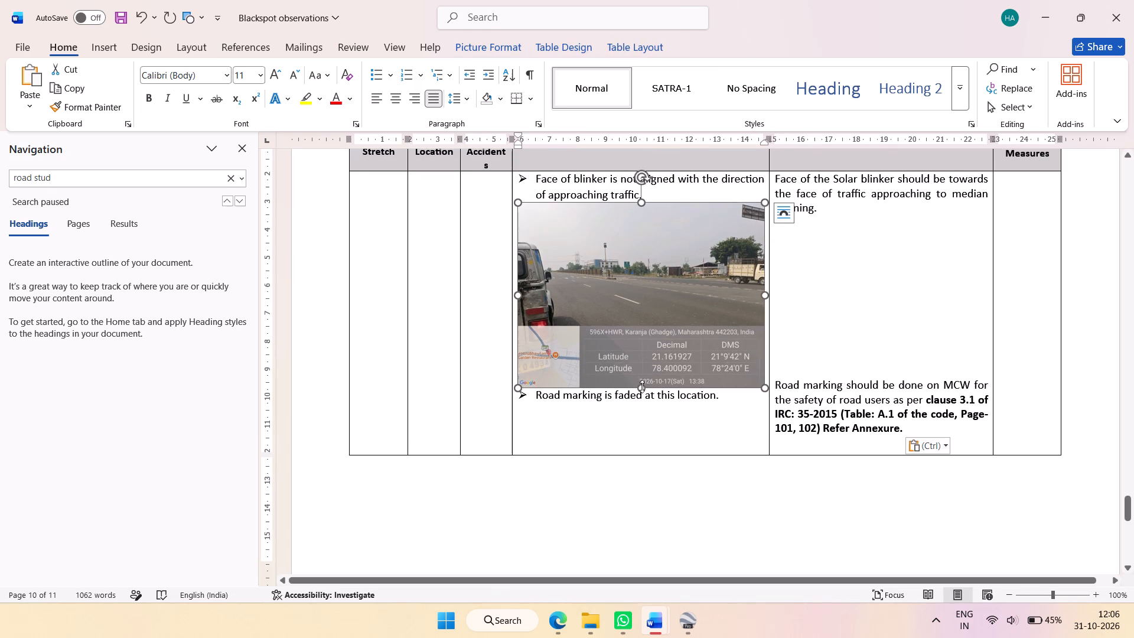
{"action": "left_click_drag", "start_coordinate": [642, 386], "coordinate": [642, 377]}
{"action": "left_click", "coordinate": [650, 387]}
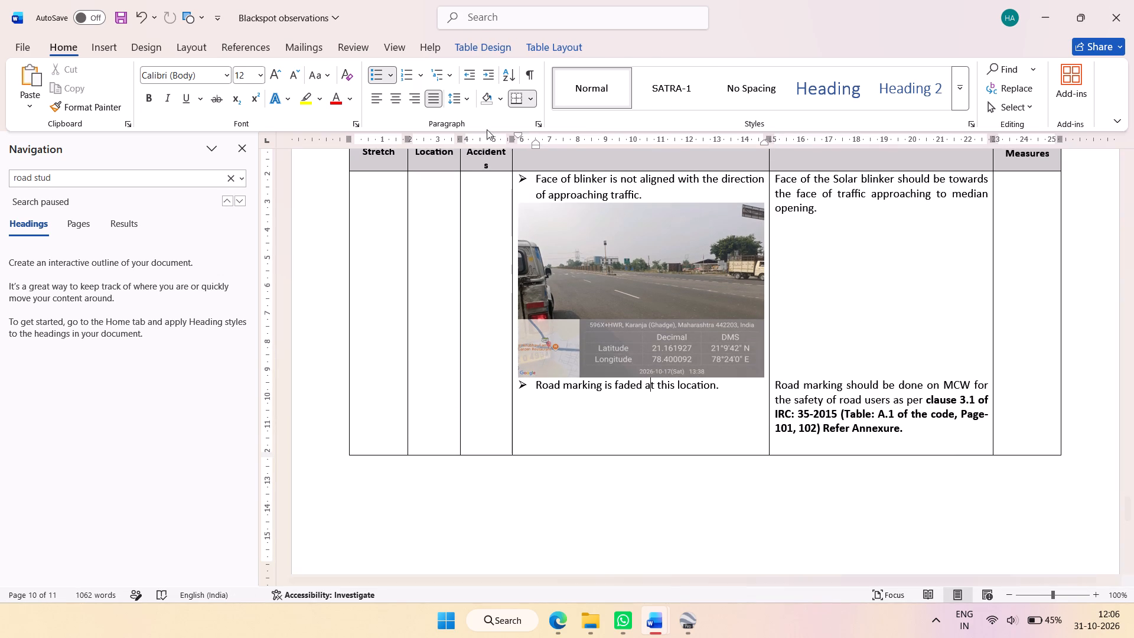
{"action": "left_click", "coordinate": [466, 99]}
{"action": "left_click", "coordinate": [496, 276]}
Add unbulleted blank lines below the faded road marking observation, extending past the end of its mitigation measure.
{"action": "left_click", "coordinate": [732, 392]}
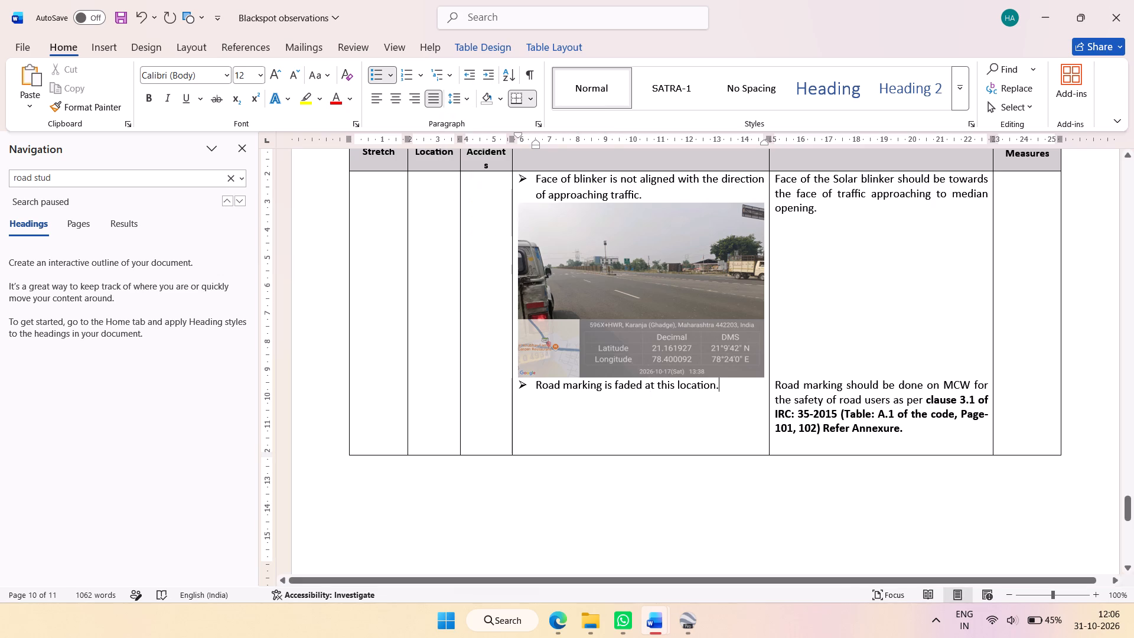
{"action": "key", "text": "Return"}
{"action": "key", "text": "Return"}
{"action": "key", "text": "Return"}
{"action": "key", "text": "Return"}
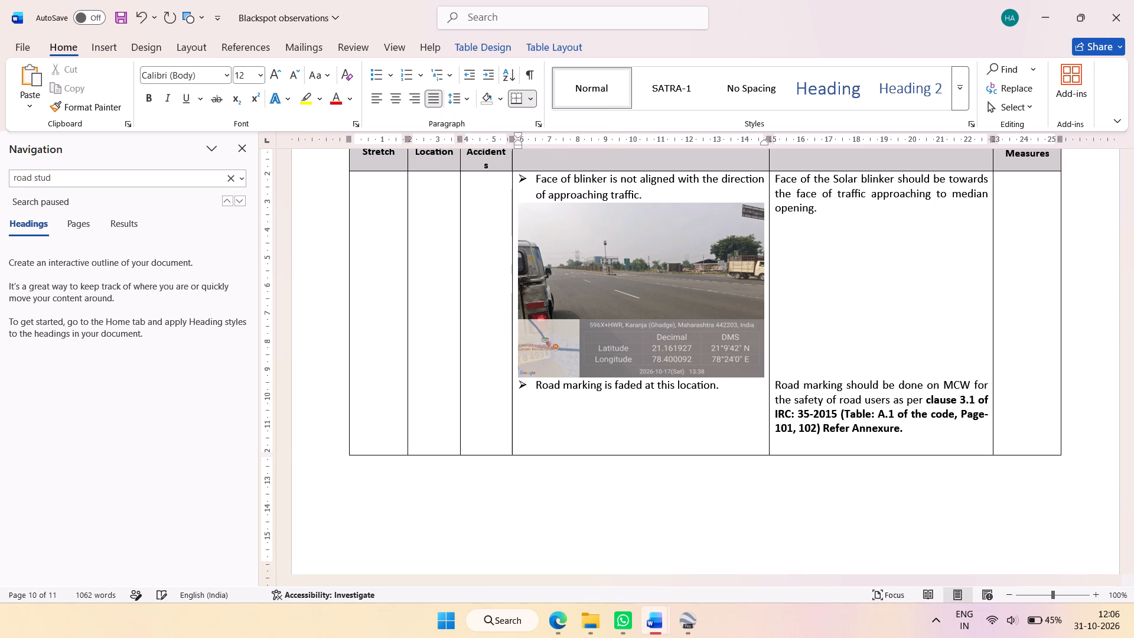
{"action": "key", "text": "Return"}
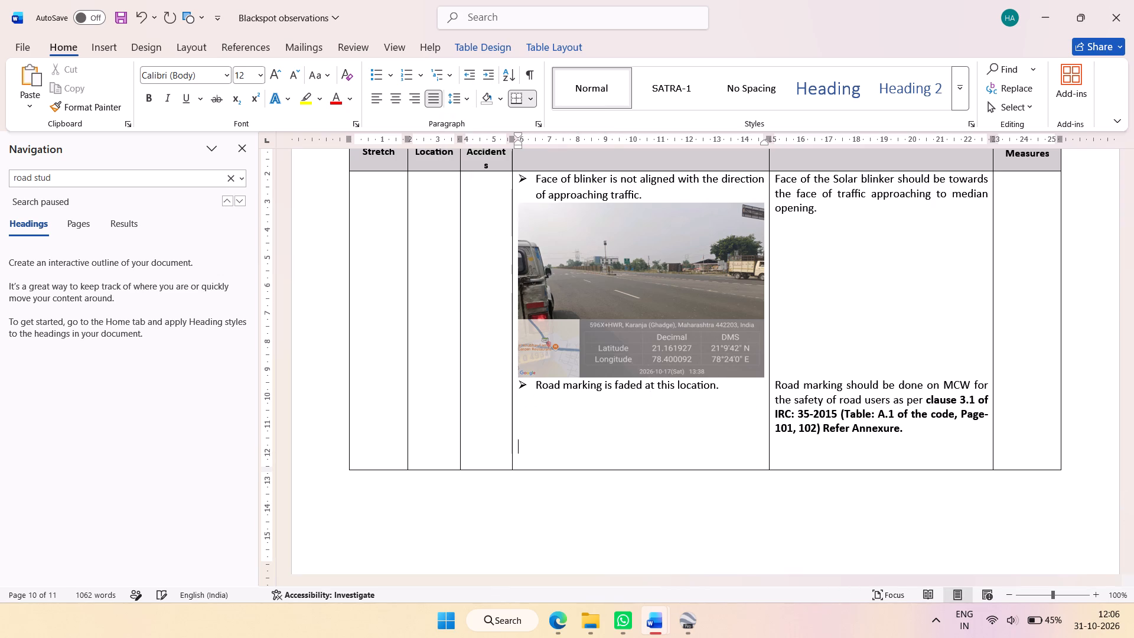
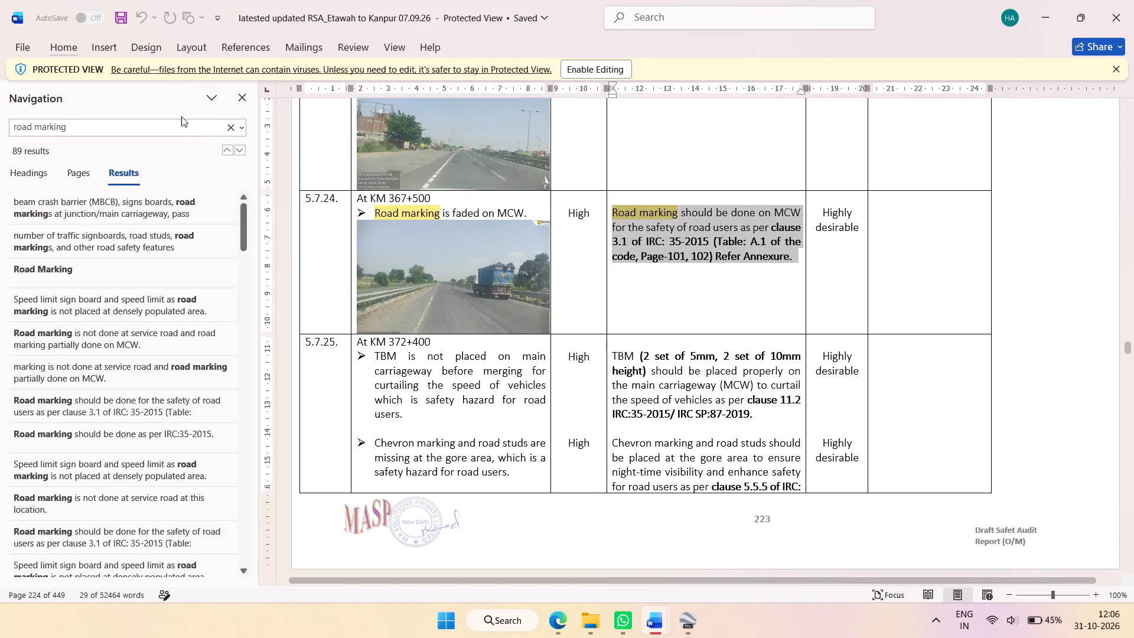
Search the Etawah to Kanpur audit report for "road stud" and review the missing road stud observations and recommendations.
{"action": "left_click", "coordinate": [167, 113]}
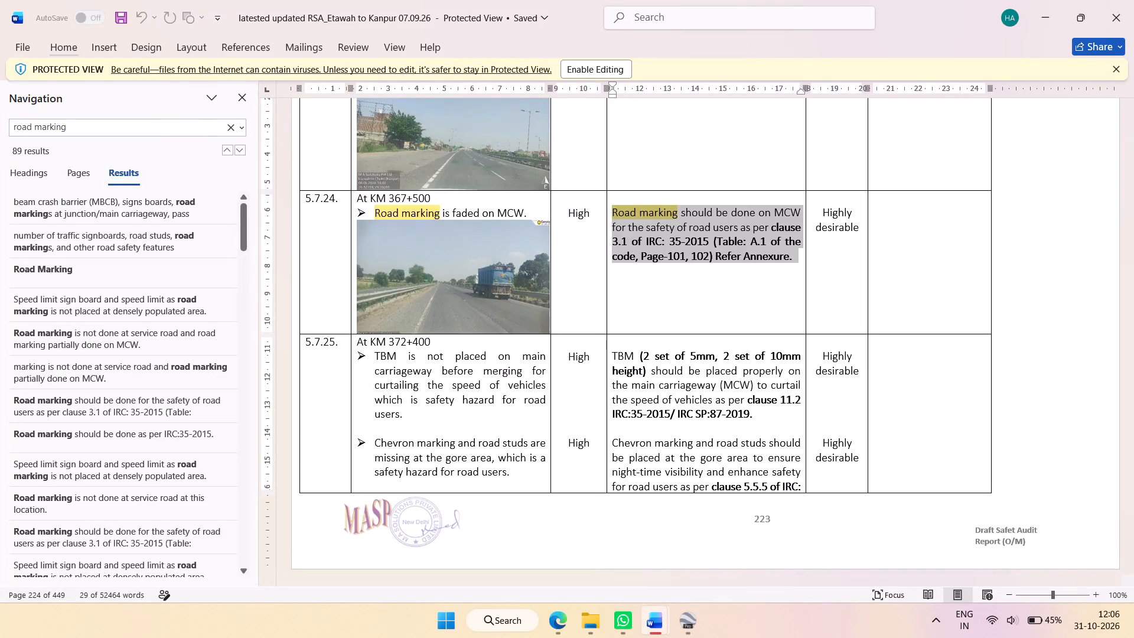
{"action": "left_click", "coordinate": [164, 128]}
{"action": "type", "text": "road stud"}
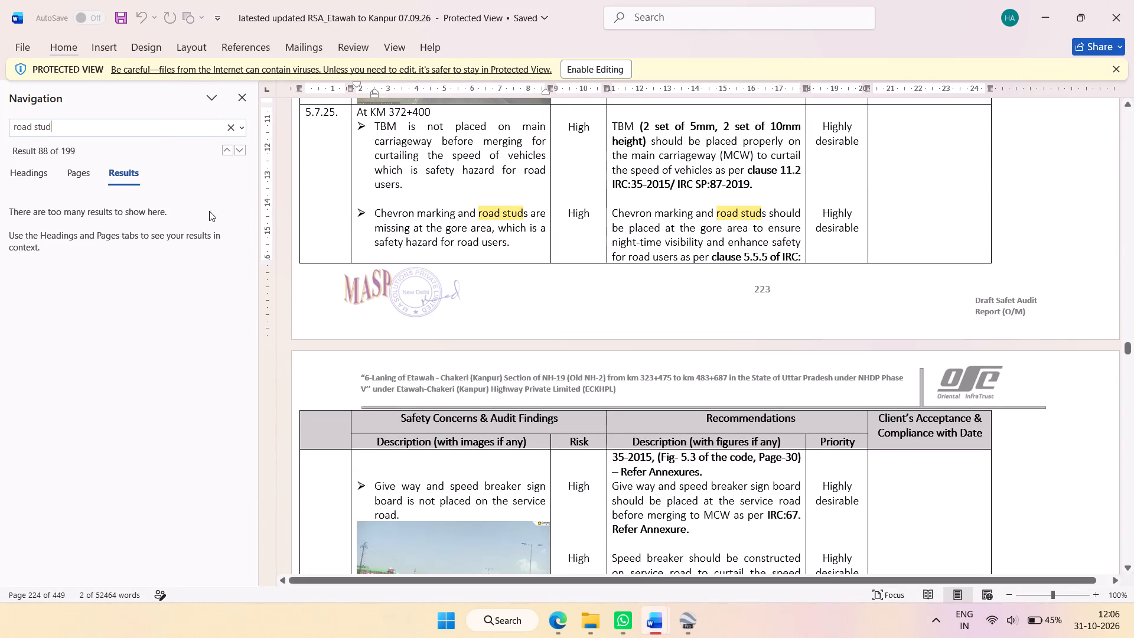
{"action": "left_click_drag", "start_coordinate": [522, 247], "coordinate": [435, 228]}
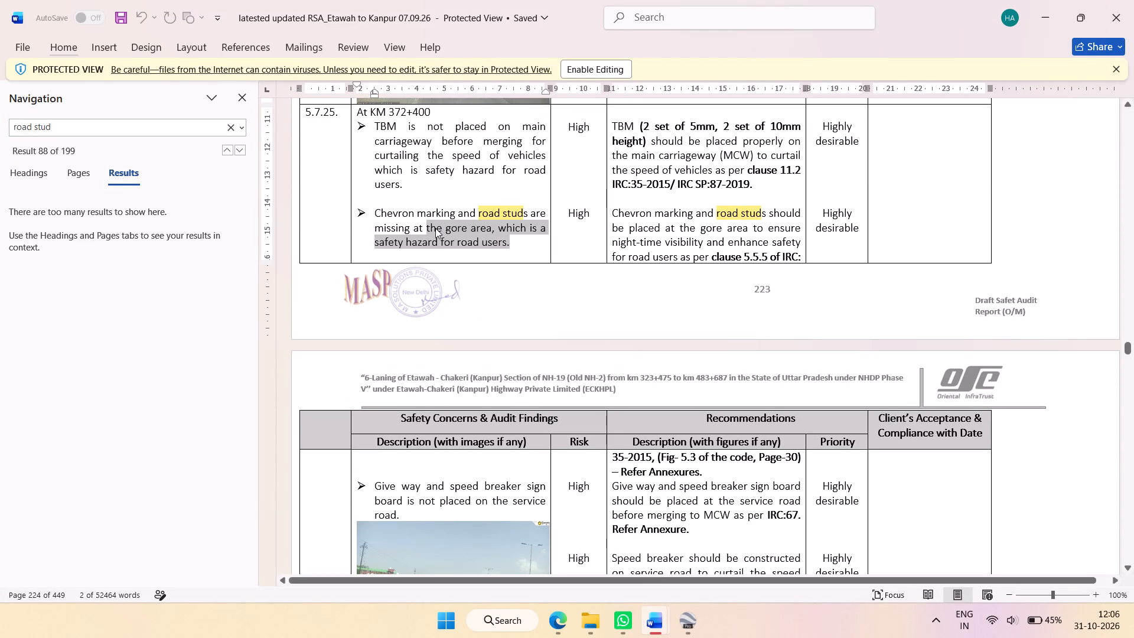
{"action": "left_click_drag", "start_coordinate": [435, 228], "coordinate": [425, 228]}
{"action": "left_click", "coordinate": [235, 151]}
{"action": "left_click", "coordinate": [235, 151]}
{"action": "left_click", "coordinate": [235, 151]}
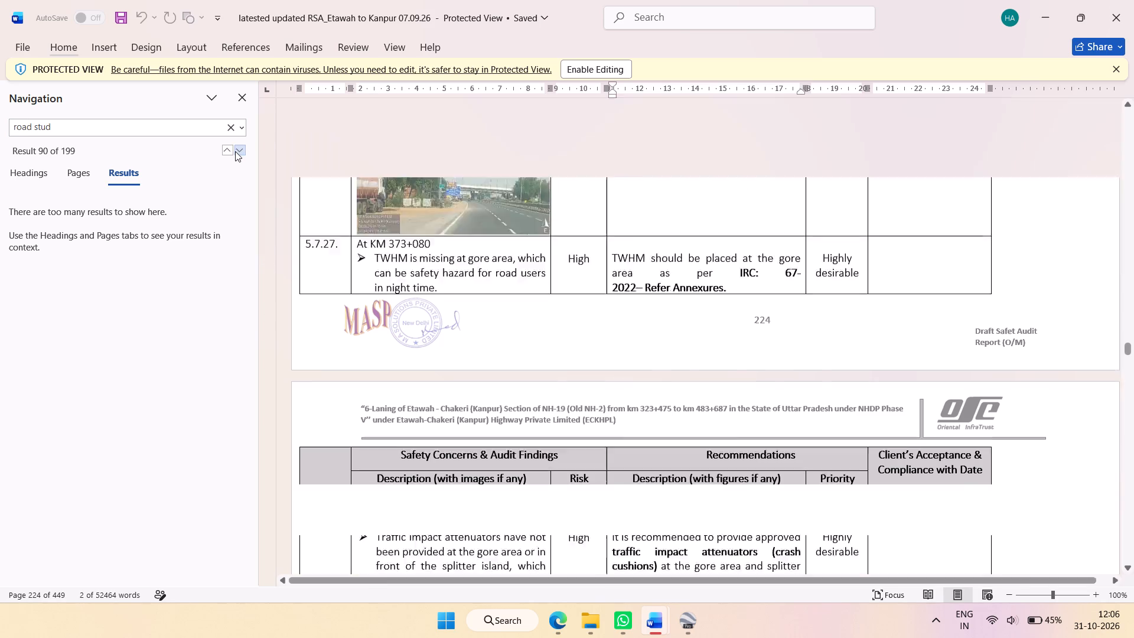
{"action": "left_click", "coordinate": [235, 151]}
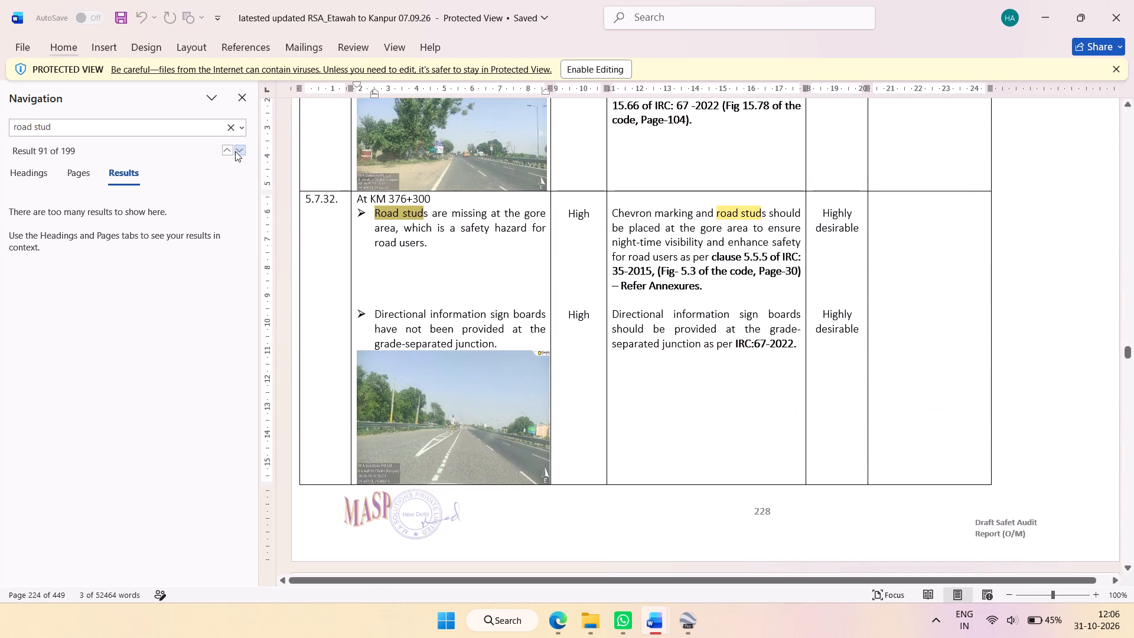
{"action": "double_click", "coordinate": [235, 151]}
{"action": "double_click", "coordinate": [235, 151]}
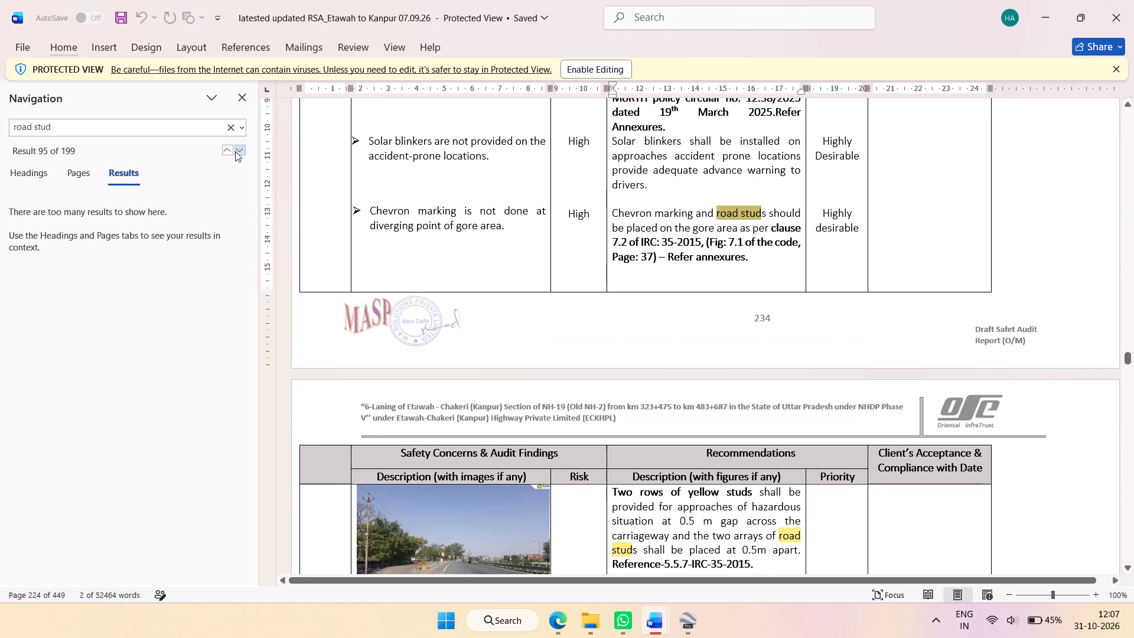
{"action": "left_click", "coordinate": [235, 151]}
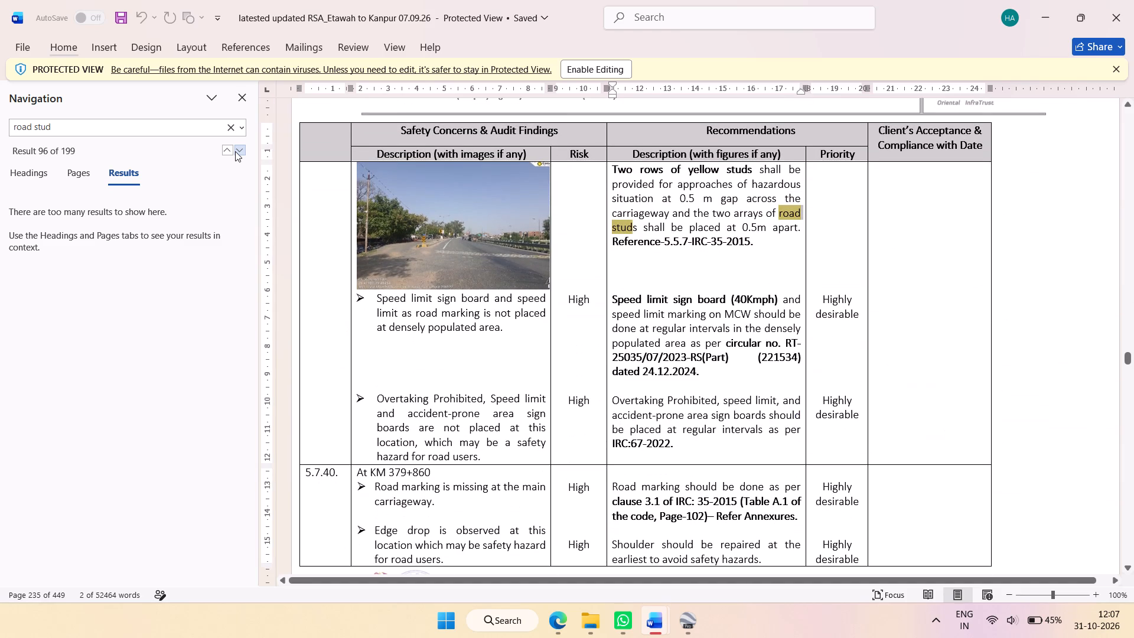
{"action": "left_click", "coordinate": [235, 151]}
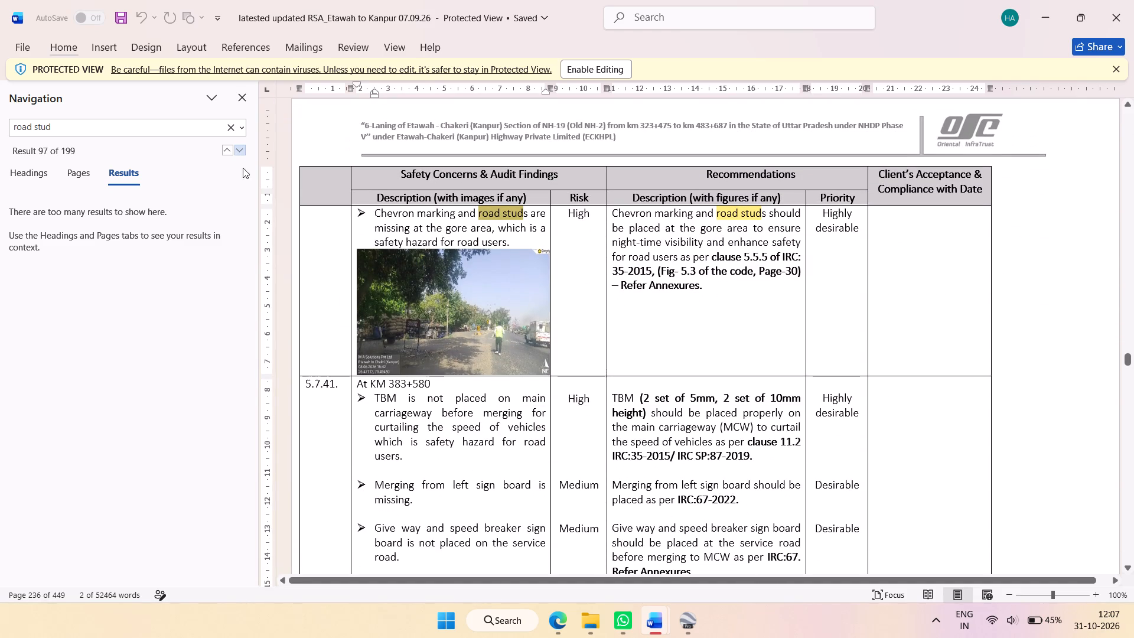
In the Kondhali to Talegaon mitigation report, find the road studs on chevron marking entry and copy its observation and short term measure.
{"action": "left_click", "coordinate": [651, 616]}
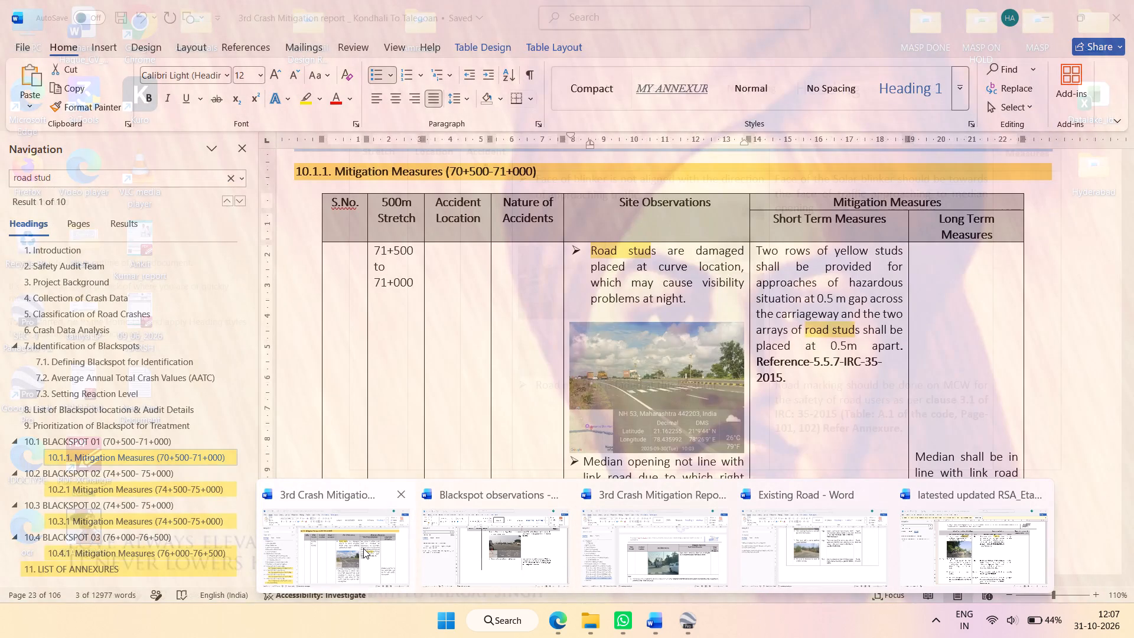
{"action": "left_click", "coordinate": [363, 548]}
{"action": "left_click", "coordinate": [235, 202]}
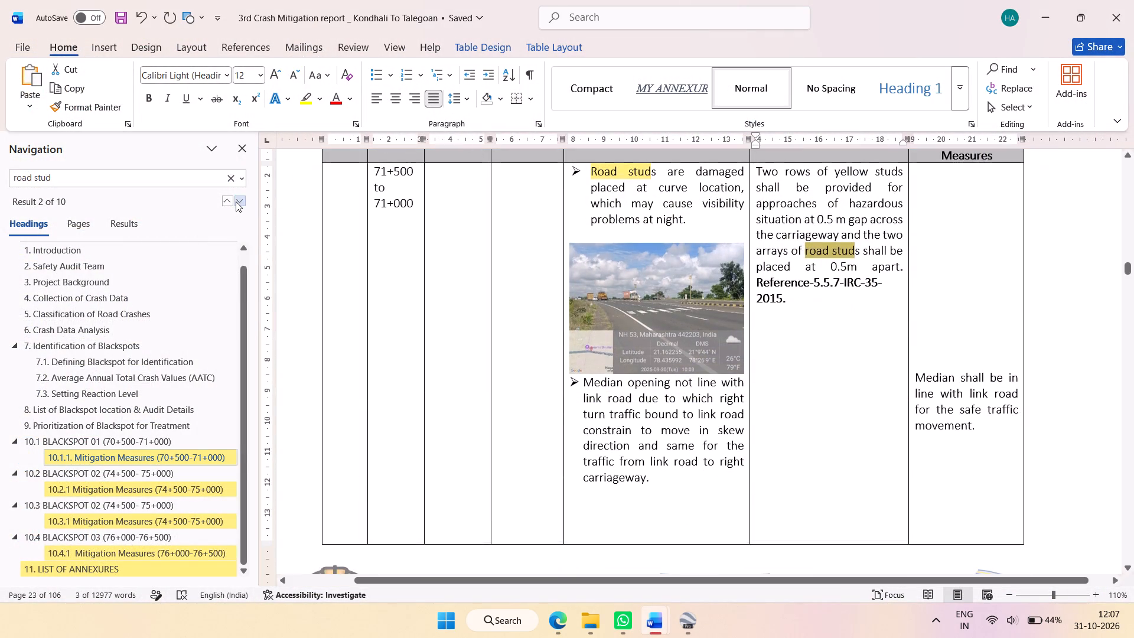
{"action": "left_click", "coordinate": [236, 201]}
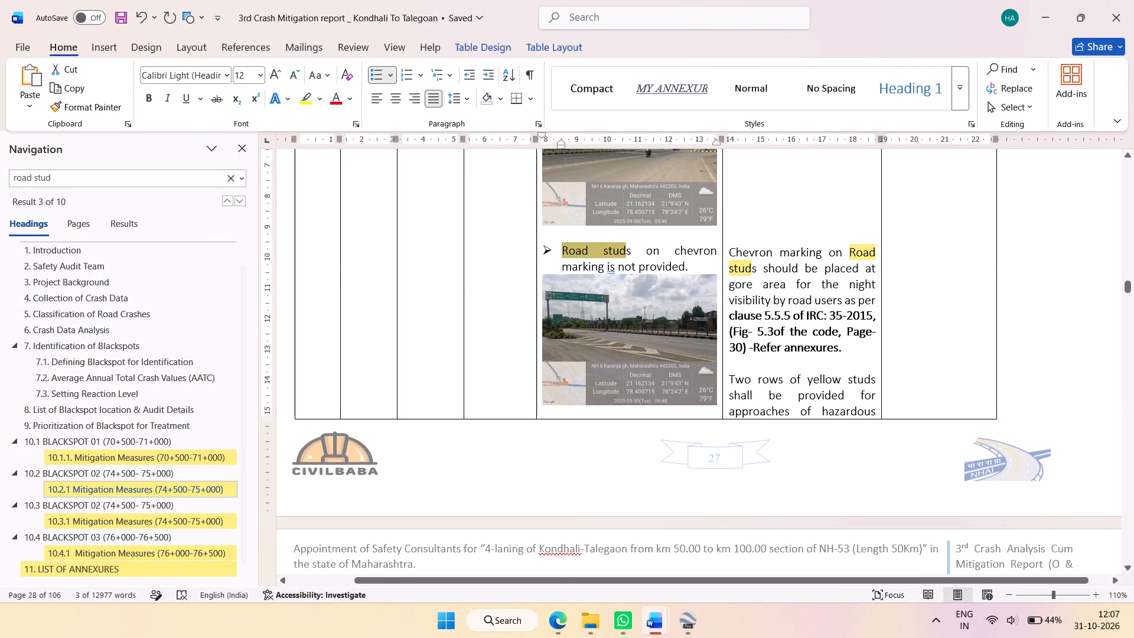
{"action": "left_click_drag", "start_coordinate": [695, 264], "coordinate": [588, 248]}
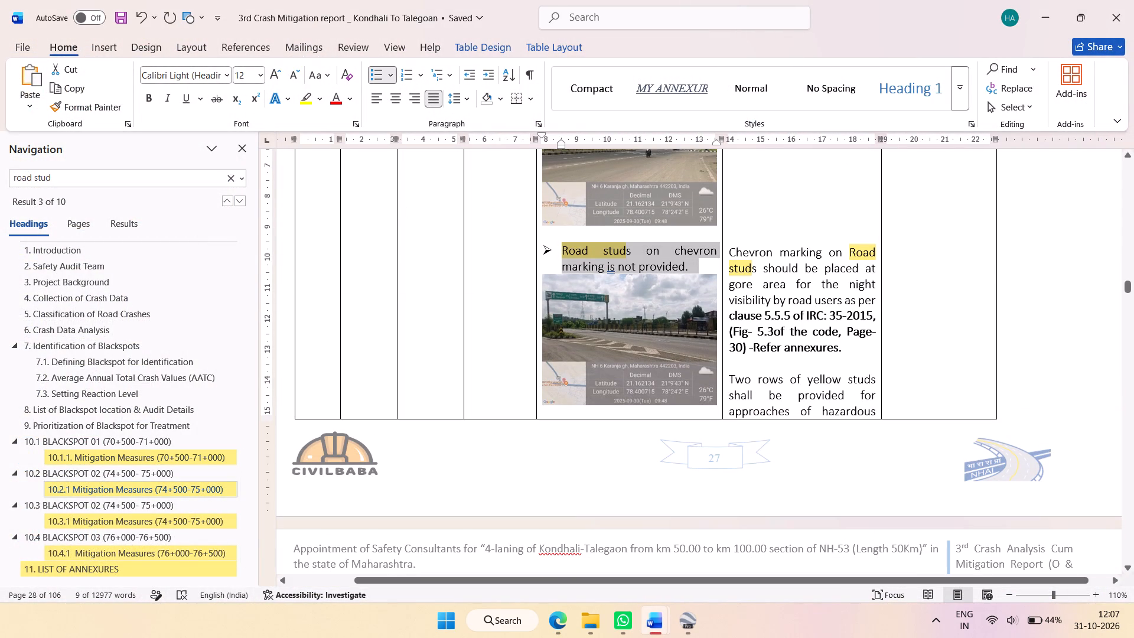
{"action": "left_click_drag", "start_coordinate": [845, 344], "coordinate": [756, 255], "text": "ctrl"}
{"action": "key", "text": "ctrl+c"}
{"action": "key", "text": "ctrl+c"}
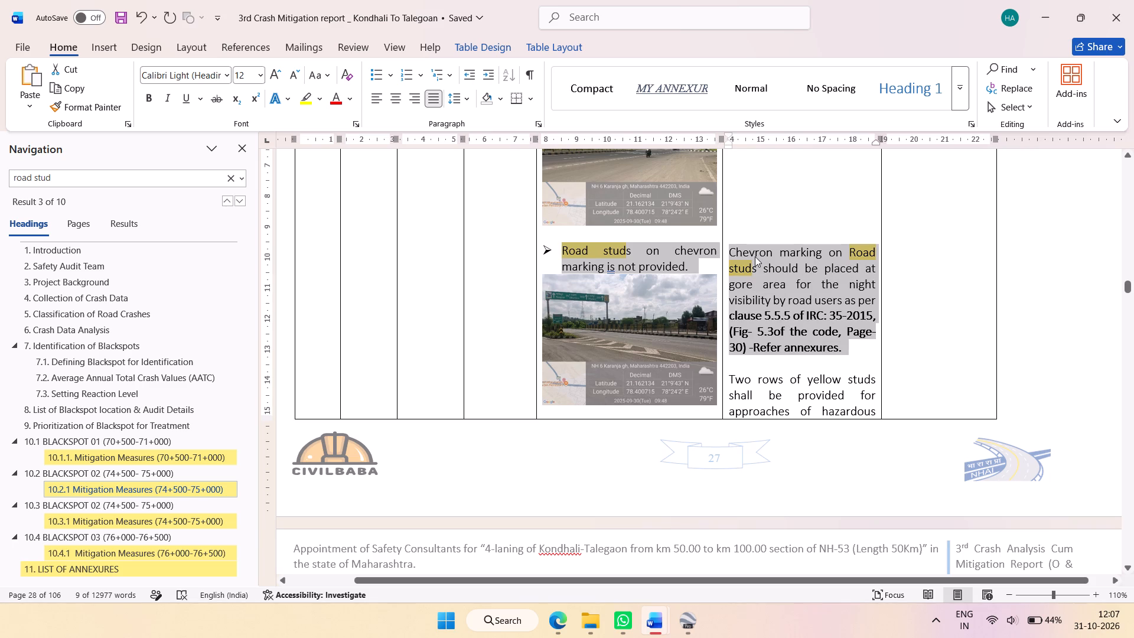
{"action": "key", "text": "ctrl+c"}
{"action": "key", "text": "ctrl+c"}
{"action": "key", "text": "ctrl+c"}
{"action": "key", "text": "ctrl+c"}
{"action": "key", "text": "ctrl+c"}
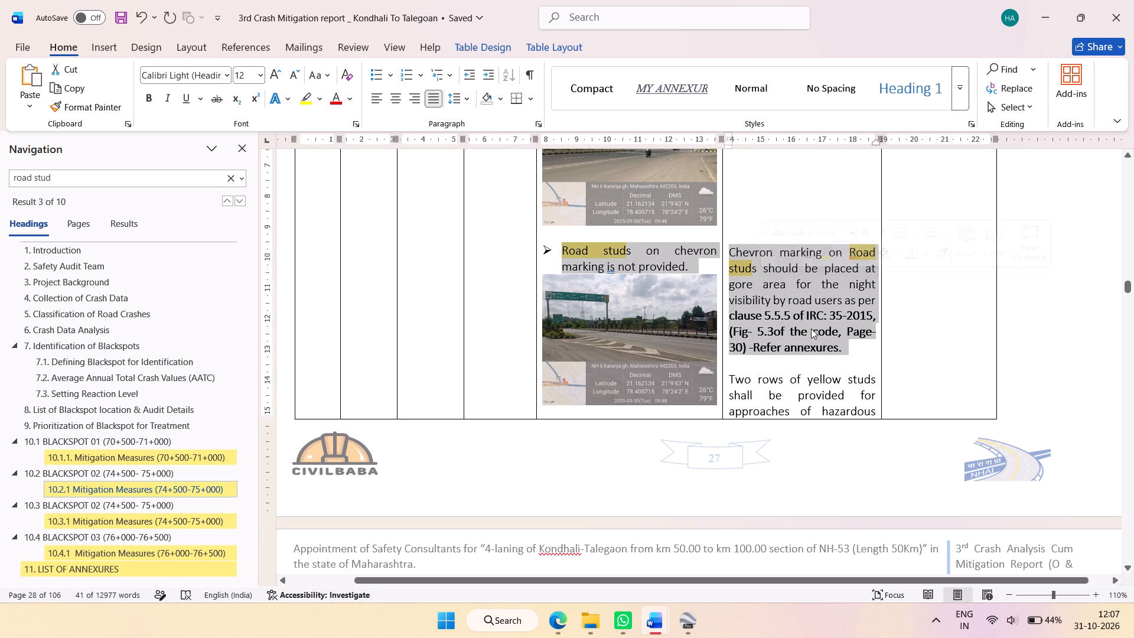
Paste the copied road stud observation and measure below the faded road marking observation in the Blackspot observations document.
{"action": "key", "text": "alt+Tab"}
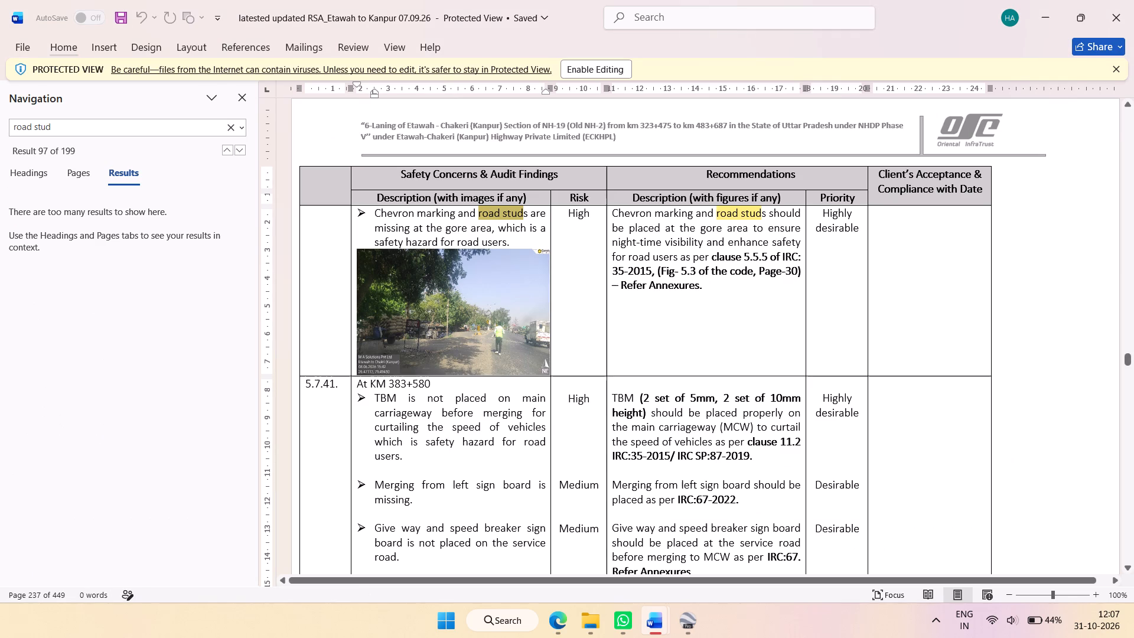
{"action": "key", "text": "alt+Tab"}
{"action": "key", "text": "alt+Tab"}
{"action": "key", "text": "alt+Tab"}
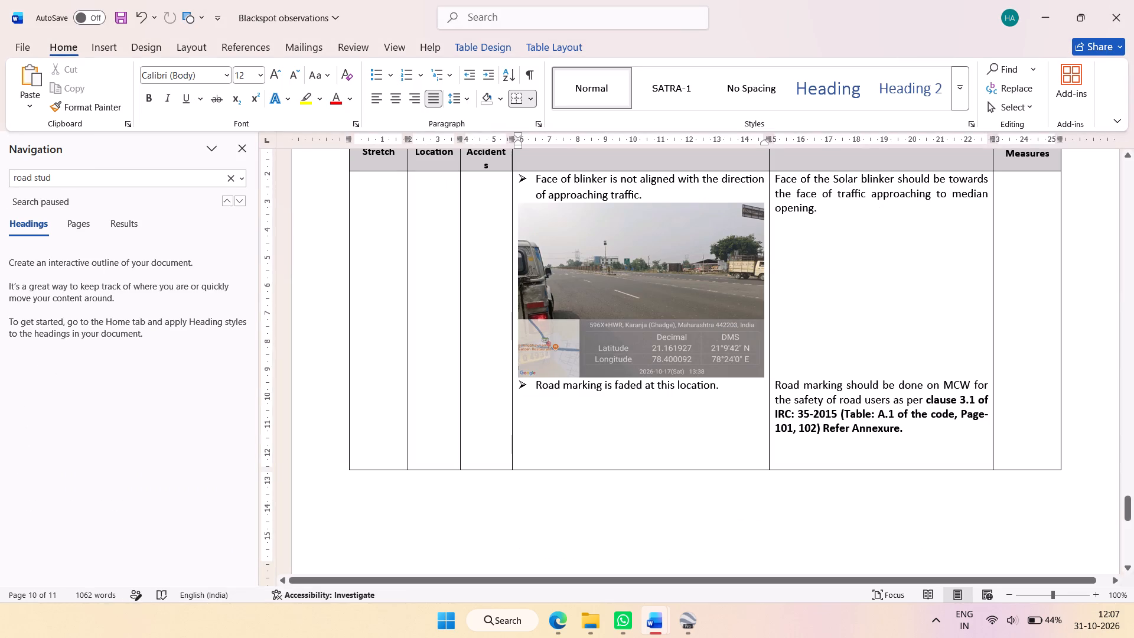
{"action": "key", "text": "ctrl+v"}
{"action": "scroll", "coordinate": [673, 414], "scroll_direction": "down", "scroll_amount": 1}
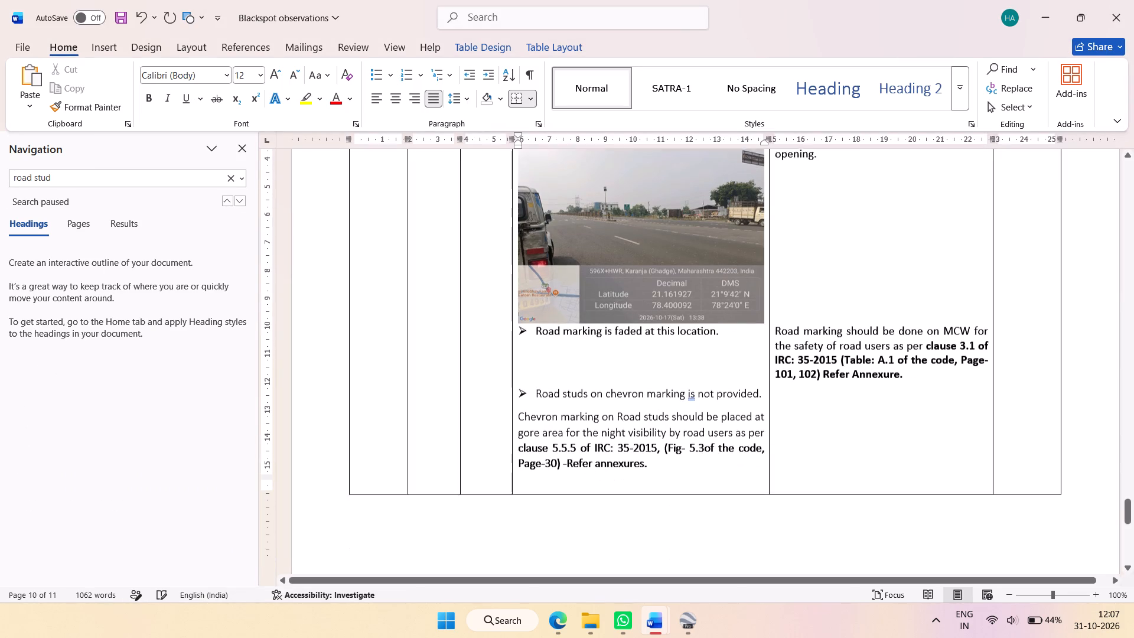
Move the pasted road stud measure into the Short Term Measures column, below the road marking measure.
{"action": "left_click_drag", "start_coordinate": [660, 432], "coordinate": [536, 387]}
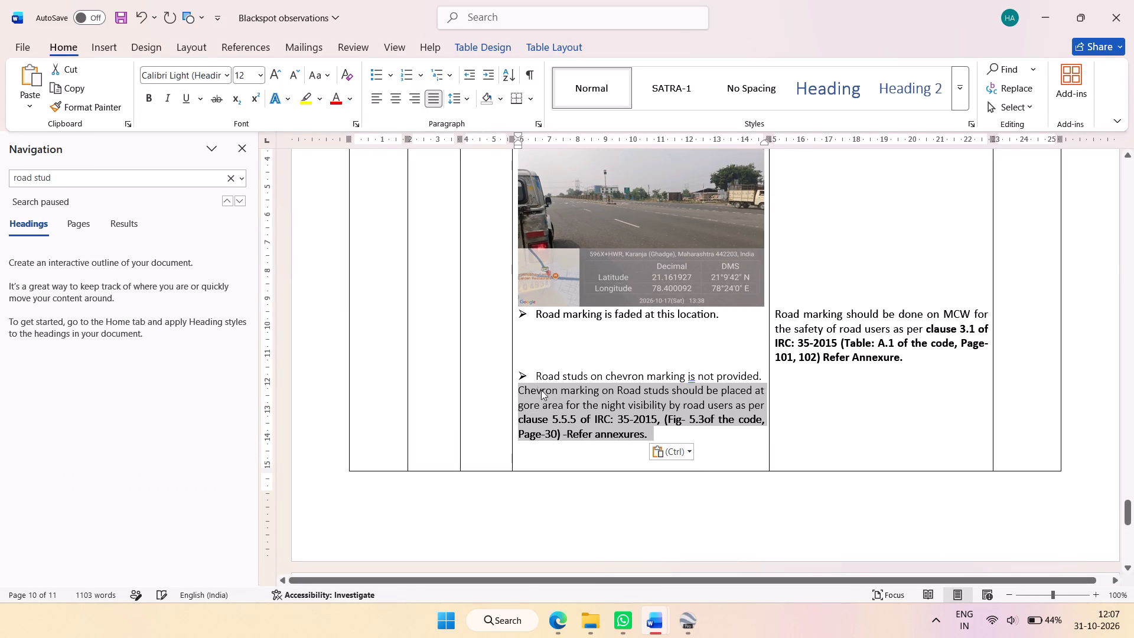
{"action": "key", "text": "ctrl+x"}
{"action": "left_click", "coordinate": [802, 381]}
{"action": "key", "text": "ctrl+v"}
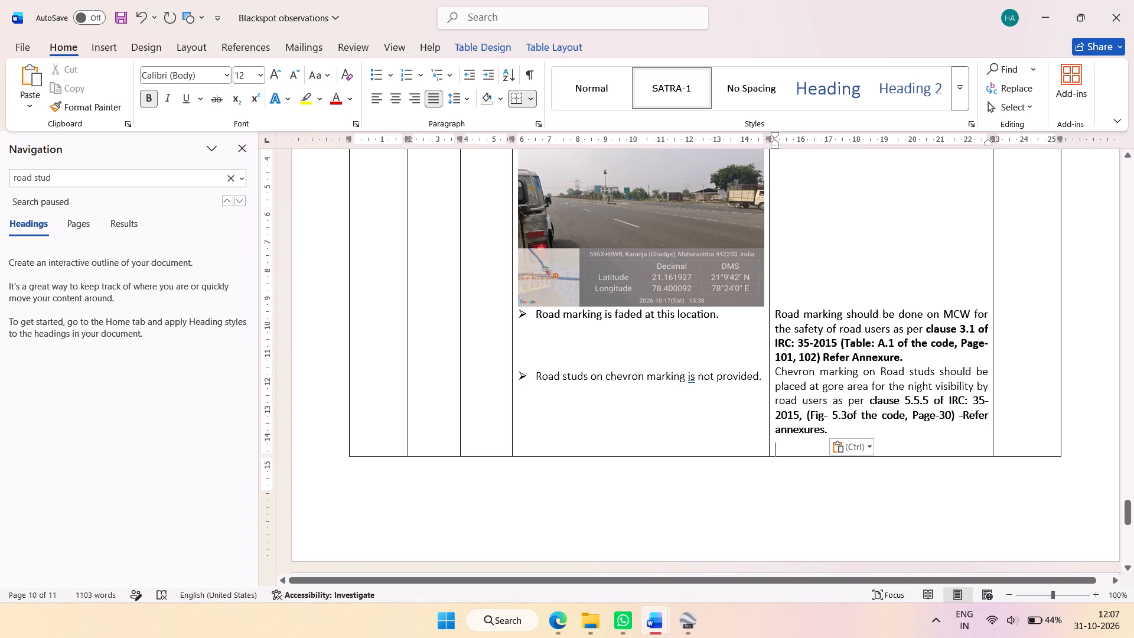
Reword the road stud measure so it begins "Road studs should be placed on chevron marking at gore area".
{"action": "left_click_drag", "start_coordinate": [875, 372], "coordinate": [784, 372]}
{"action": "key", "text": "Delete"}
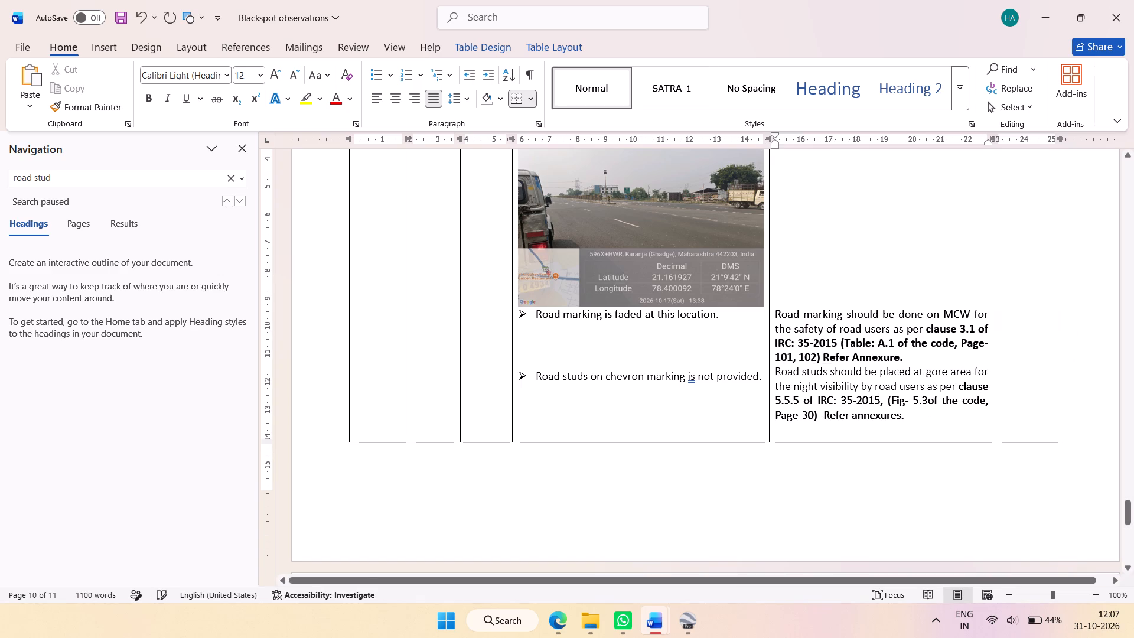
{"action": "left_click", "coordinate": [909, 374]}
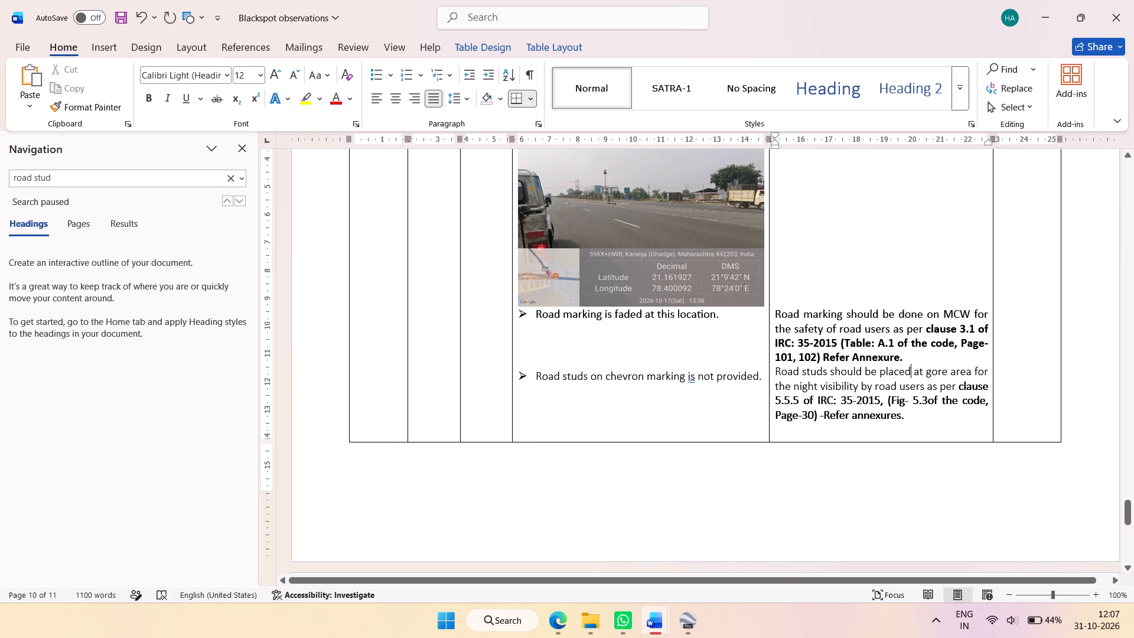
{"action": "left_click_drag", "start_coordinate": [592, 377], "coordinate": [735, 379]}
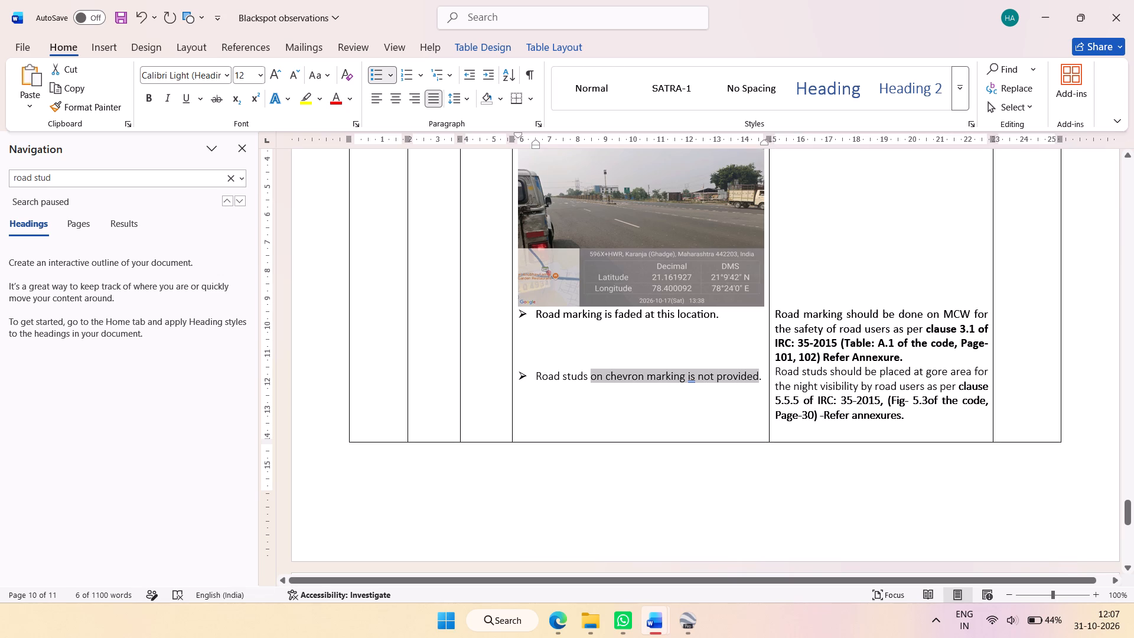
{"action": "left_click", "coordinate": [921, 370]}
{"action": "left_click", "coordinate": [917, 373]}
{"action": "left_click", "coordinate": [915, 375]}
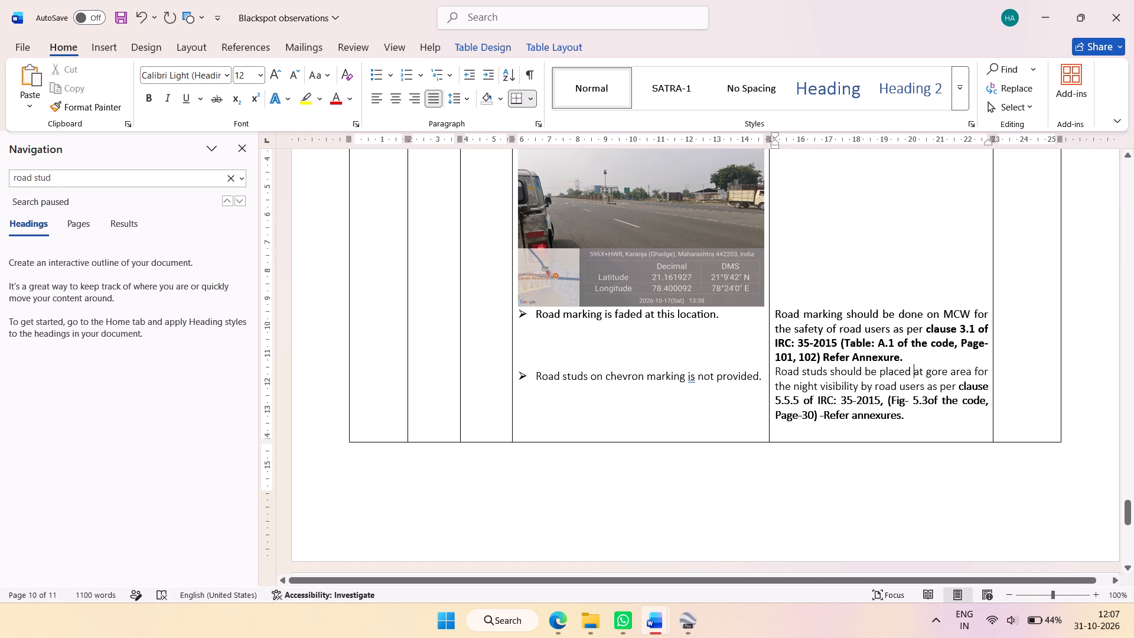
{"action": "left_click", "coordinate": [917, 375]}
{"action": "double_click", "coordinate": [918, 373]}
{"action": "type", "text": "on chevron marking"}
{"action": "key", "text": "space"}
{"action": "type", "text": "at"}
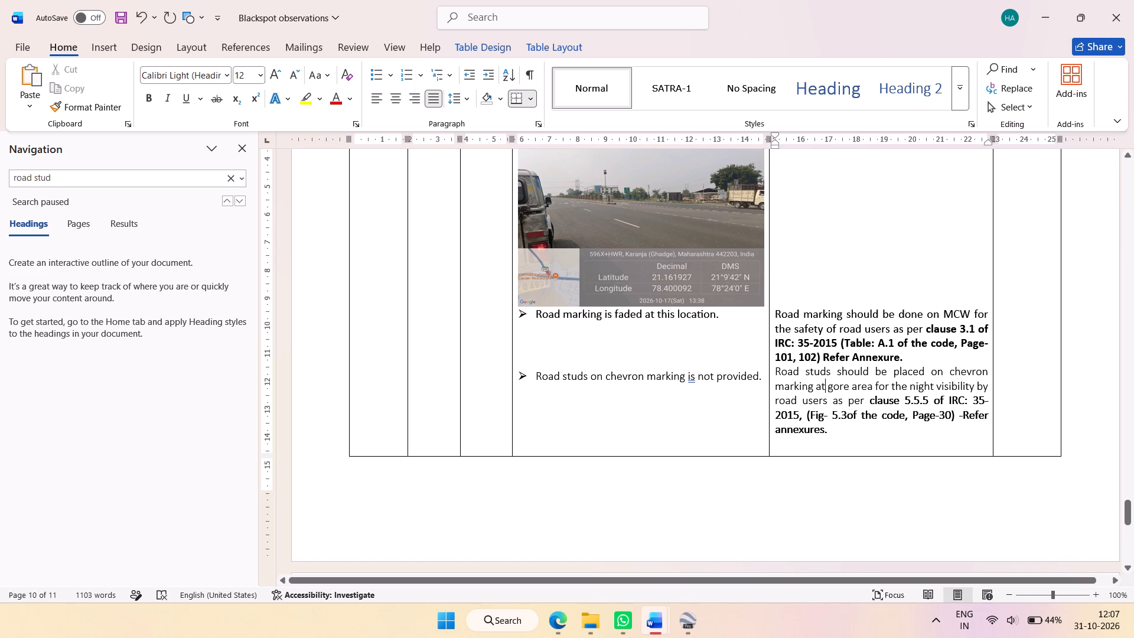
Add a blank line above both the road stud measure and the road stud observation to bring them level.
{"action": "left_click", "coordinate": [927, 356]}
{"action": "key", "text": "Return"}
{"action": "left_click", "coordinate": [716, 364]}
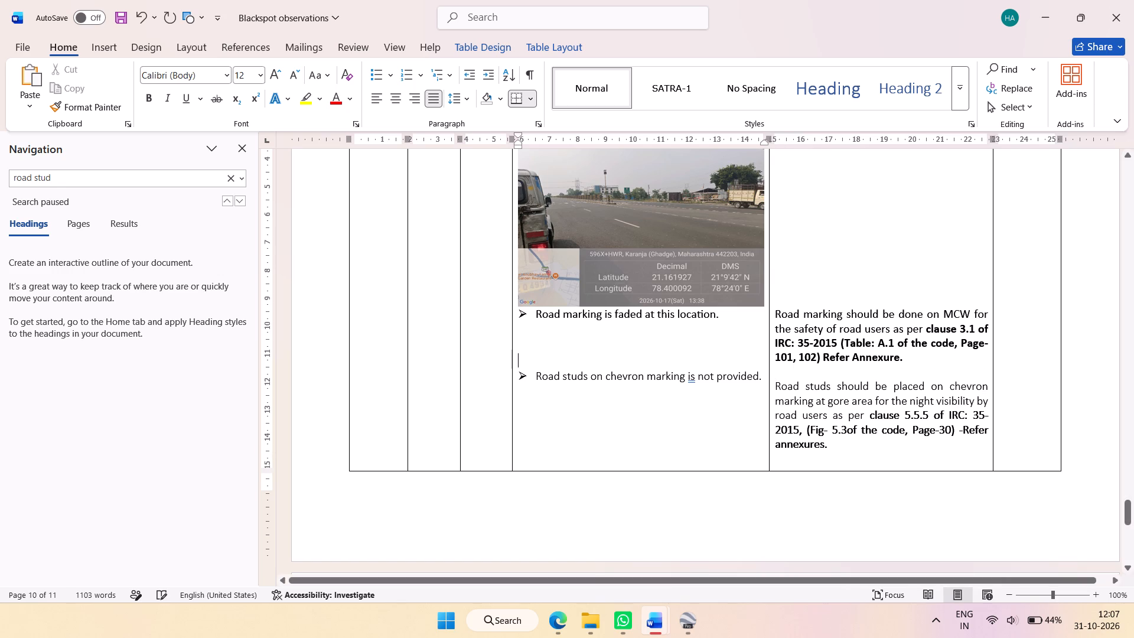
{"action": "key", "text": "Return"}
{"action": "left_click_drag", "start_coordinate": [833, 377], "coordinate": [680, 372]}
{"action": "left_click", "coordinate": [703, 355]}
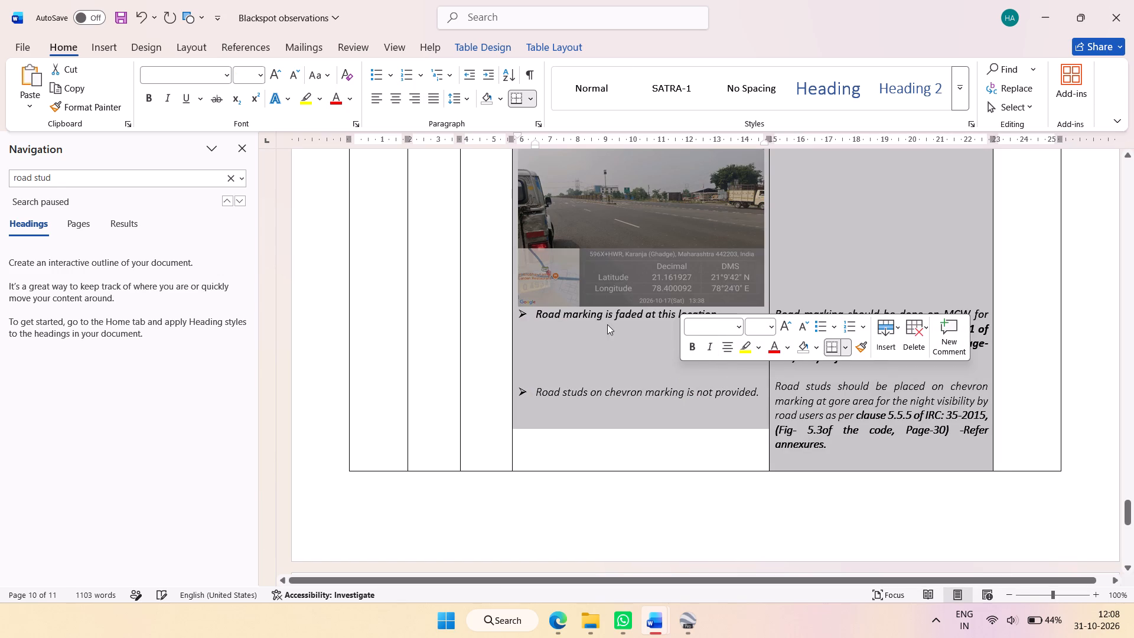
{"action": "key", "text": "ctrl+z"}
Set the font of the whole document to Calibri and return to the road stud entry.
{"action": "key", "text": "ctrl+a"}
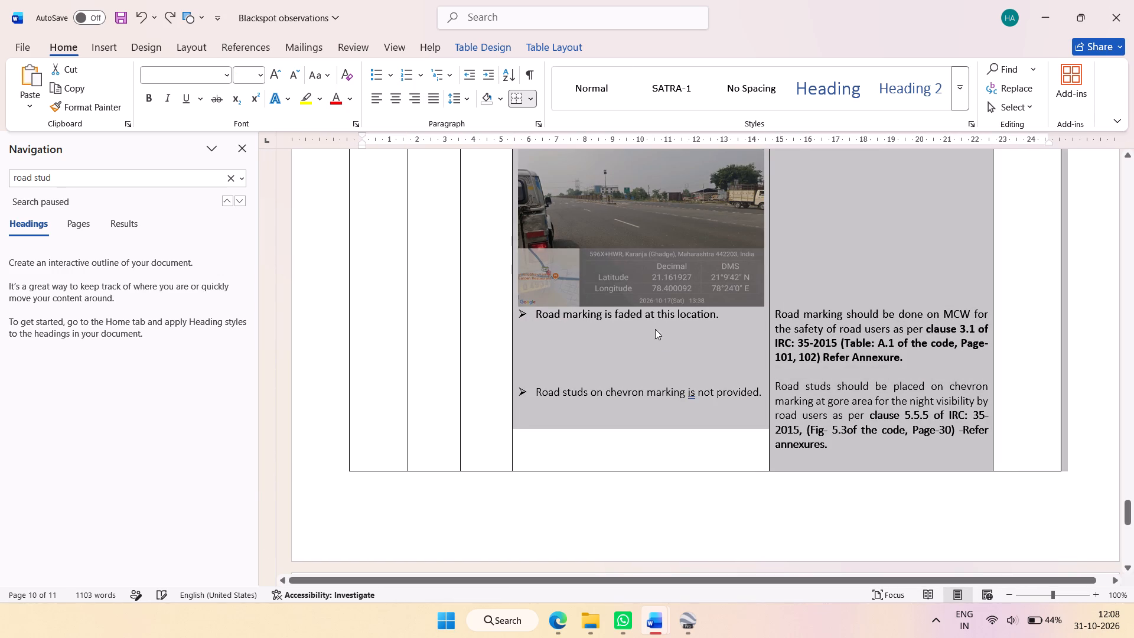
{"action": "left_click", "coordinate": [225, 80]}
{"action": "left_click", "coordinate": [204, 135]}
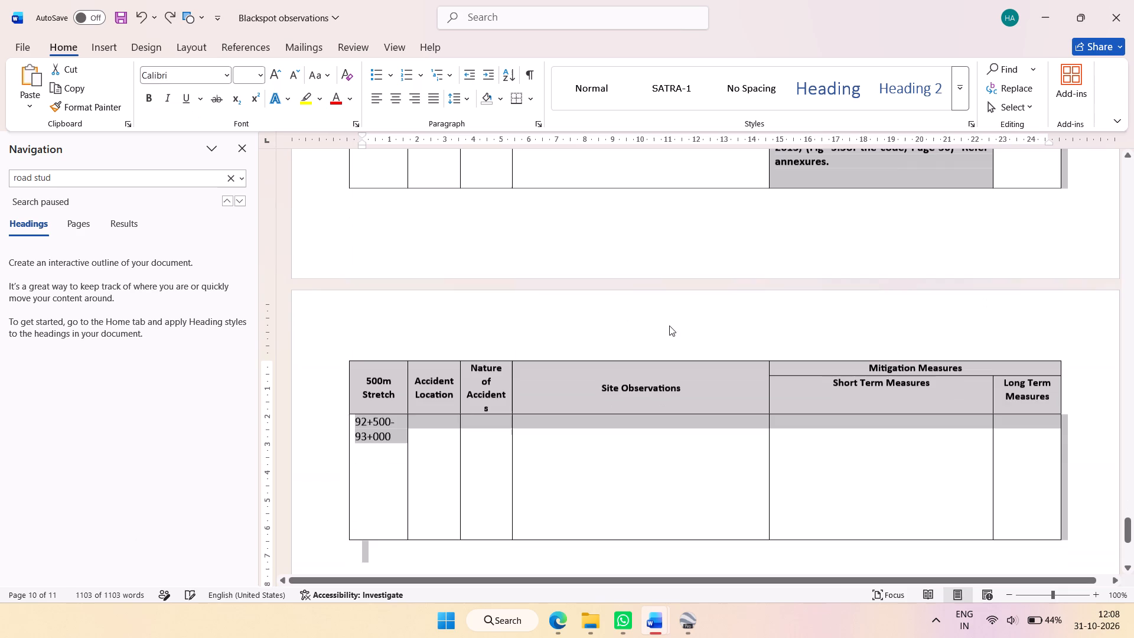
{"action": "scroll", "coordinate": [840, 318], "scroll_direction": "up", "scroll_amount": 2}
{"action": "left_click", "coordinate": [861, 304]}
{"action": "scroll", "coordinate": [694, 268], "scroll_direction": "up", "scroll_amount": 1}
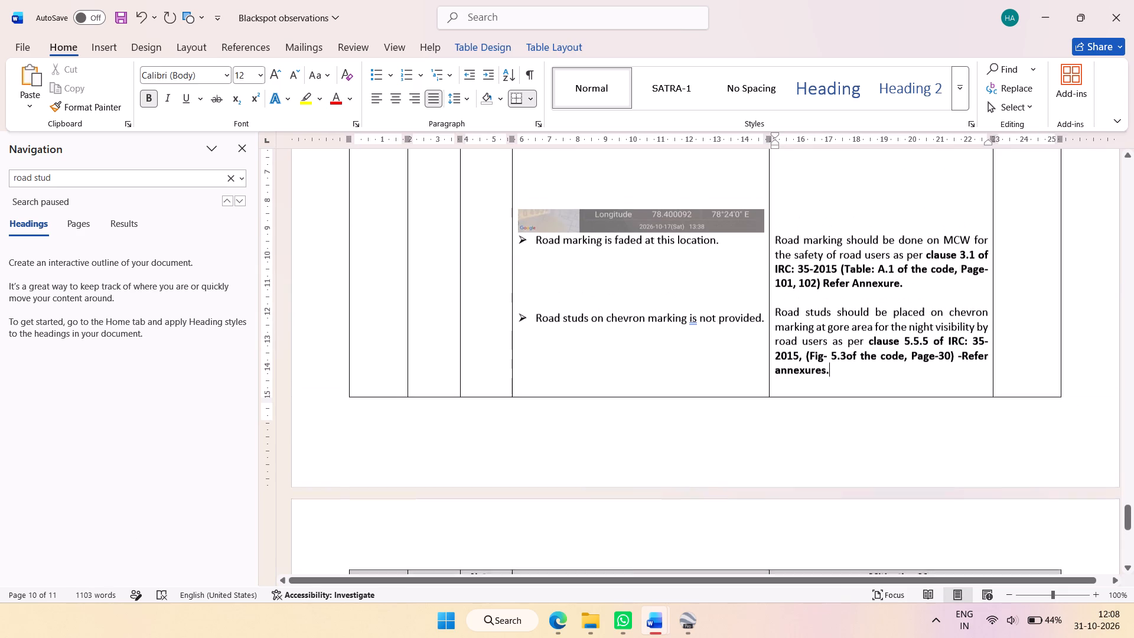
Adjust the line spacing of the Site Observations and Short Term Measures cells so the road stud observation aligns with its measure.
{"action": "left_click", "coordinate": [653, 250]}
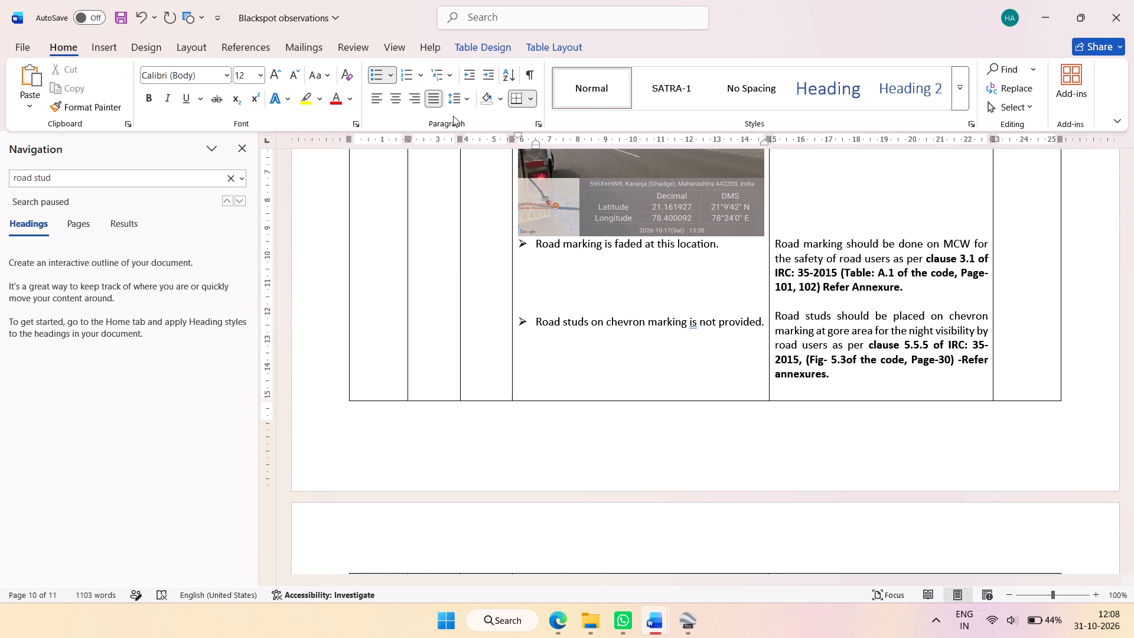
{"action": "left_click", "coordinate": [461, 105]}
{"action": "left_click", "coordinate": [695, 346]}
{"action": "left_click", "coordinate": [708, 304]}
{"action": "left_click_drag", "start_coordinate": [708, 296], "coordinate": [771, 295]}
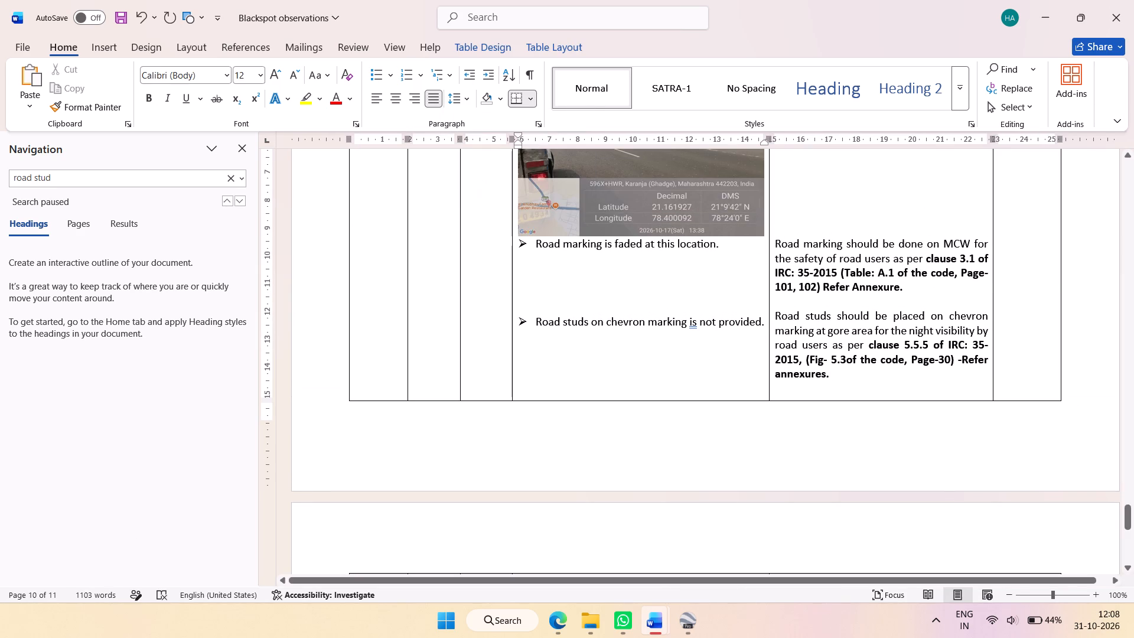
{"action": "left_click_drag", "start_coordinate": [771, 295], "coordinate": [774, 295]}
{"action": "left_click", "coordinate": [461, 101]}
{"action": "left_click", "coordinate": [471, 121]}
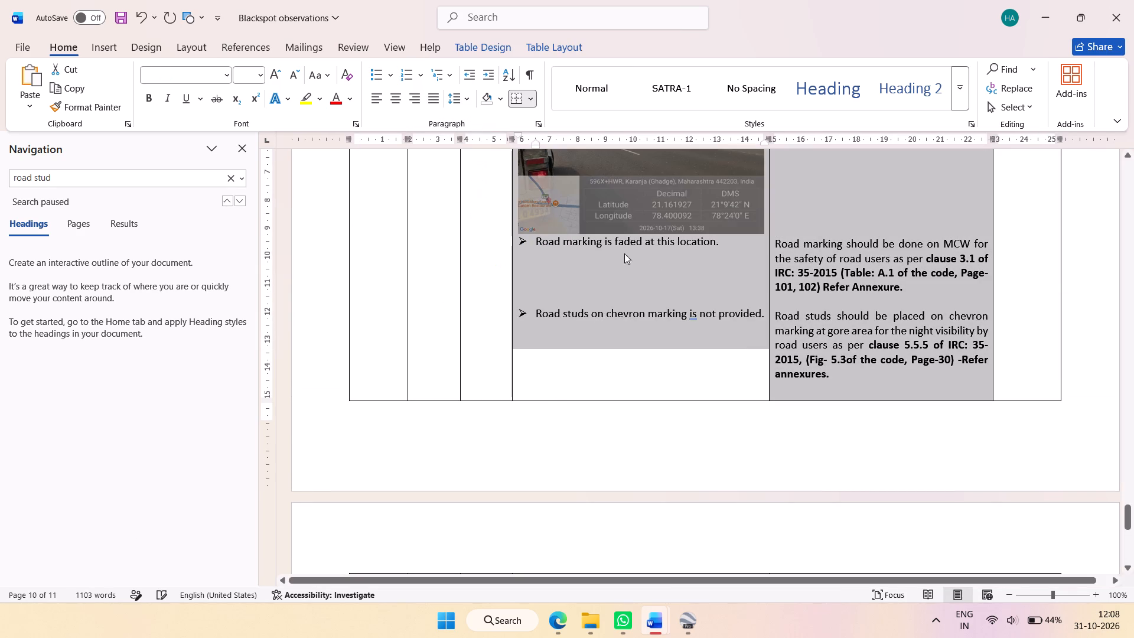
{"action": "left_click", "coordinate": [739, 336]}
{"action": "left_click", "coordinate": [699, 326]}
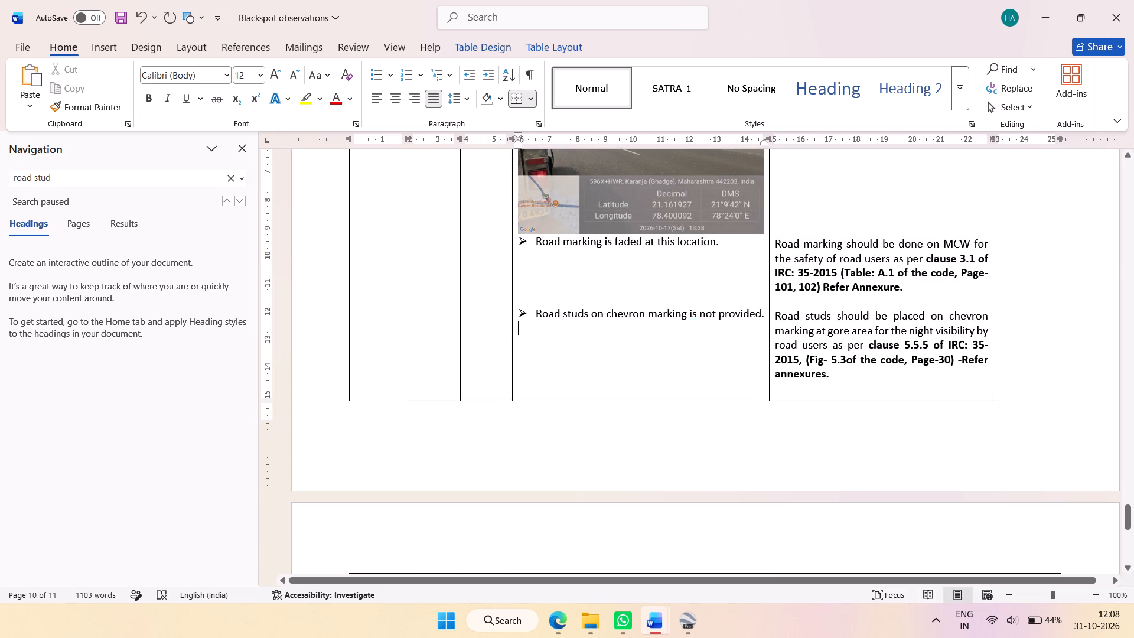
Switch from the Blackspot observations document to another open window.
{"action": "key", "text": "alt+Tab"}
{"action": "key", "text": "alt+Tab"}
{"action": "key", "text": "alt+Tab"}
{"action": "key", "text": "alt+Tab"}
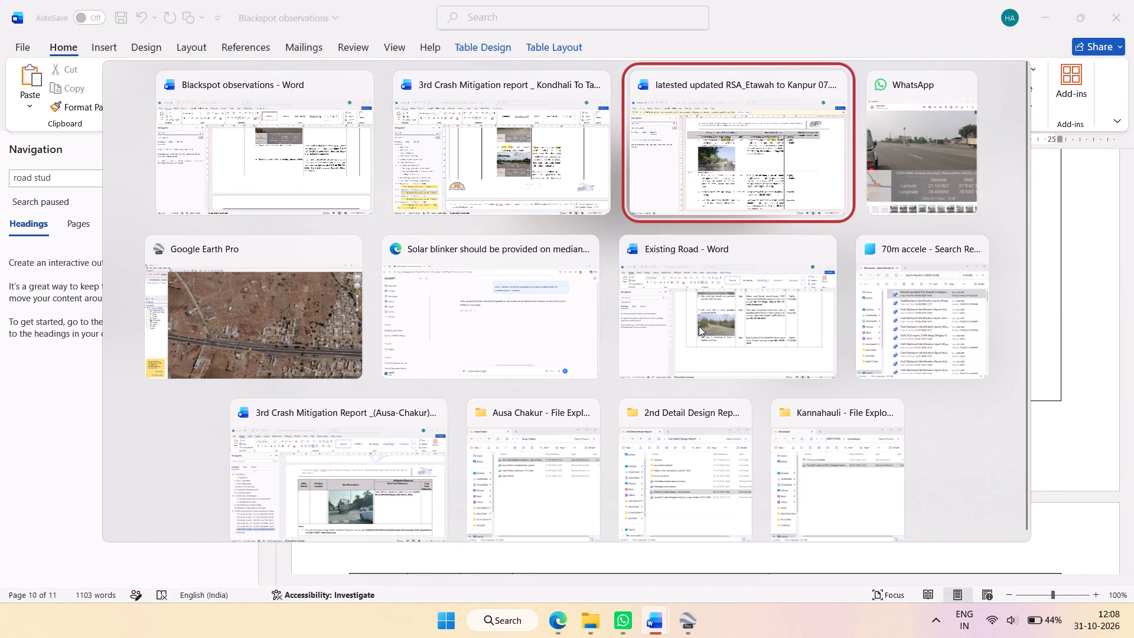
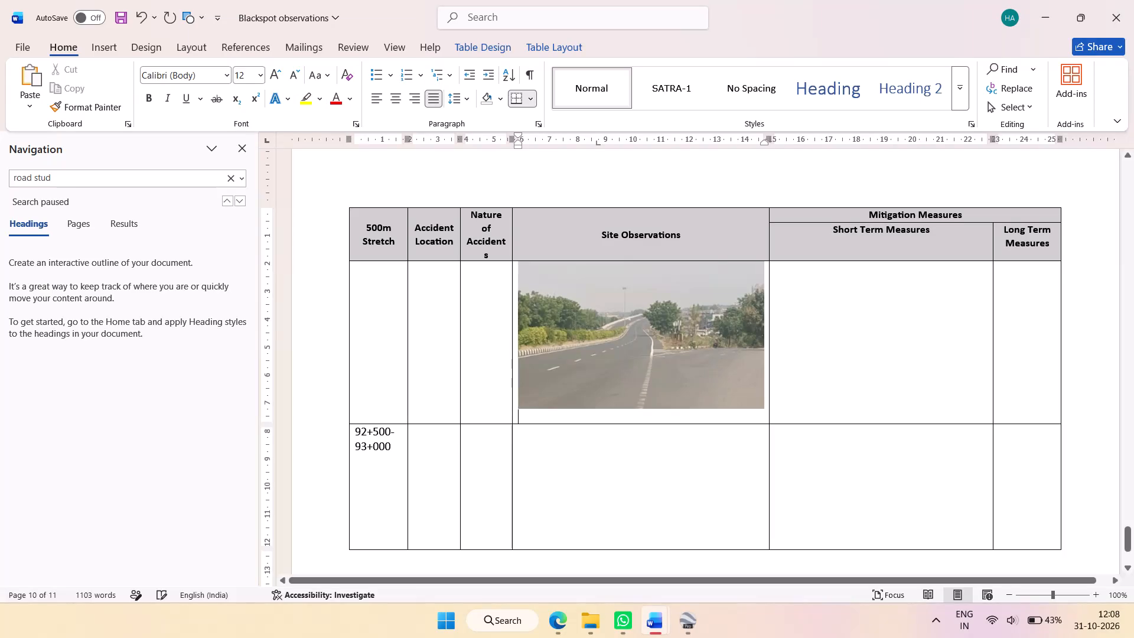
Save the Blackspot observations document.
{"action": "left_click", "coordinate": [122, 24]}
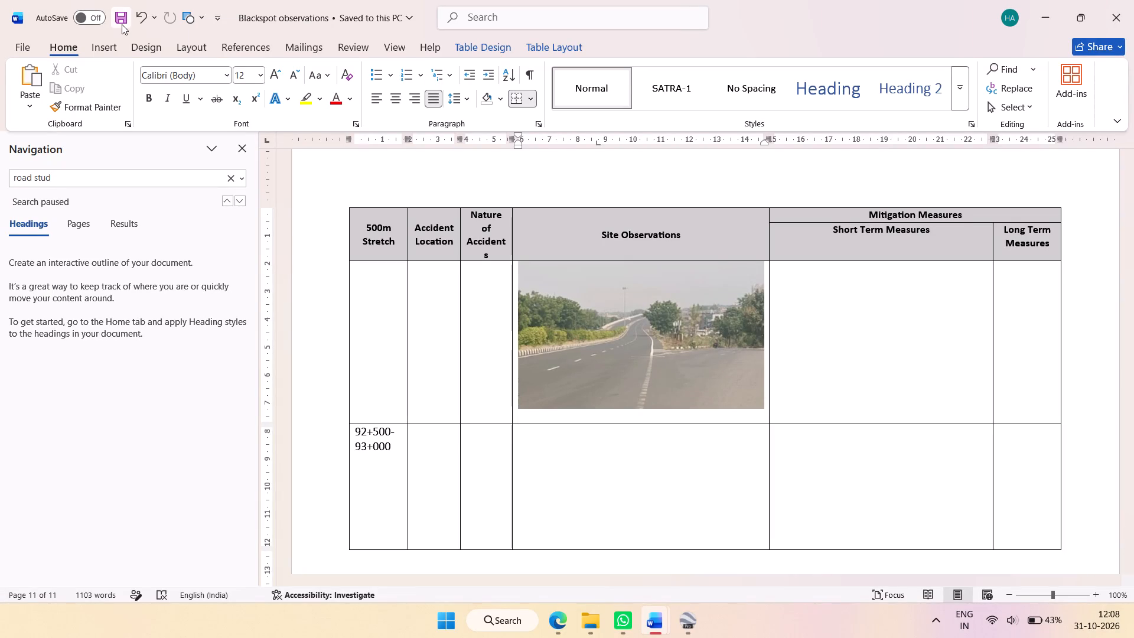
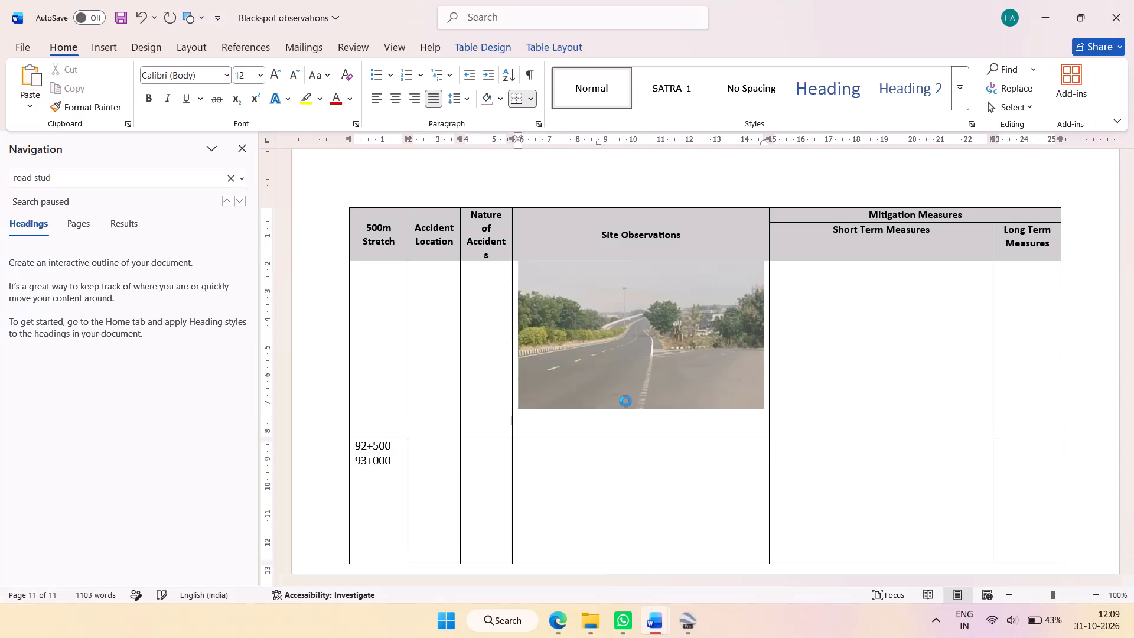
Match the road studs observation's bullet indent to the MBCB observation's bullet above it, using Format Painter.
{"action": "scroll", "coordinate": [686, 408], "scroll_direction": "up", "scroll_amount": 19}
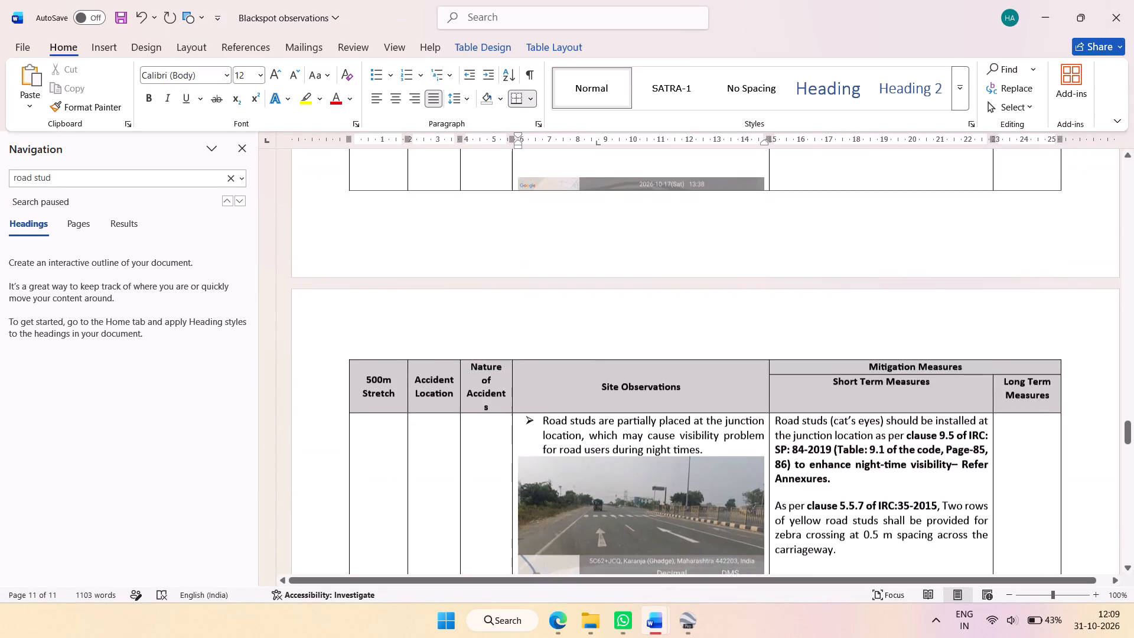
{"action": "scroll", "coordinate": [687, 407], "scroll_direction": "up", "scroll_amount": 6}
{"action": "scroll", "coordinate": [687, 407], "scroll_direction": "down", "scroll_amount": 6}
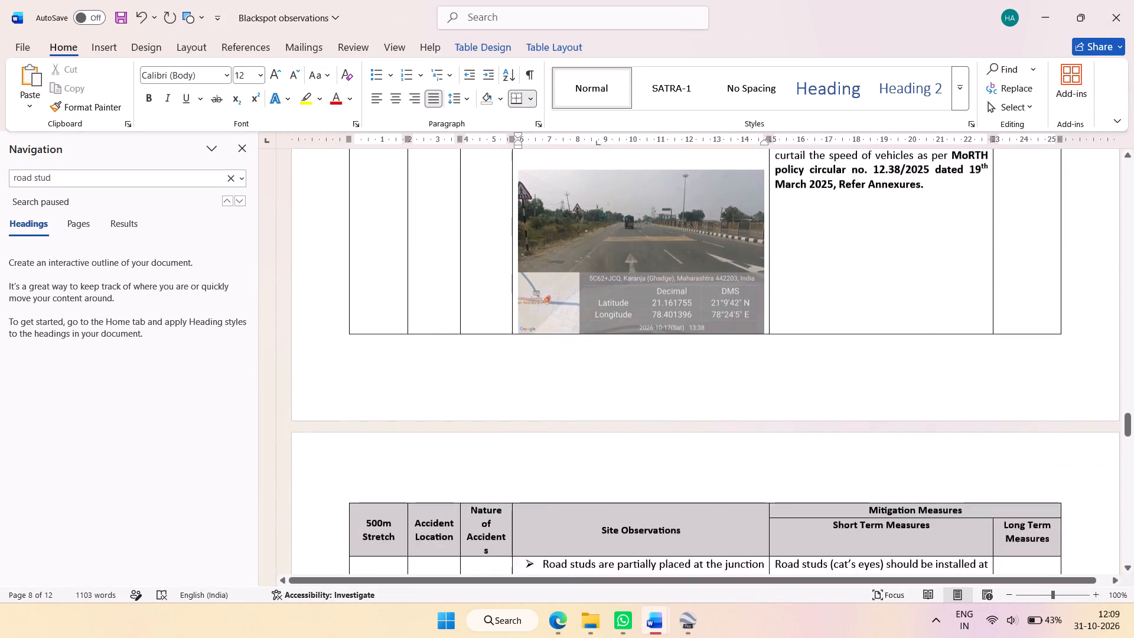
{"action": "scroll", "coordinate": [687, 407], "scroll_direction": "down", "scroll_amount": 11}
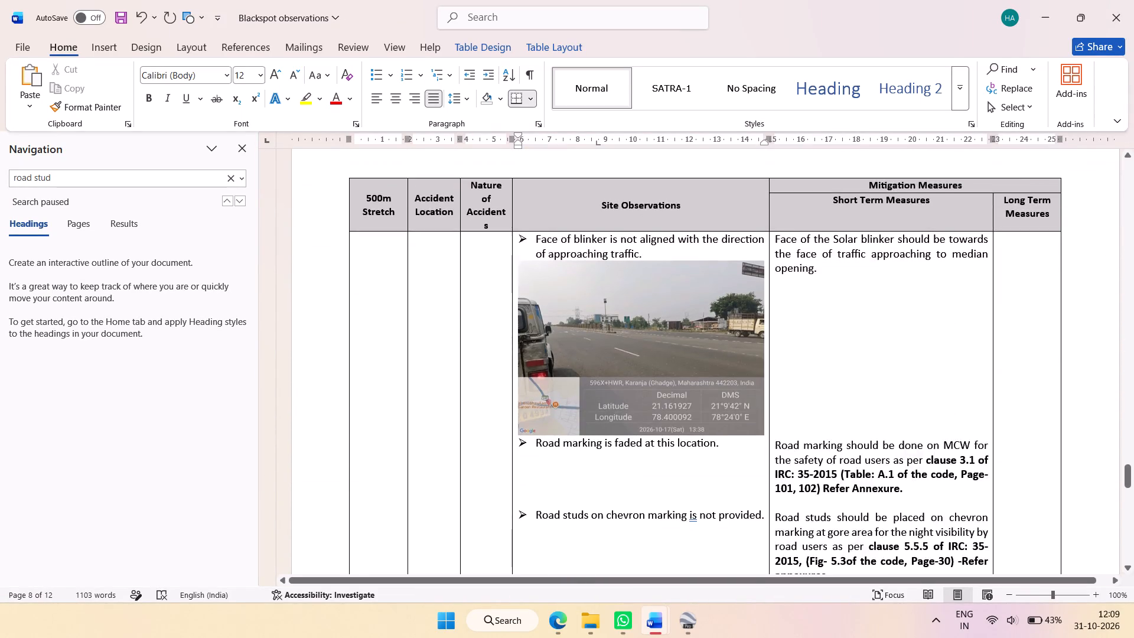
{"action": "scroll", "coordinate": [690, 392], "scroll_direction": "down", "scroll_amount": 7}
{"action": "scroll", "coordinate": [690, 392], "scroll_direction": "up", "scroll_amount": 20}
{"action": "scroll", "coordinate": [690, 392], "scroll_direction": "up", "scroll_amount": 20}
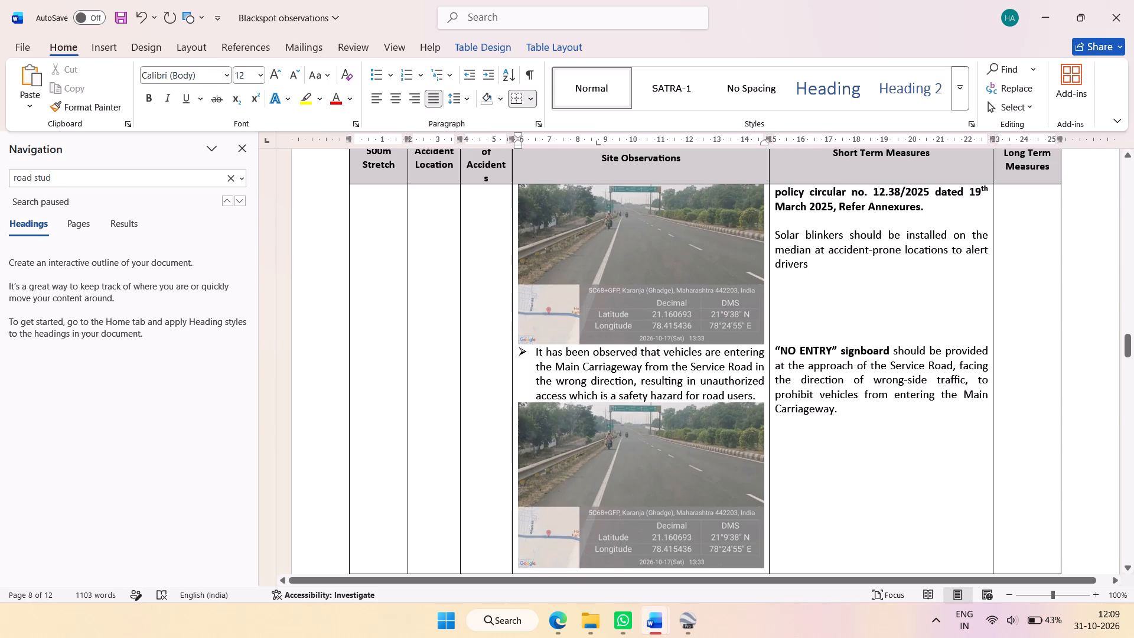
{"action": "scroll", "coordinate": [690, 392], "scroll_direction": "up", "scroll_amount": 7}
{"action": "scroll", "coordinate": [690, 392], "scroll_direction": "down", "scroll_amount": 8}
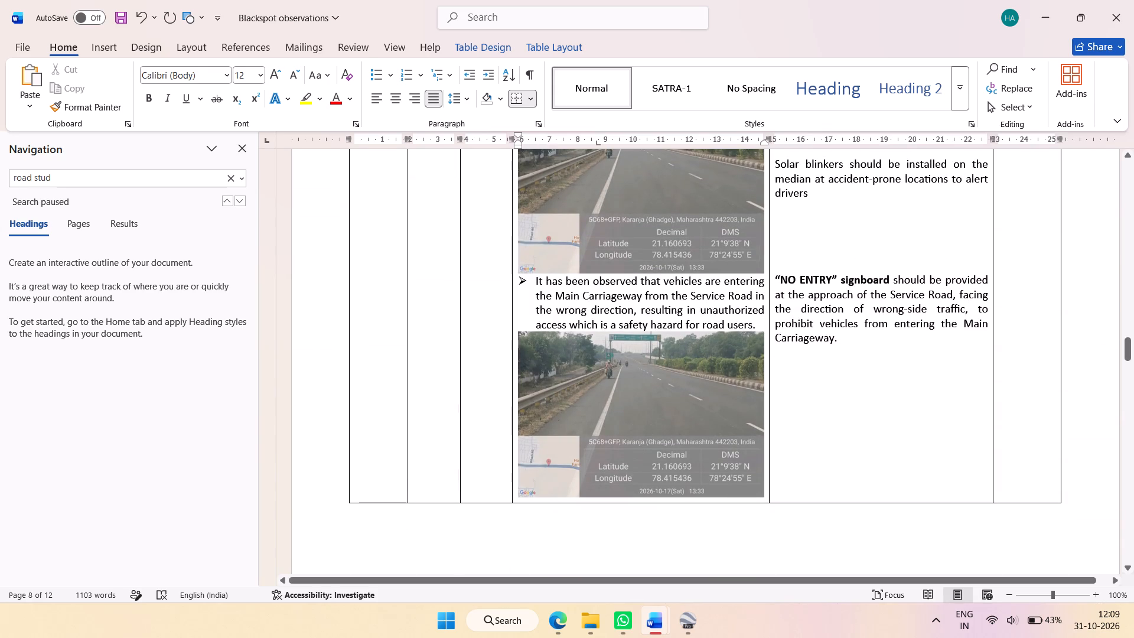
{"action": "scroll", "coordinate": [692, 390], "scroll_direction": "down", "scroll_amount": 7}
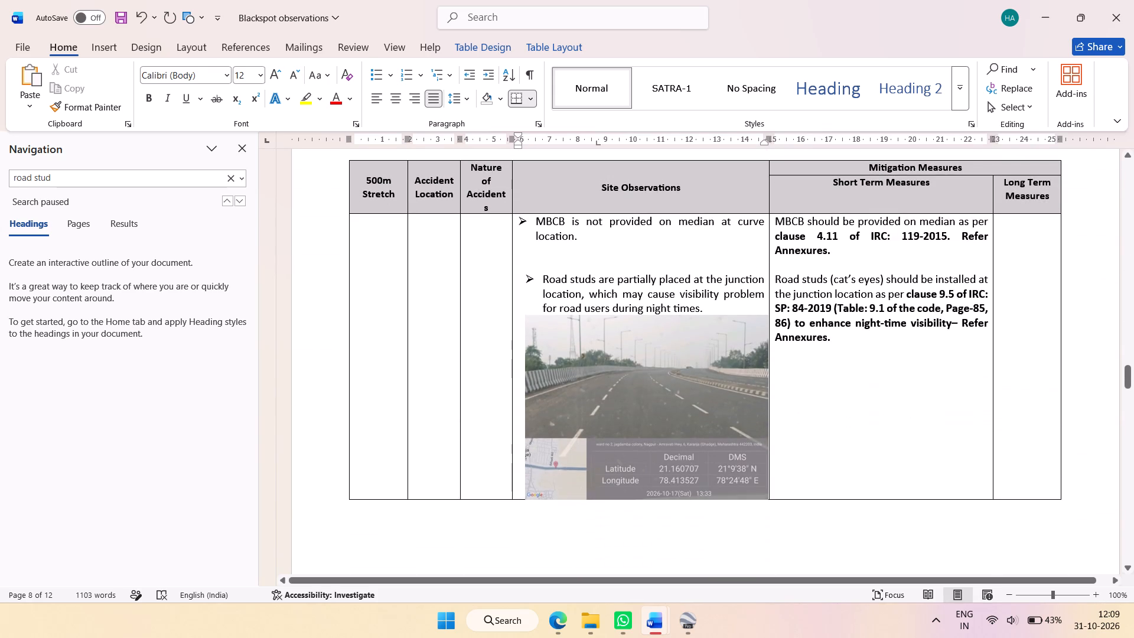
{"action": "scroll", "coordinate": [692, 390], "scroll_direction": "down", "scroll_amount": 5}
{"action": "scroll", "coordinate": [692, 390], "scroll_direction": "up", "scroll_amount": 6}
{"action": "left_click", "coordinate": [522, 295]}
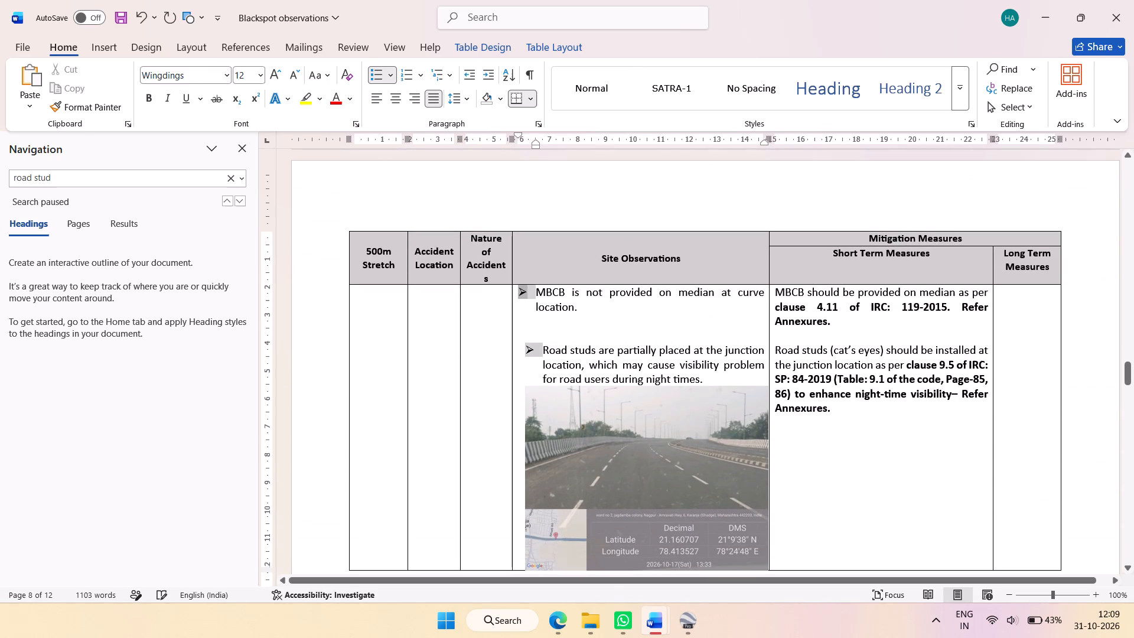
{"action": "left_click", "coordinate": [75, 110]}
{"action": "left_click", "coordinate": [549, 349]}
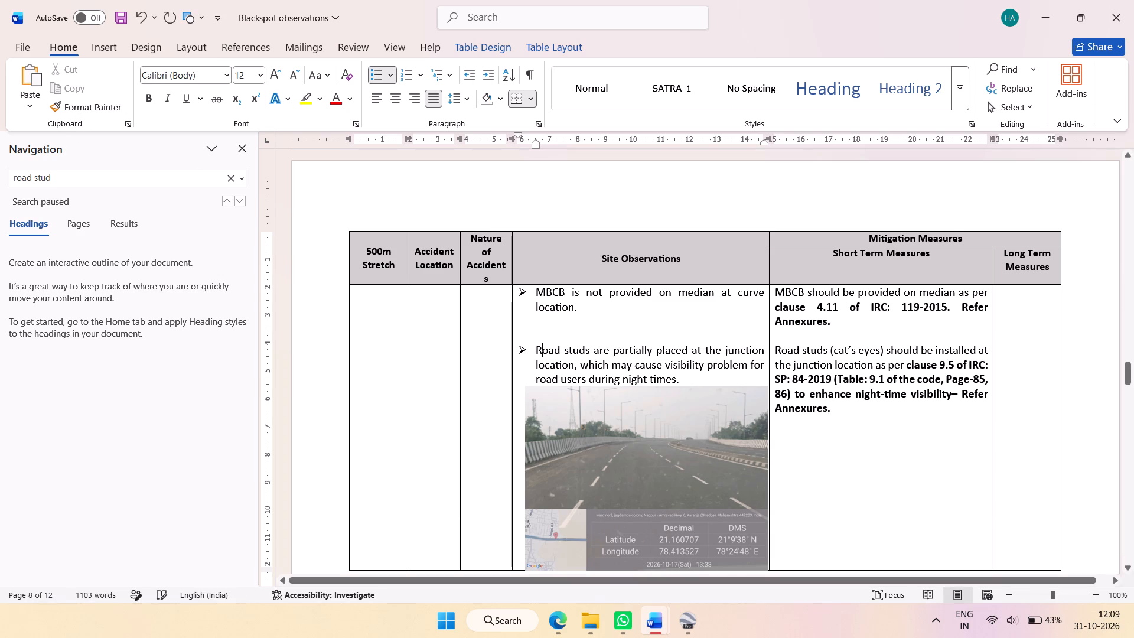
Copy the side road signboards observation and its IRC: 67-2022 measure into Site Observations below the uncaptioned road photo preceding stretch 92+500-93+000.
{"action": "scroll", "coordinate": [664, 382], "scroll_direction": "down", "scroll_amount": 8}
{"action": "scroll", "coordinate": [670, 383], "scroll_direction": "up", "scroll_amount": 9}
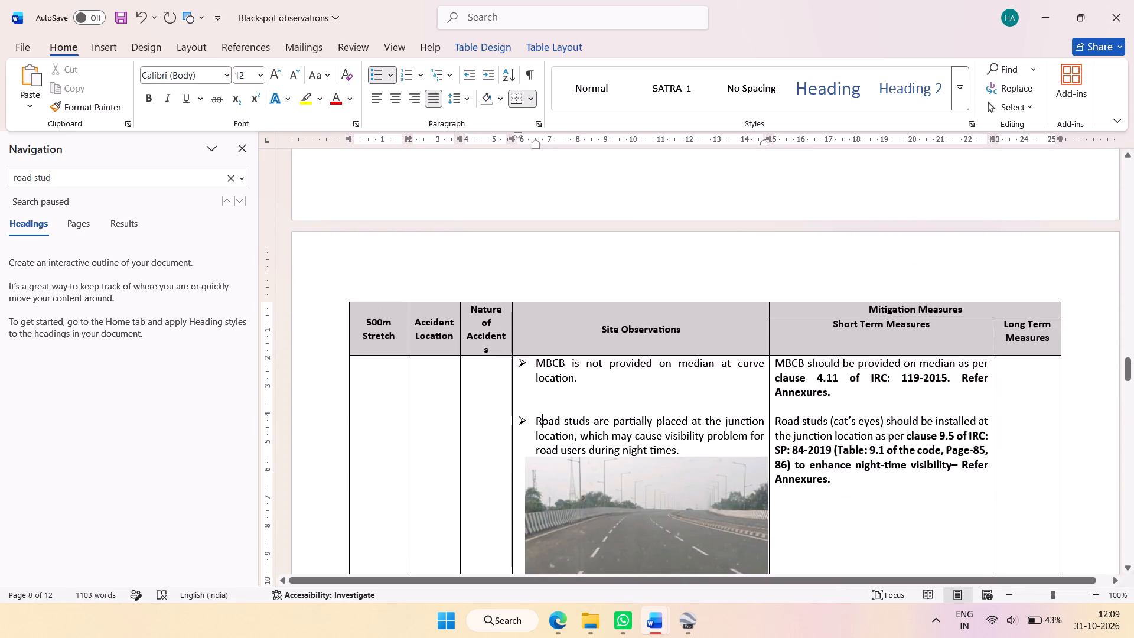
{"action": "scroll", "coordinate": [670, 383], "scroll_direction": "up", "scroll_amount": 16}
{"action": "scroll", "coordinate": [670, 383], "scroll_direction": "up", "scroll_amount": 8}
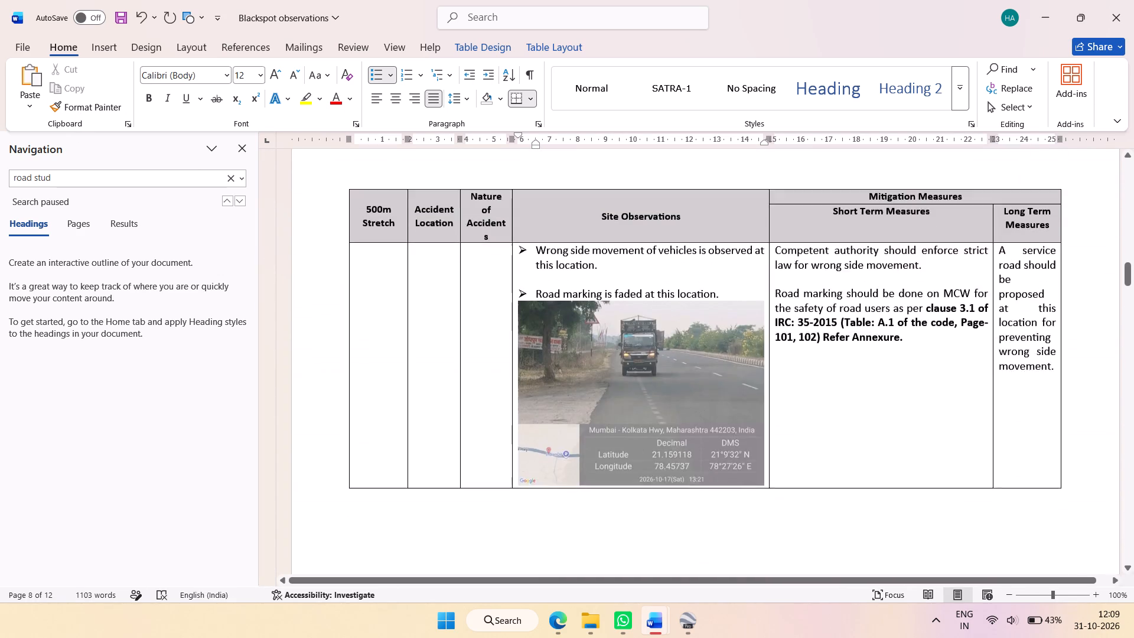
{"action": "scroll", "coordinate": [670, 383], "scroll_direction": "up", "scroll_amount": 10}
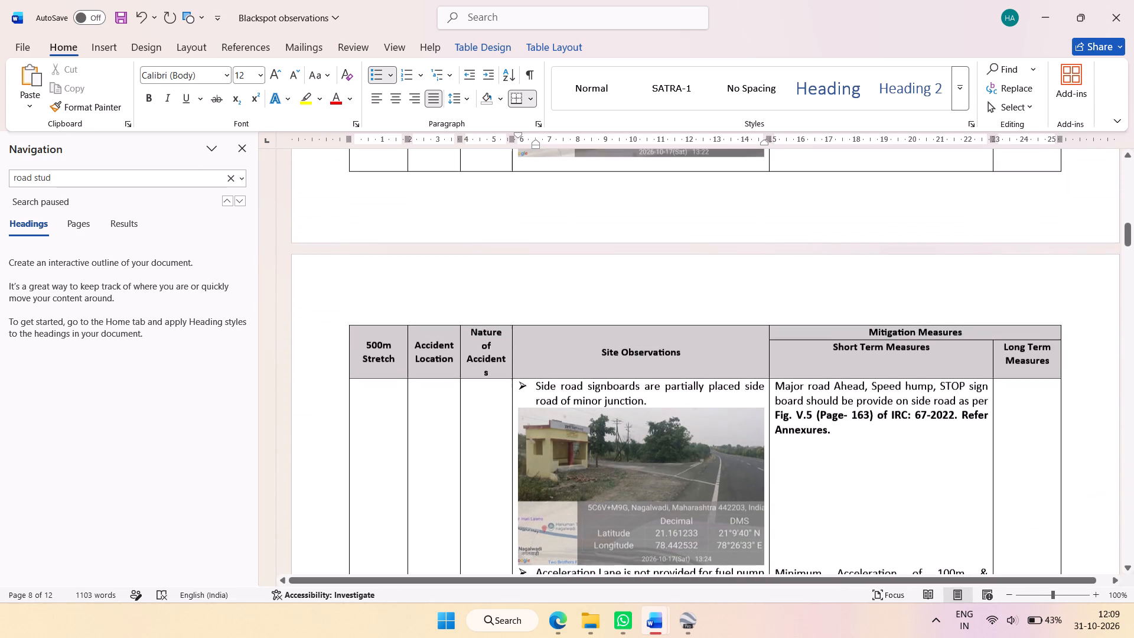
{"action": "left_click_drag", "start_coordinate": [692, 396], "coordinate": [548, 389]}
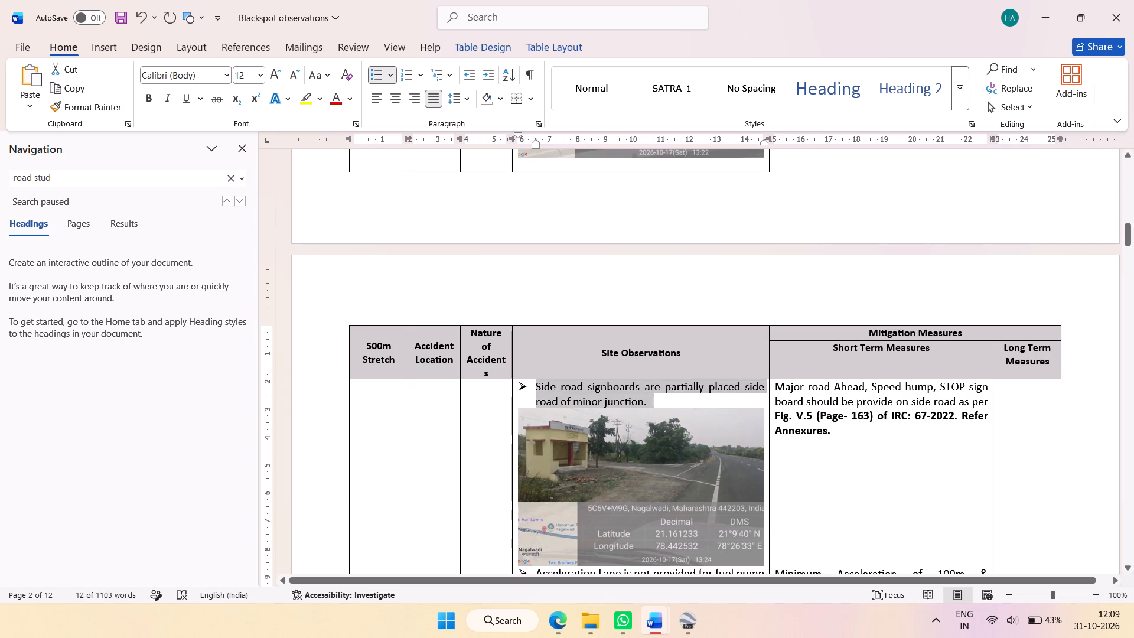
{"action": "left_click_drag", "start_coordinate": [842, 429], "coordinate": [787, 392], "text": "ctrl"}
{"action": "key", "text": "ctrl+c"}
{"action": "scroll", "coordinate": [786, 391], "scroll_direction": "down", "scroll_amount": 13}
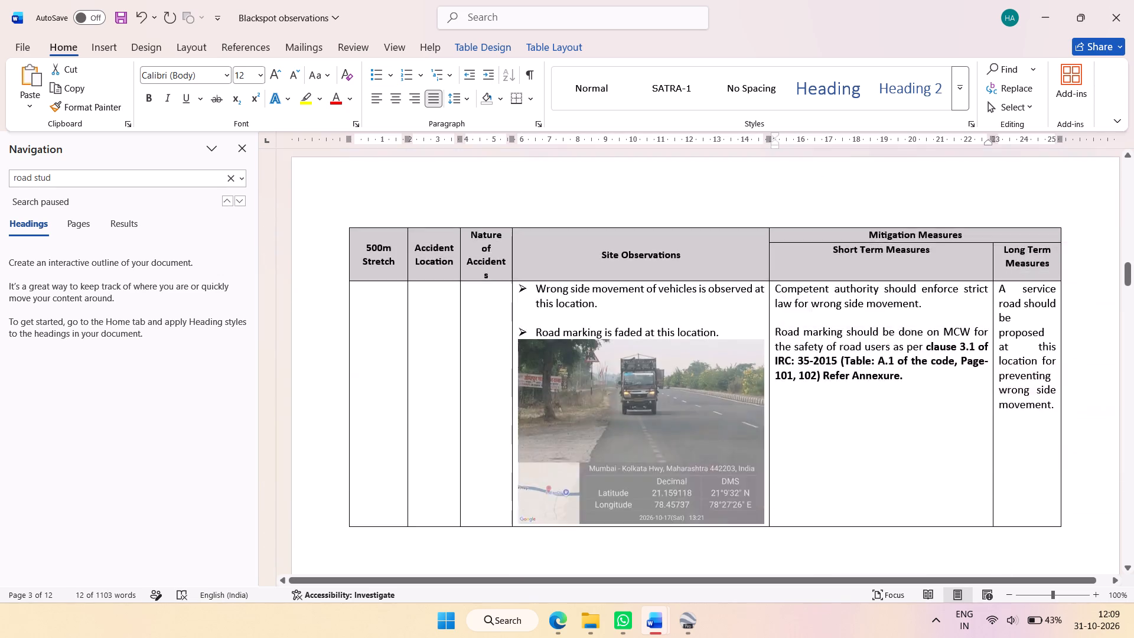
{"action": "scroll", "coordinate": [780, 393], "scroll_direction": "down", "scroll_amount": 20}
{"action": "scroll", "coordinate": [780, 393], "scroll_direction": "down", "scroll_amount": 20}
{"action": "scroll", "coordinate": [780, 393], "scroll_direction": "down", "scroll_amount": 18}
{"action": "scroll", "coordinate": [590, 453], "scroll_direction": "down", "scroll_amount": 2}
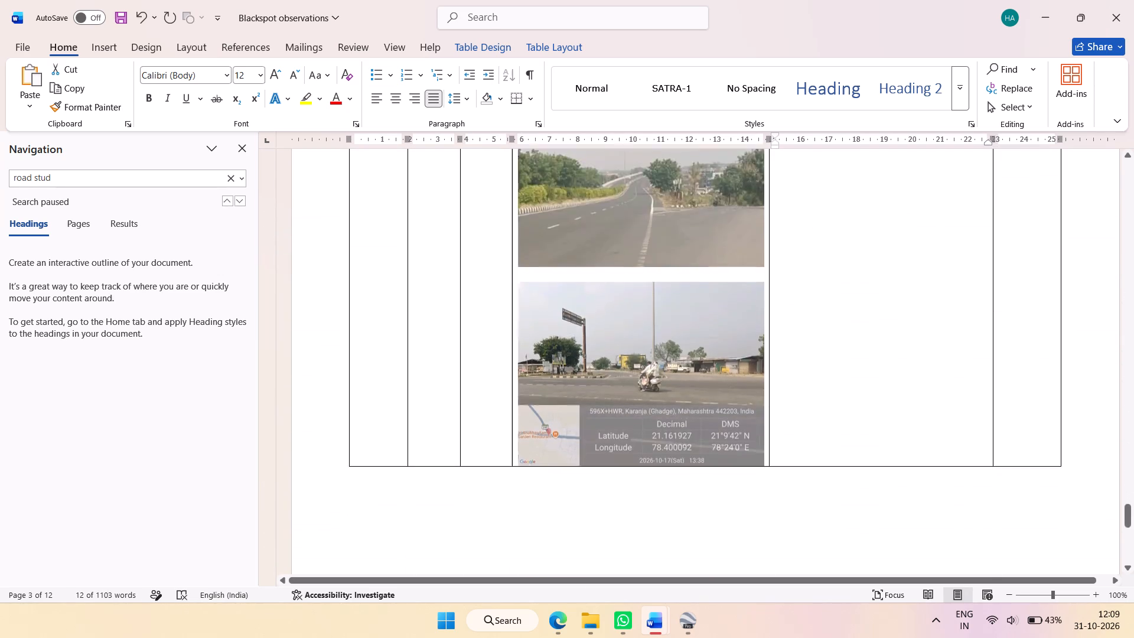
{"action": "scroll", "coordinate": [590, 453], "scroll_direction": "down", "scroll_amount": 6}
{"action": "scroll", "coordinate": [591, 451], "scroll_direction": "up", "scroll_amount": 9}
{"action": "left_click", "coordinate": [568, 346]}
{"action": "key", "text": "ctrl+v"}
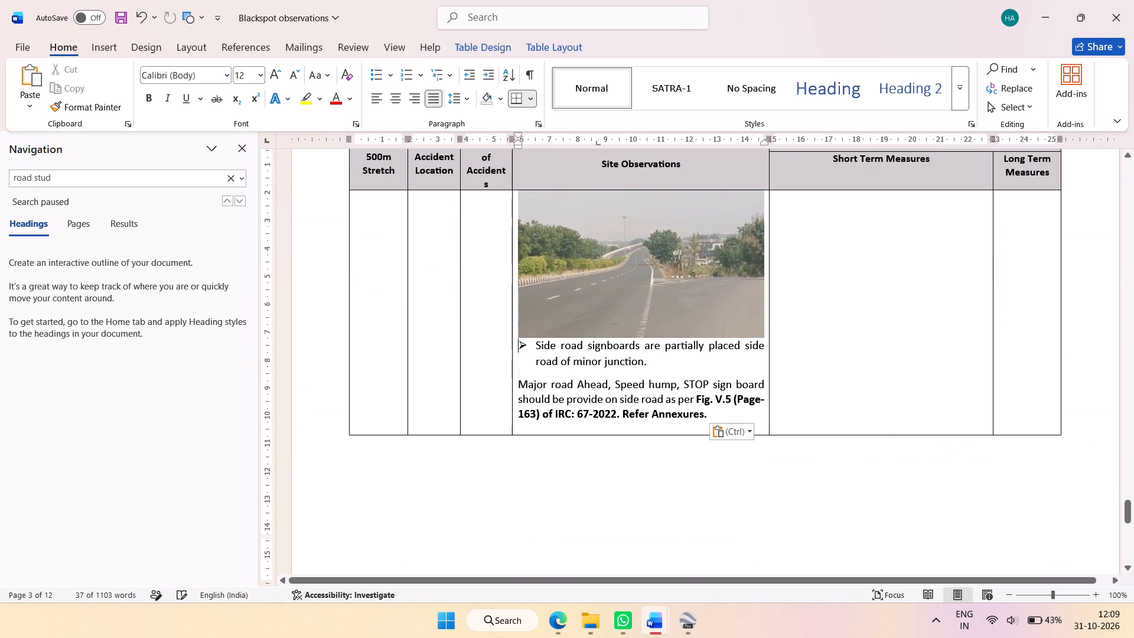
Move the pasted IRC: 67-2022 signboard measure into Short Term Measures, level with the side road signboards observation.
{"action": "left_click_drag", "start_coordinate": [726, 412], "coordinate": [528, 388]}
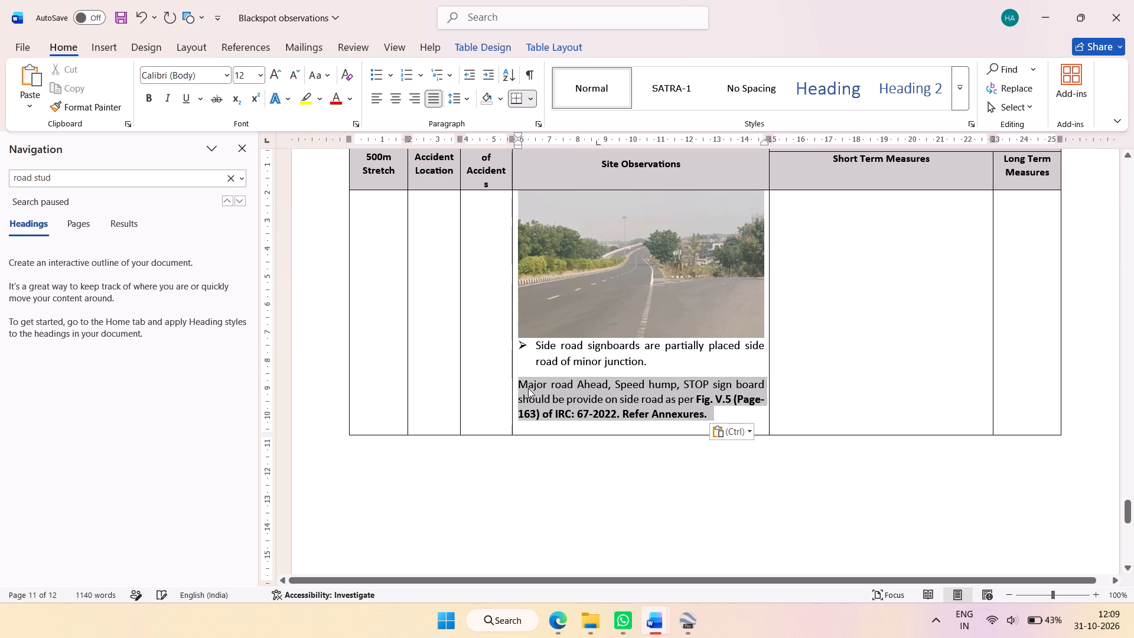
{"action": "key", "text": "ctrl+x"}
{"action": "left_click", "coordinate": [829, 270]}
{"action": "scroll", "coordinate": [814, 343], "scroll_direction": "up", "scroll_amount": 6}
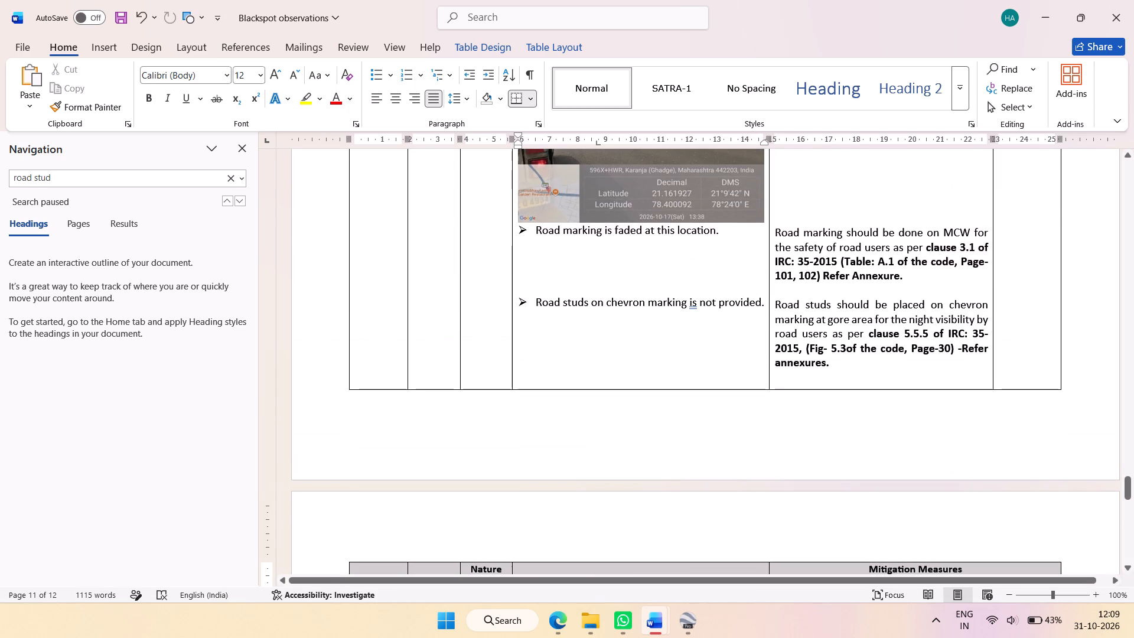
{"action": "left_click", "coordinate": [831, 370]}
{"action": "key", "text": "Return"}
{"action": "key", "text": "Return"}
{"action": "key", "text": "Return"}
{"action": "key", "text": "Return"}
{"action": "key", "text": "Return"}
{"action": "key", "text": "Return"}
{"action": "key", "text": "Return"}
{"action": "key", "text": "Return"}
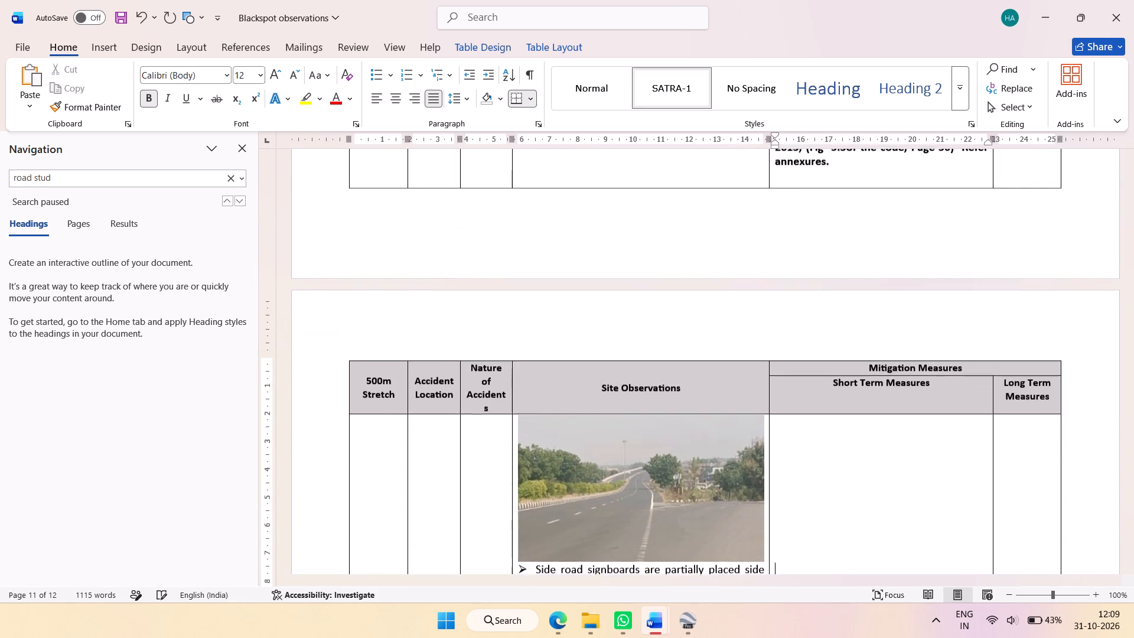
{"action": "key", "text": "Return"}
{"action": "key", "text": "ctrl+v"}
{"action": "left_click", "coordinate": [875, 395]}
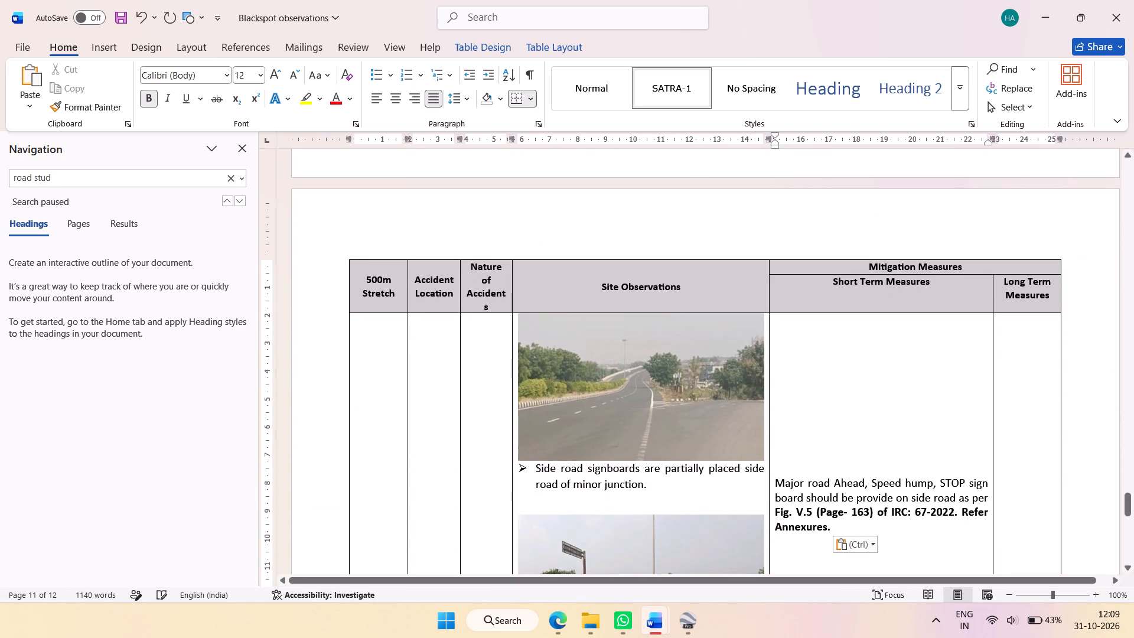
{"action": "key", "text": "Delete"}
Remove the blank line and the paragraph spacing after the pasted side road signboards observation.
{"action": "left_click", "coordinate": [624, 494]}
{"action": "left_click", "coordinate": [623, 500]}
{"action": "key", "text": "BackSpace"}
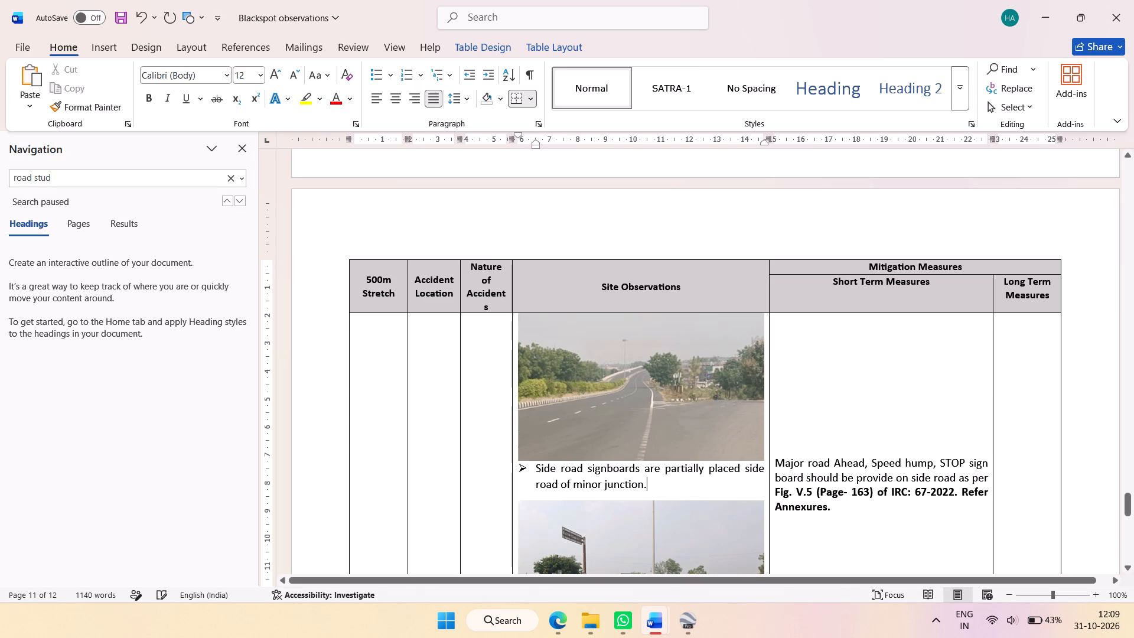
{"action": "left_click", "coordinate": [464, 100]}
{"action": "left_click", "coordinate": [497, 278]}
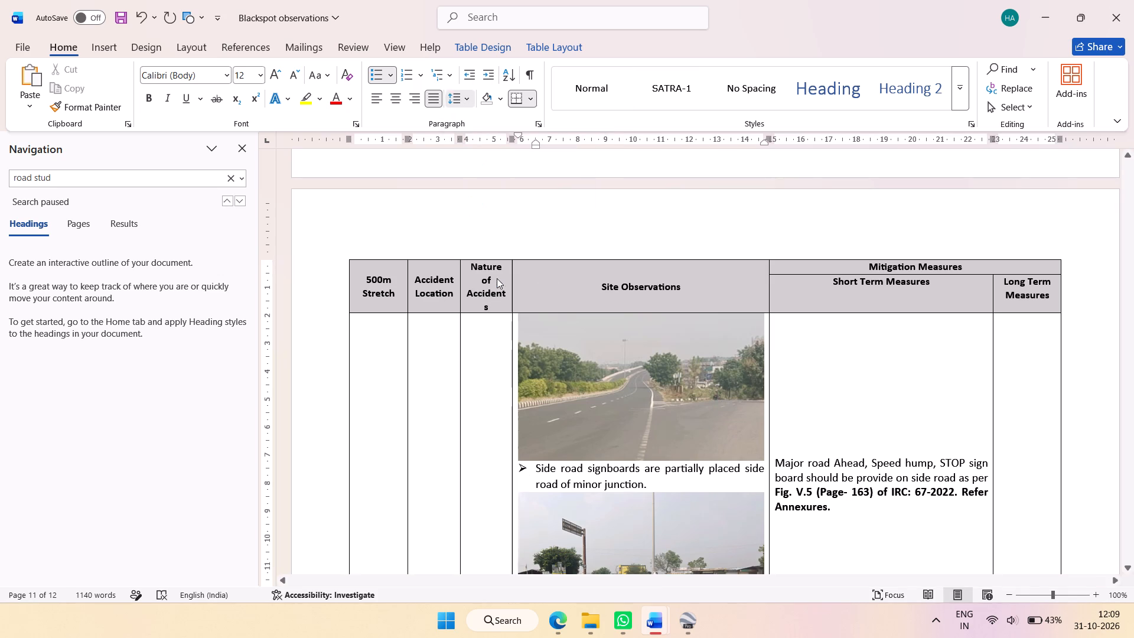
Slightly reduce the height of the road photo above the side road signboards observation.
{"action": "scroll", "coordinate": [799, 429], "scroll_direction": "down", "scroll_amount": 1}
{"action": "left_click", "coordinate": [728, 375]}
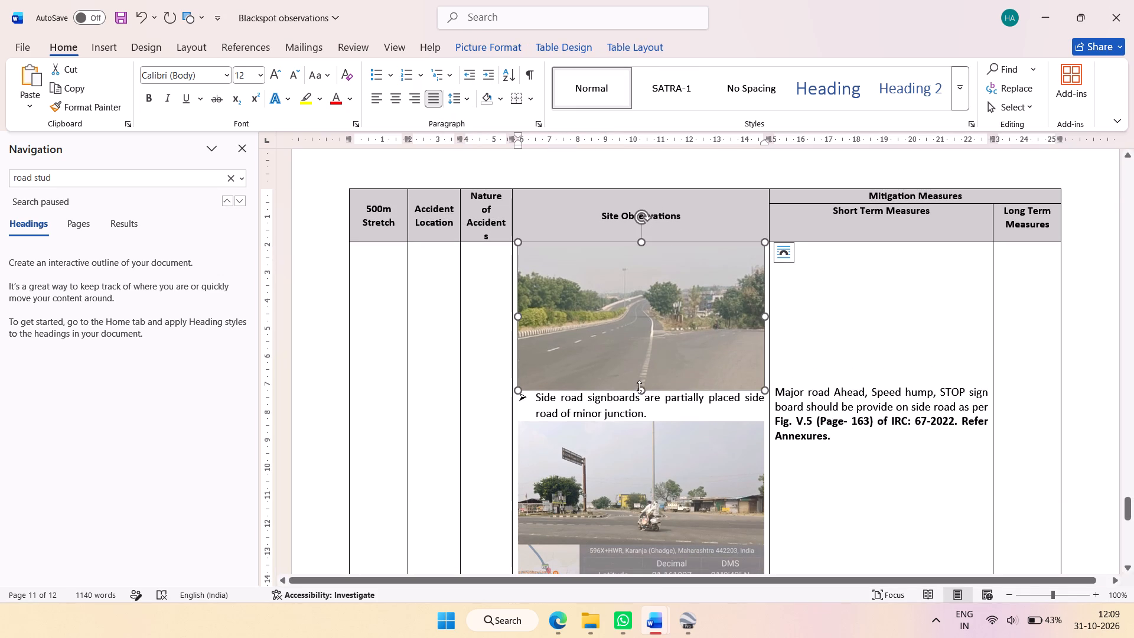
{"action": "left_click", "coordinate": [639, 388]}
{"action": "left_click", "coordinate": [796, 467]}
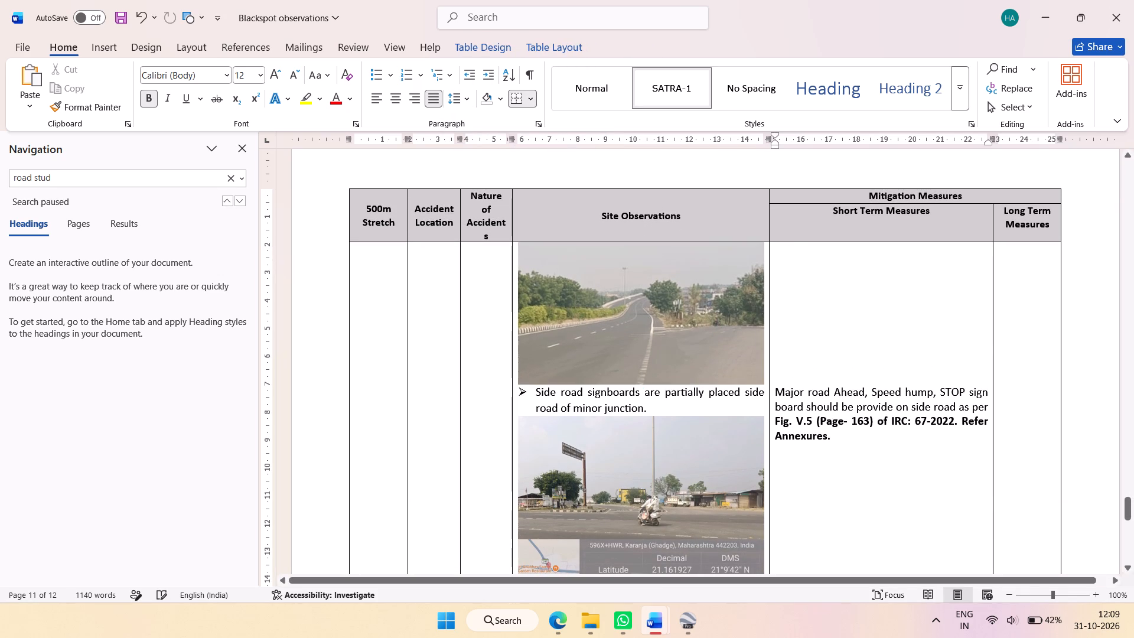
Save the Blackspot observations document.
{"action": "left_click", "coordinate": [126, 18]}
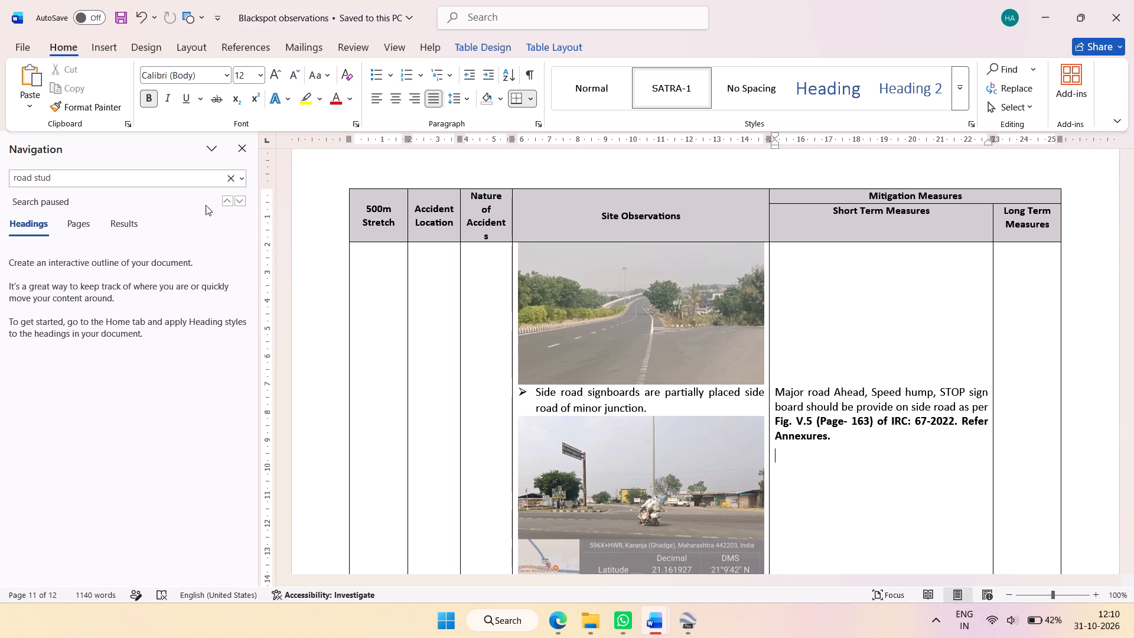
Switch to the Existing Road document and search it for "speed break".
{"action": "left_click", "coordinate": [816, 440]}
{"action": "left_click", "coordinate": [842, 456]}
{"action": "scroll", "coordinate": [787, 365], "scroll_direction": "down", "scroll_amount": 4}
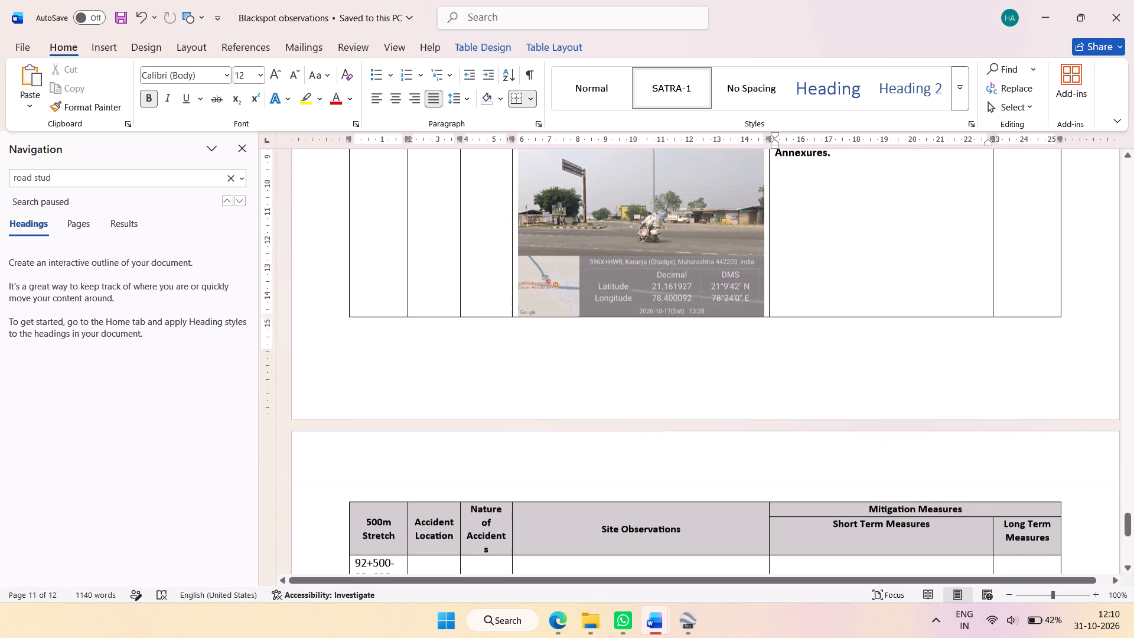
{"action": "scroll", "coordinate": [746, 356], "scroll_direction": "up", "scroll_amount": 1}
{"action": "left_click", "coordinate": [653, 616]}
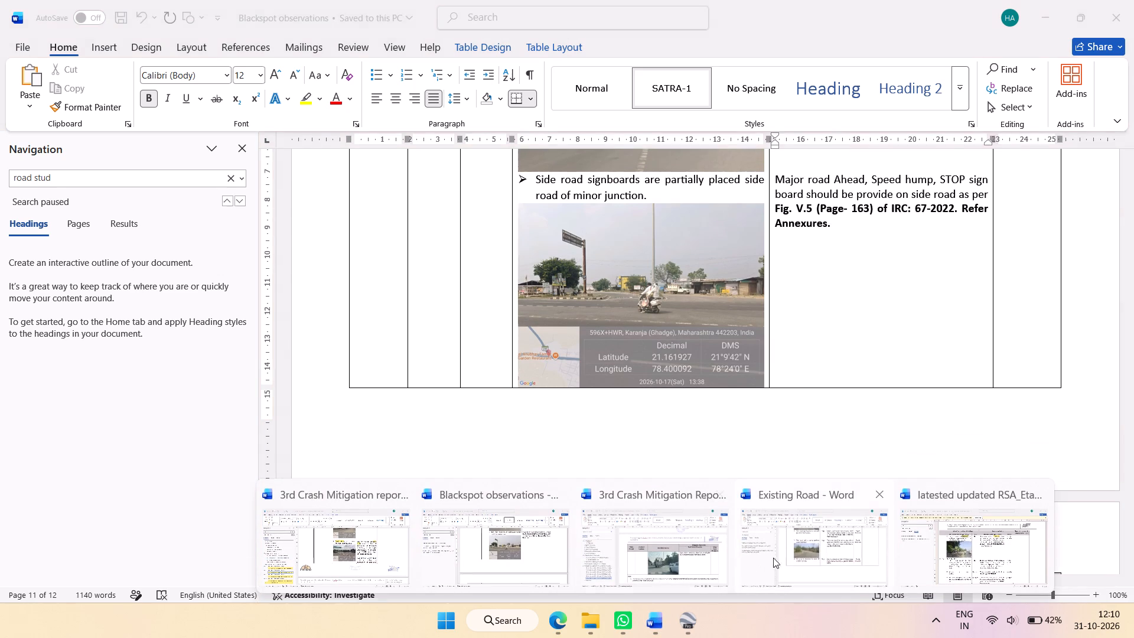
{"action": "left_click", "coordinate": [813, 552]}
{"action": "left_click", "coordinate": [116, 175]}
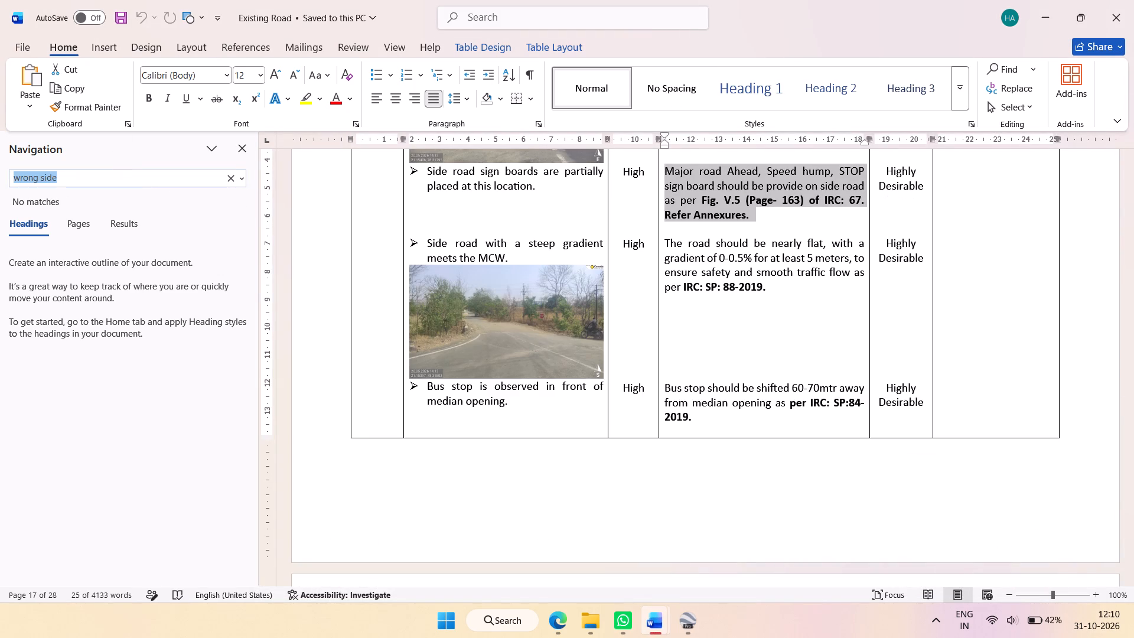
{"action": "type", "text": "speed break"}
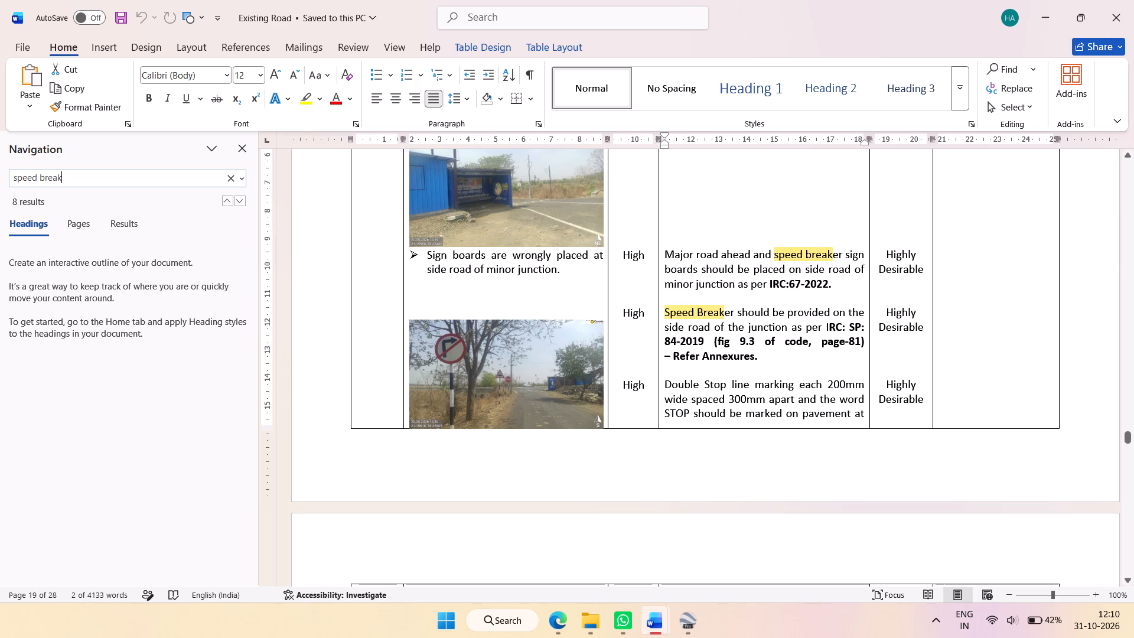
Copy the Speed Breaker and Double Stop line measures below the signboard measure in Blackspot observations, joining the broken line before "side road".
{"action": "scroll", "coordinate": [774, 355], "scroll_direction": "down", "scroll_amount": 4}
{"action": "scroll", "coordinate": [776, 353], "scroll_direction": "up", "scroll_amount": 3}
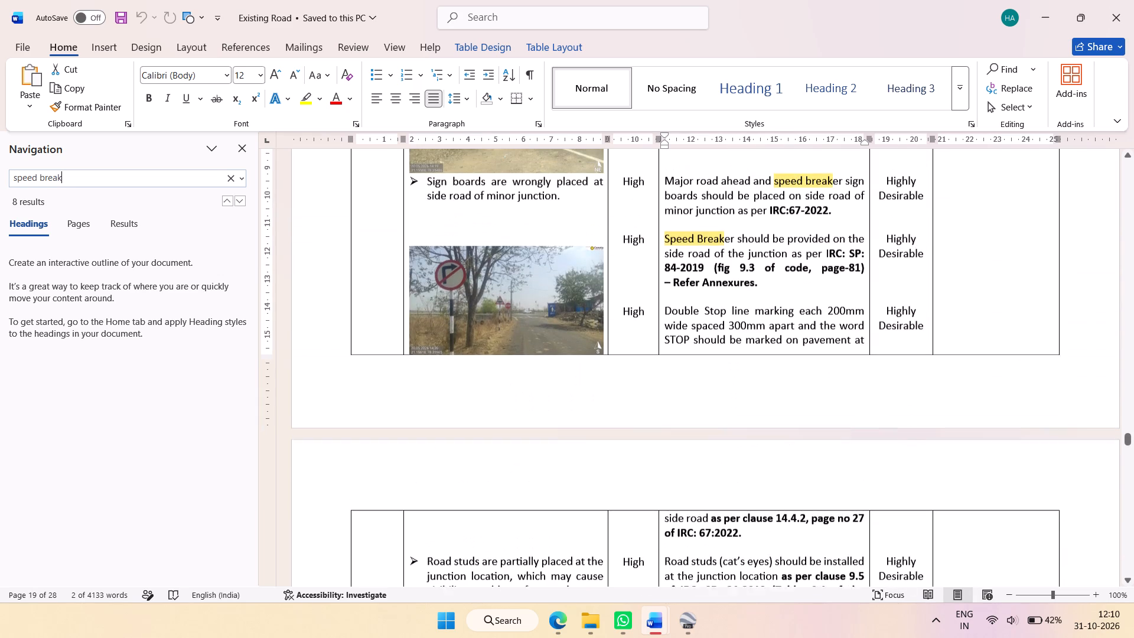
{"action": "left_click_drag", "start_coordinate": [667, 237], "coordinate": [846, 341]}
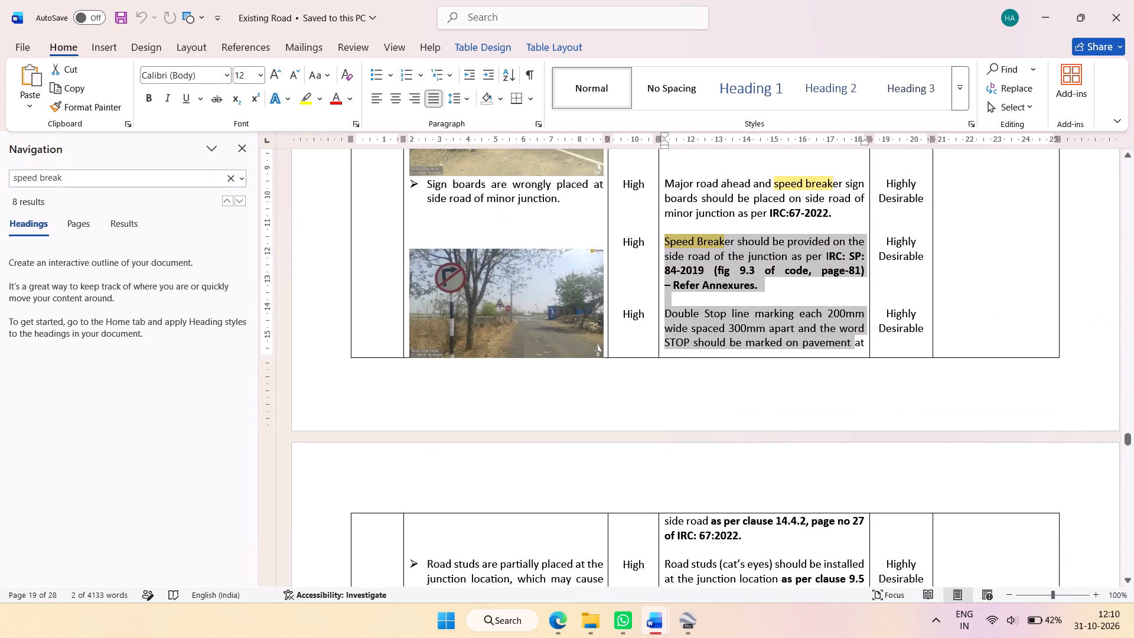
{"action": "left_click_drag", "start_coordinate": [846, 341], "coordinate": [858, 341]}
{"action": "left_click_drag", "start_coordinate": [765, 532], "coordinate": [671, 524], "text": "ctrl"}
{"action": "key", "text": "ctrl+c"}
{"action": "key", "text": "ctrl+c"}
{"action": "key", "text": "alt+Tab"}
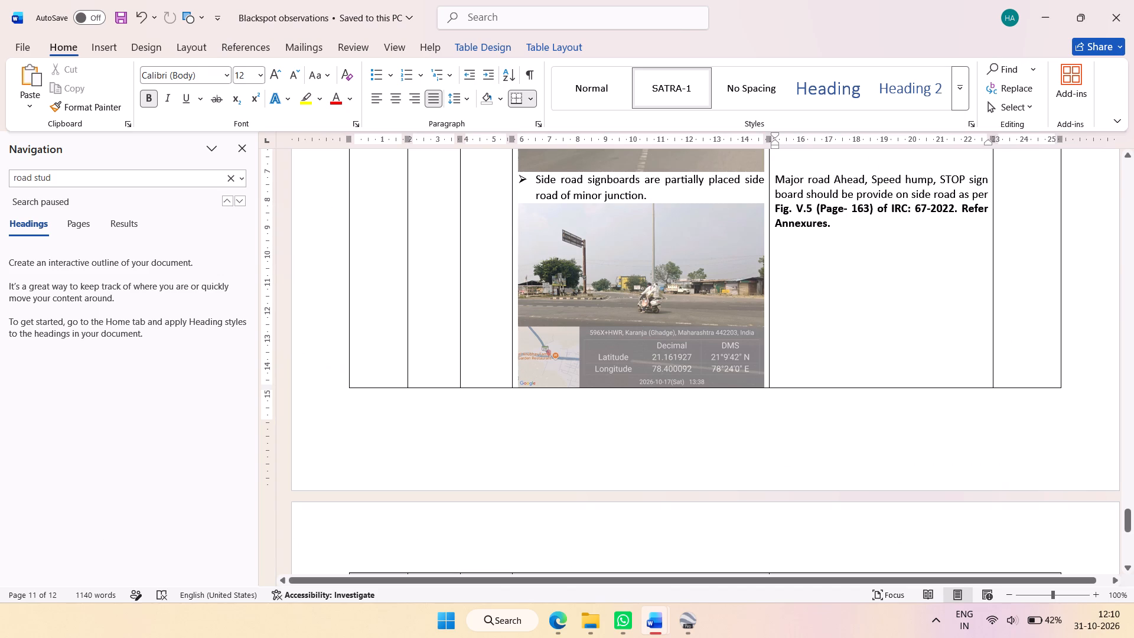
{"action": "key", "text": "Return"}
{"action": "key", "text": "ctrl+v"}
{"action": "scroll", "coordinate": [893, 332], "scroll_direction": "up", "scroll_amount": 1}
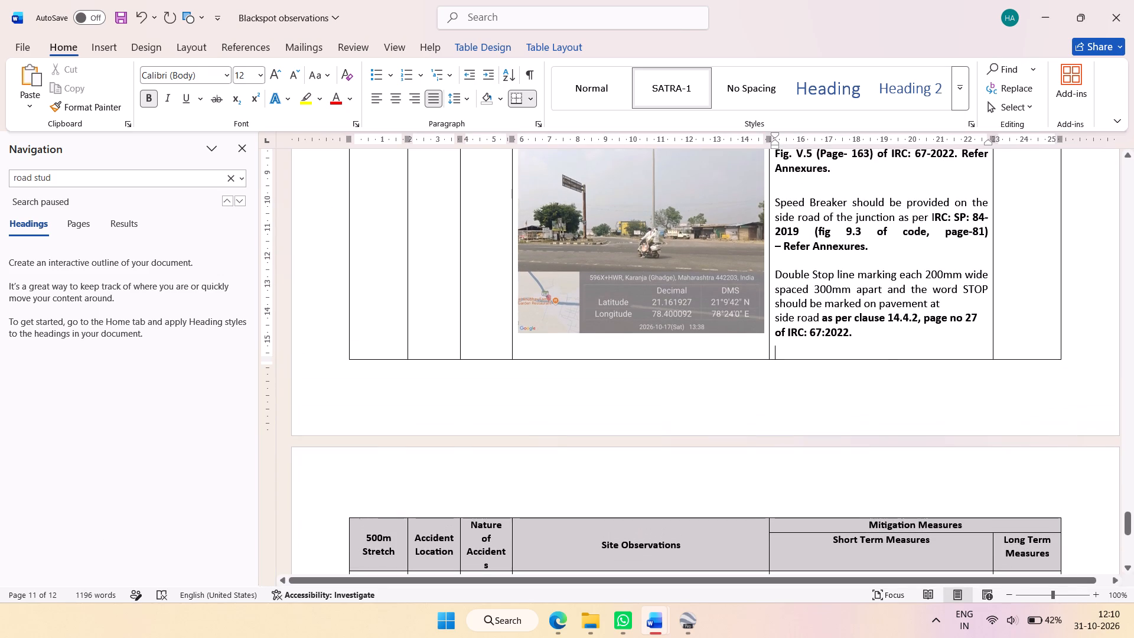
{"action": "left_click", "coordinate": [953, 303]}
{"action": "key", "text": "Delete"}
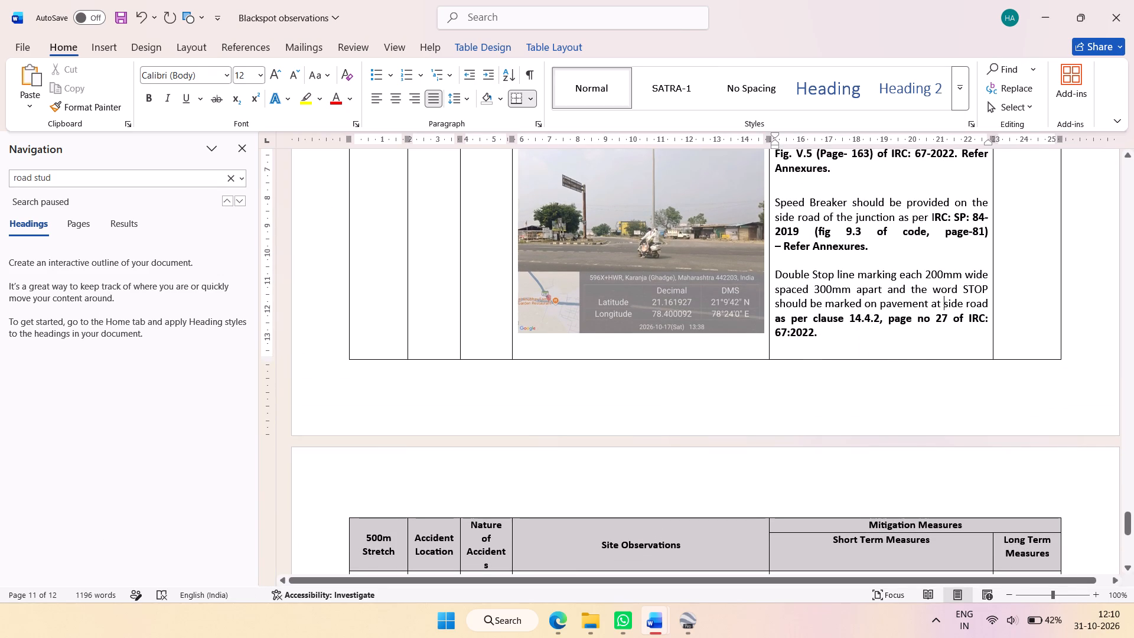
Review the observations table from the empty 92+500-93+000 row back to the 69+000-69+500 stretch.
{"action": "scroll", "coordinate": [920, 268], "scroll_direction": "up", "scroll_amount": 2}
{"action": "scroll", "coordinate": [900, 344], "scroll_direction": "down", "scroll_amount": 6}
{"action": "left_click", "coordinate": [628, 364]}
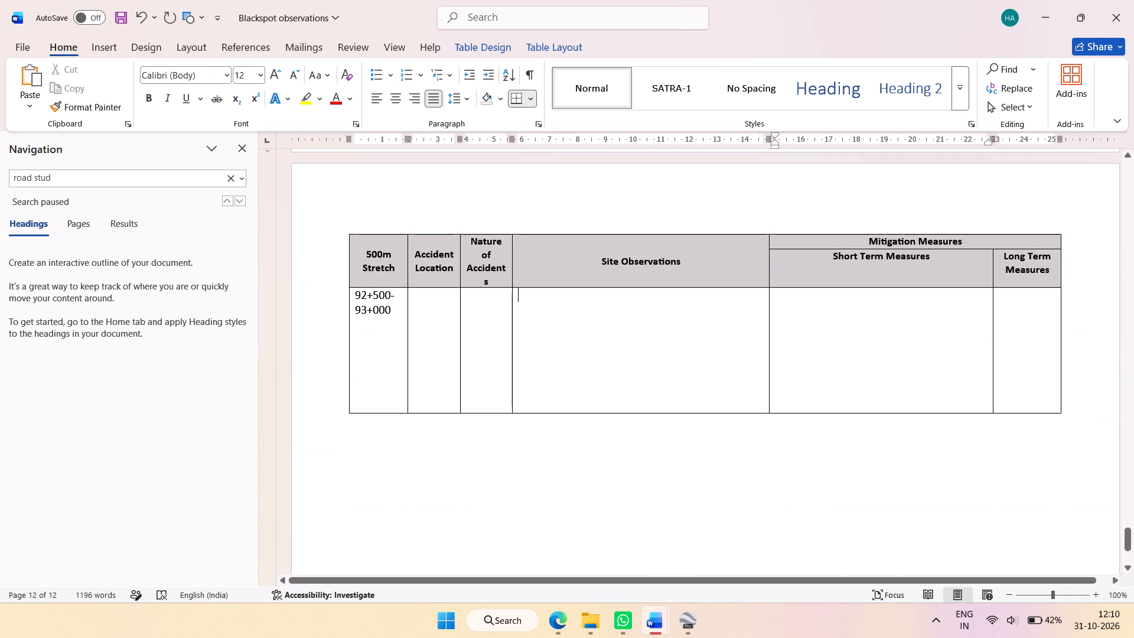
{"action": "scroll", "coordinate": [674, 408], "scroll_direction": "up", "scroll_amount": 15}
{"action": "scroll", "coordinate": [672, 419], "scroll_direction": "up", "scroll_amount": 13}
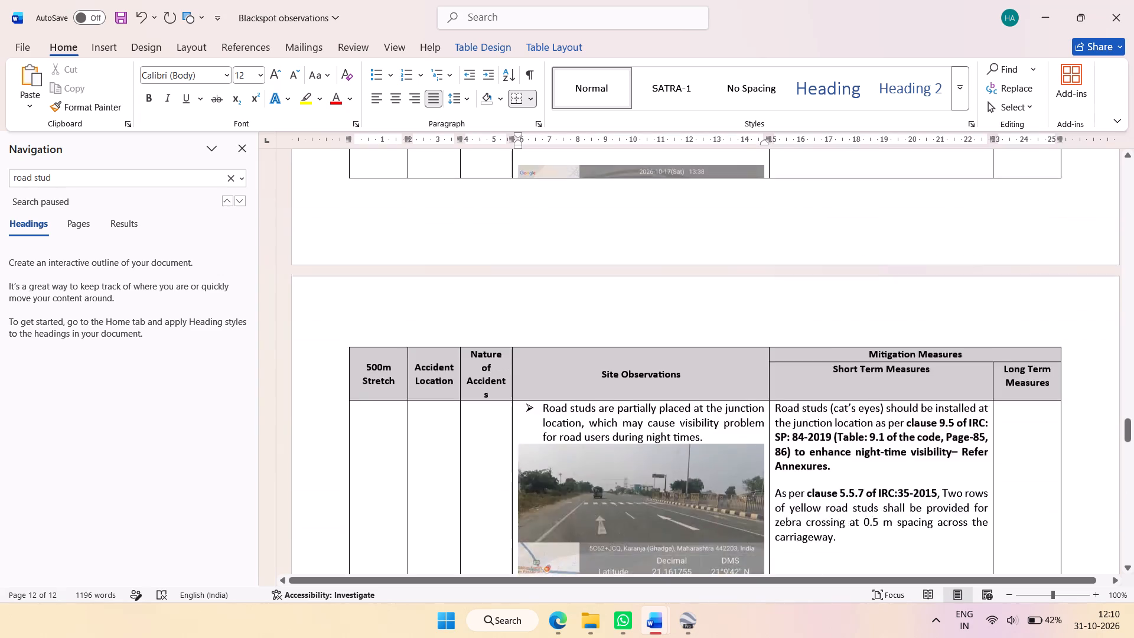
{"action": "scroll", "coordinate": [652, 438], "scroll_direction": "up", "scroll_amount": 19}
{"action": "scroll", "coordinate": [650, 436], "scroll_direction": "up", "scroll_amount": 6}
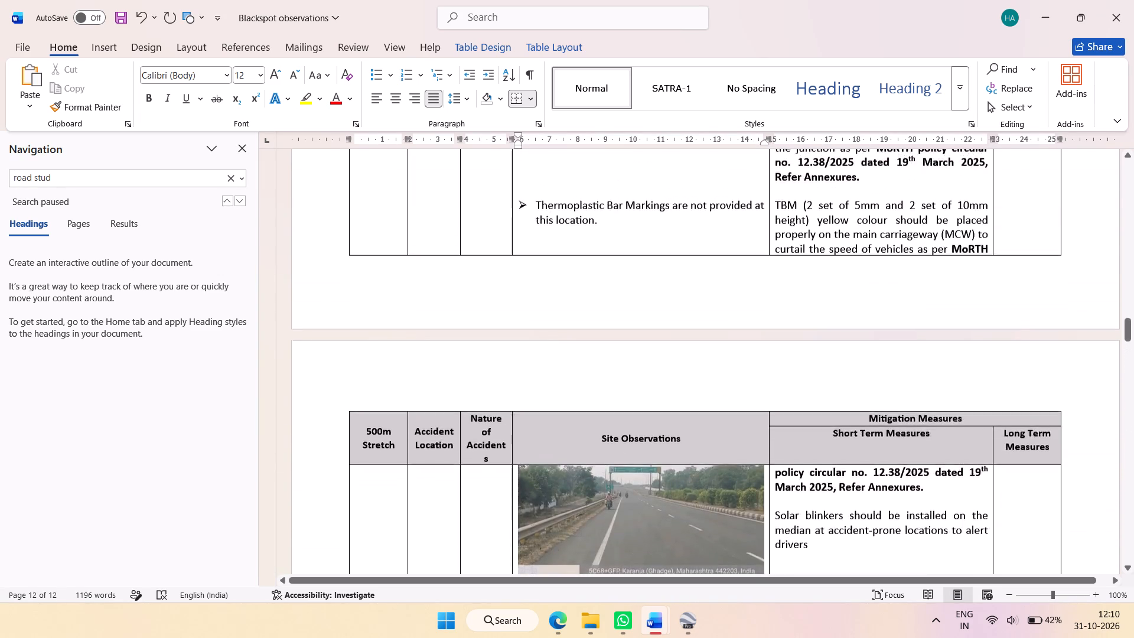
{"action": "scroll", "coordinate": [650, 436], "scroll_direction": "up", "scroll_amount": 6}
{"action": "scroll", "coordinate": [650, 436], "scroll_direction": "up", "scroll_amount": 20}
{"action": "scroll", "coordinate": [650, 436], "scroll_direction": "up", "scroll_amount": 5}
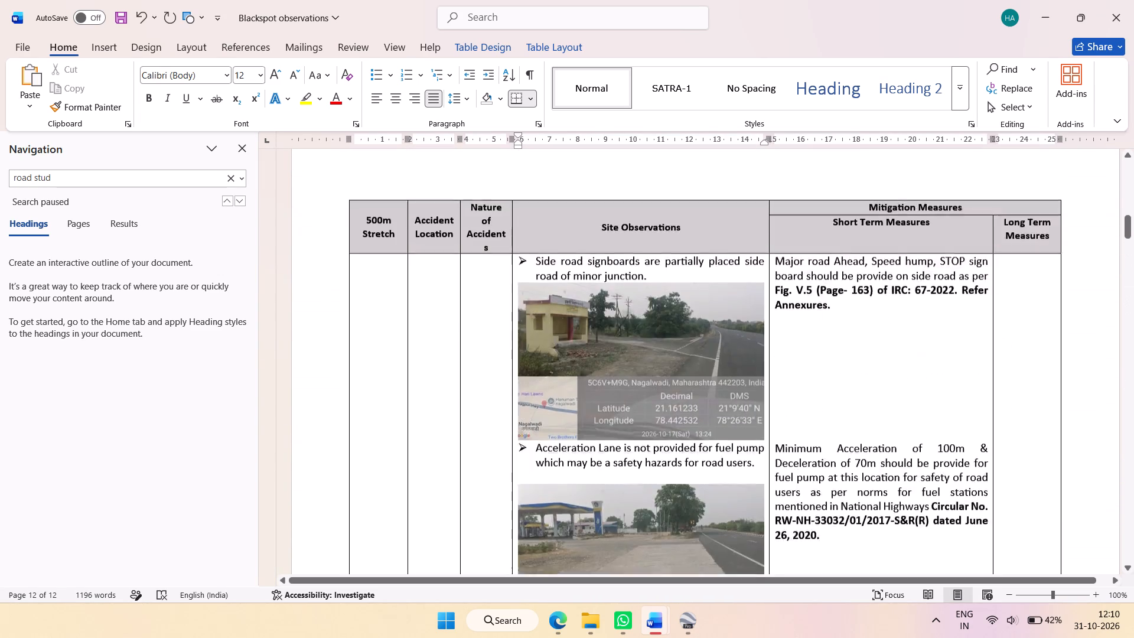
{"action": "scroll", "coordinate": [650, 436], "scroll_direction": "up", "scroll_amount": 20}
{"action": "scroll", "coordinate": [650, 436], "scroll_direction": "up", "scroll_amount": 2}
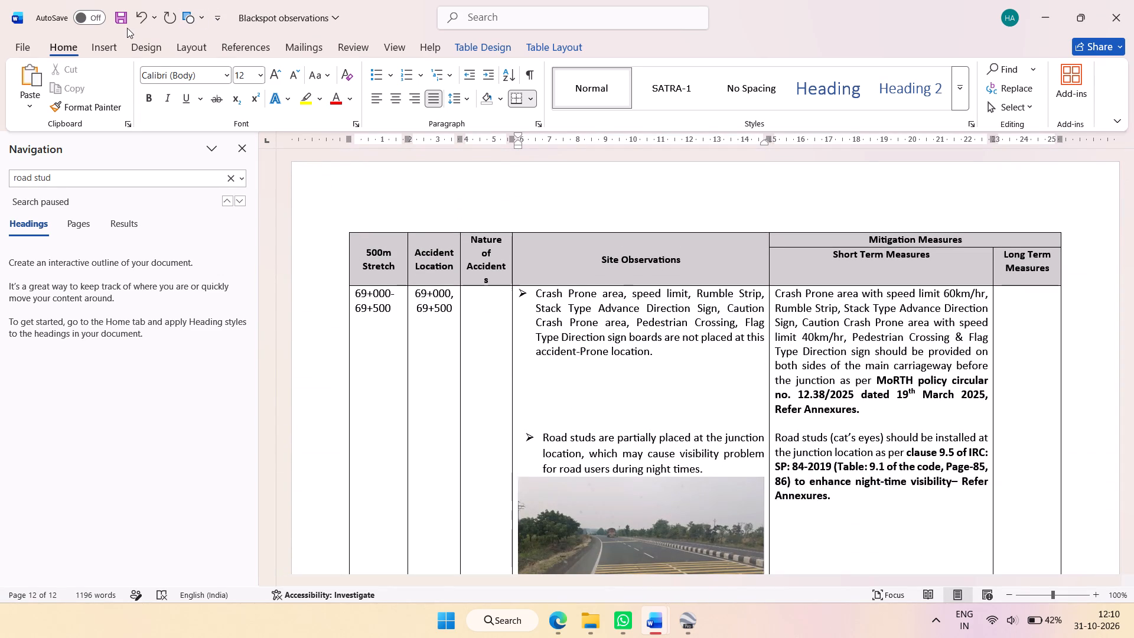
Save the Blackspot observations document.
{"action": "left_click", "coordinate": [124, 27]}
Check the site observations against their short term measures from stretch 69+000-69+500 through 73+000-73+500.
{"action": "scroll", "coordinate": [784, 367], "scroll_direction": "down", "scroll_amount": 3}
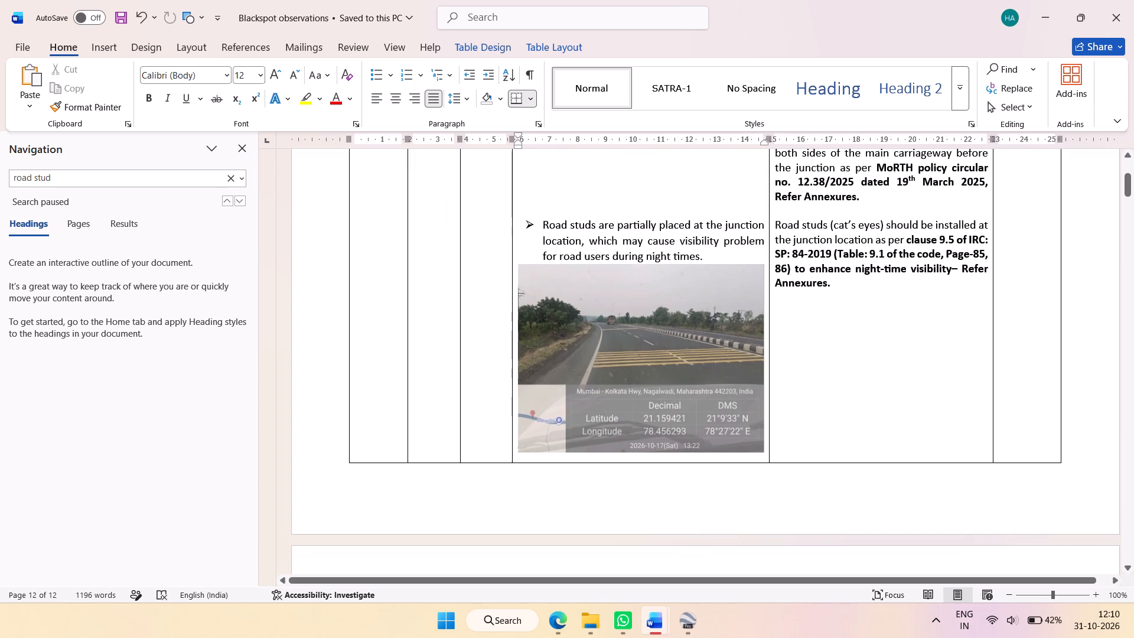
{"action": "scroll", "coordinate": [794, 351], "scroll_direction": "down", "scroll_amount": 19}
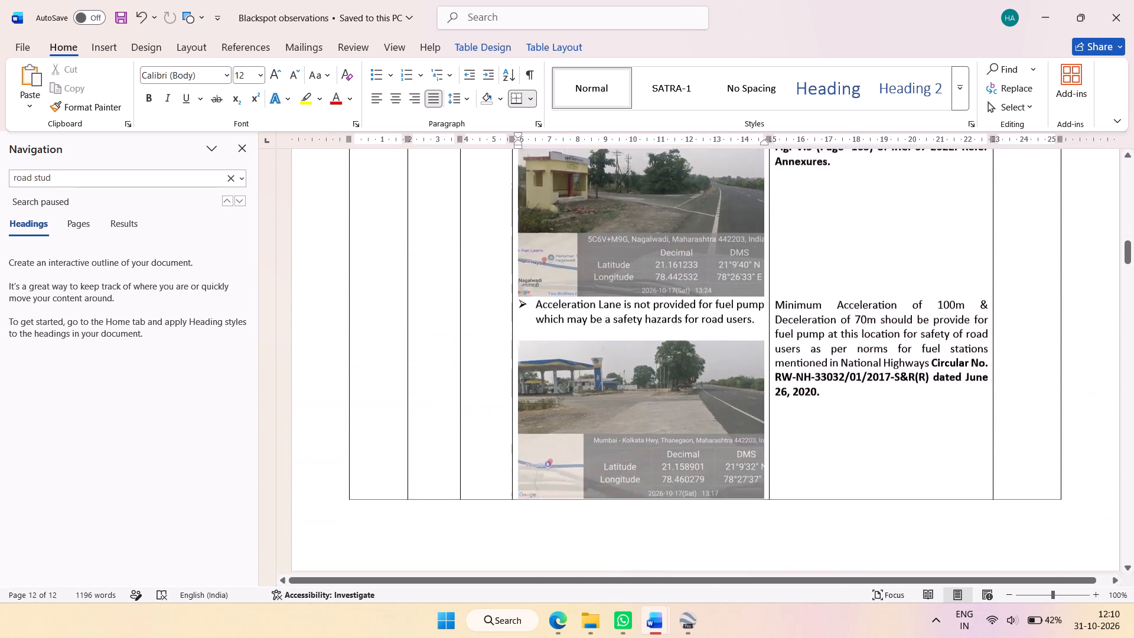
{"action": "scroll", "coordinate": [798, 343], "scroll_direction": "down", "scroll_amount": 13}
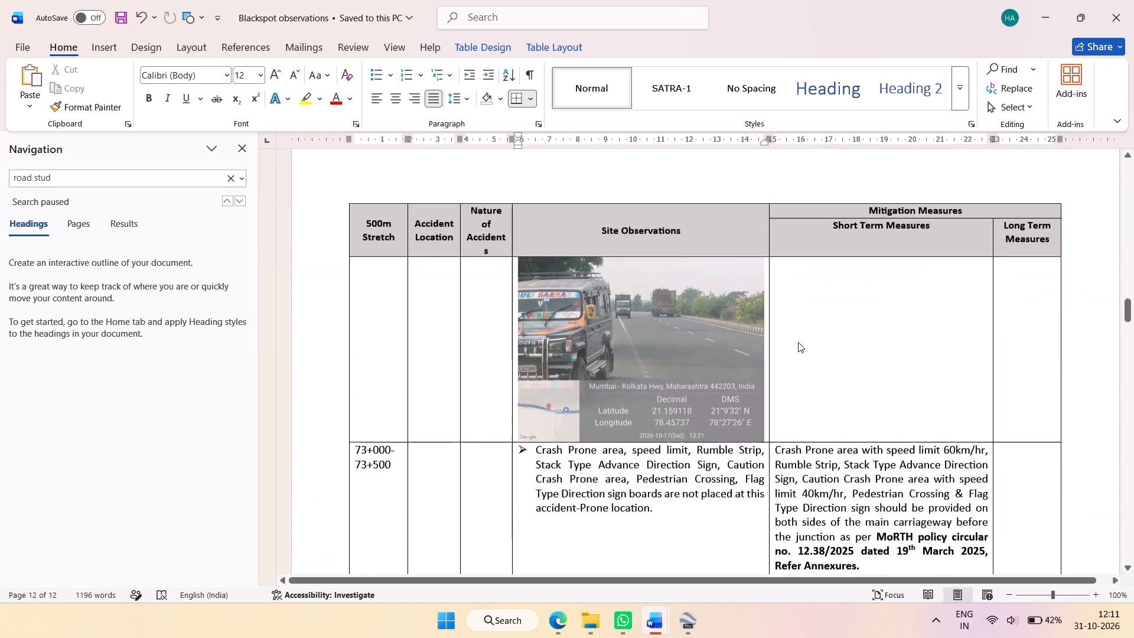
{"action": "scroll", "coordinate": [798, 342], "scroll_direction": "down", "scroll_amount": 8}
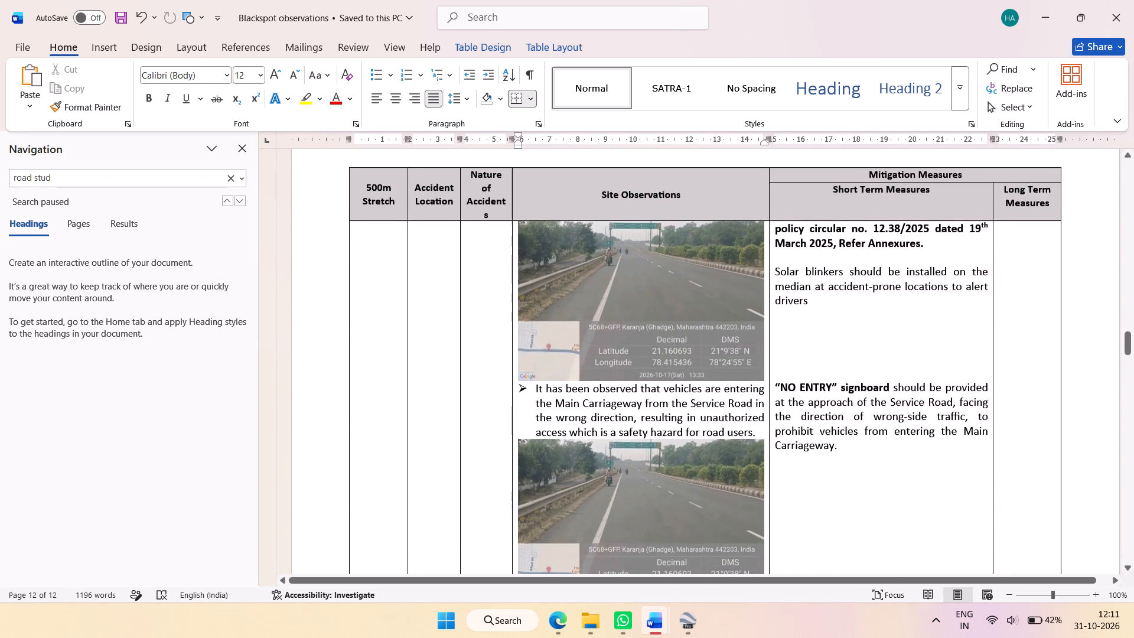
{"action": "scroll", "coordinate": [801, 349], "scroll_direction": "up", "scroll_amount": 5}
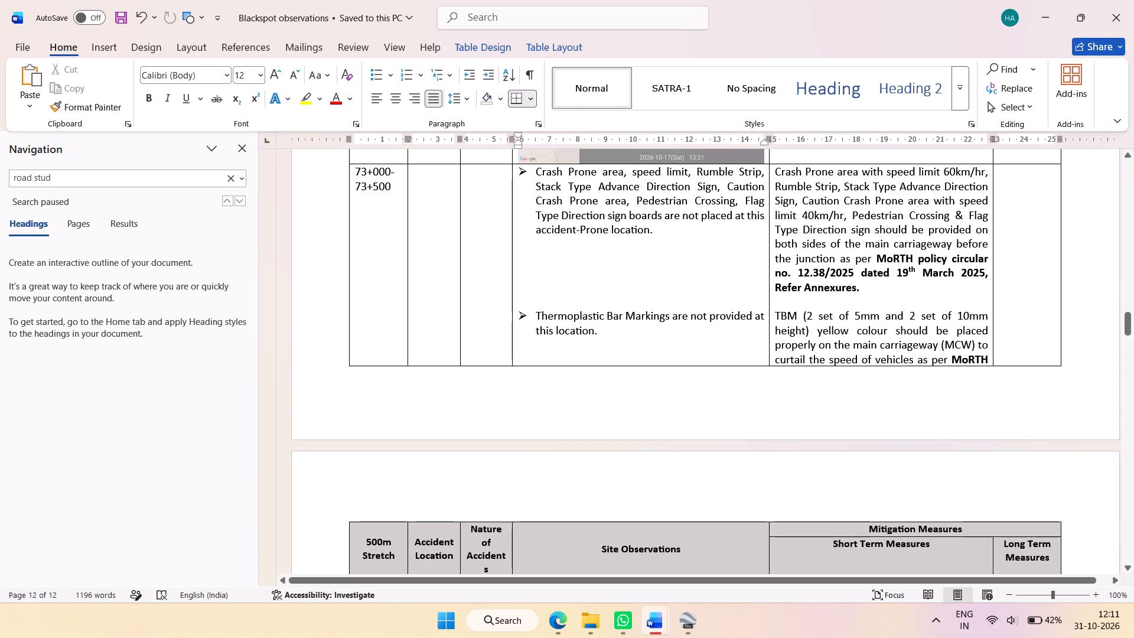
Remove "Pedestrian Crossing" from both the signboard observation and its short term measure for stretch 73+000-73+500.
{"action": "left_click_drag", "start_coordinate": [626, 203], "coordinate": [684, 200]}
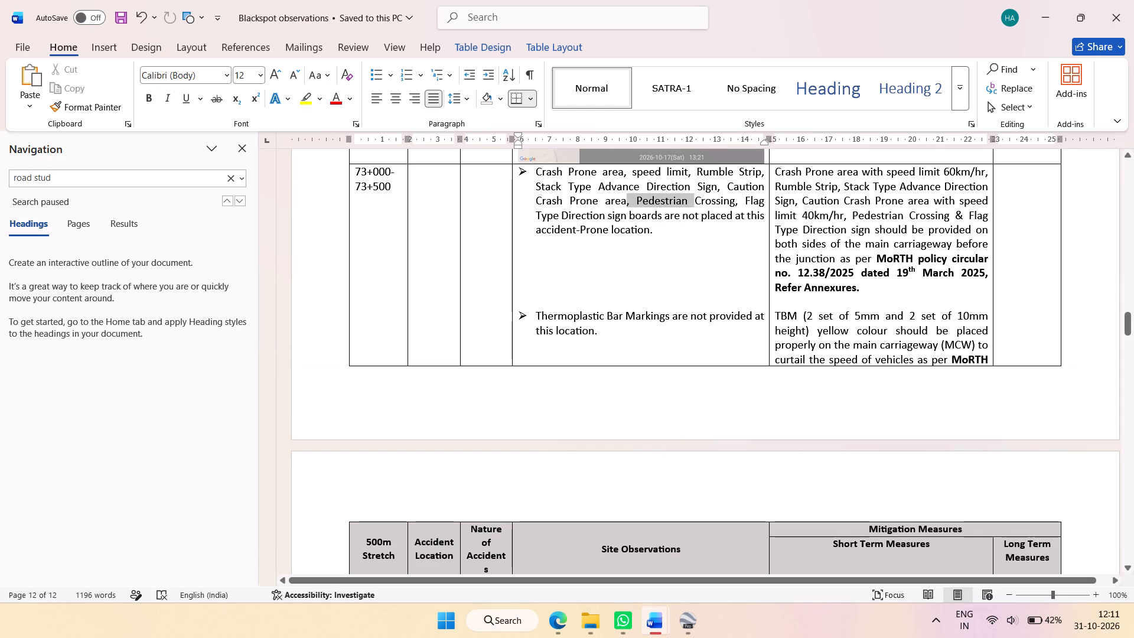
{"action": "left_click_drag", "start_coordinate": [684, 200], "coordinate": [712, 200]}
{"action": "key", "text": "BackSpace"}
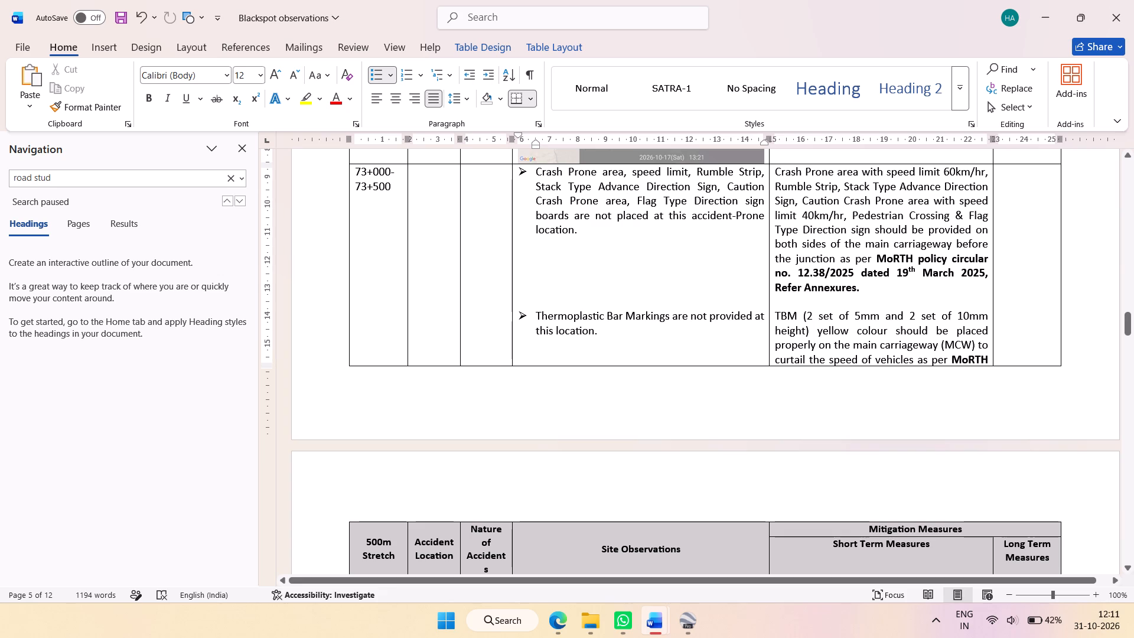
{"action": "left_click_drag", "start_coordinate": [844, 218], "coordinate": [930, 218]}
{"action": "key", "text": "BackSpace"}
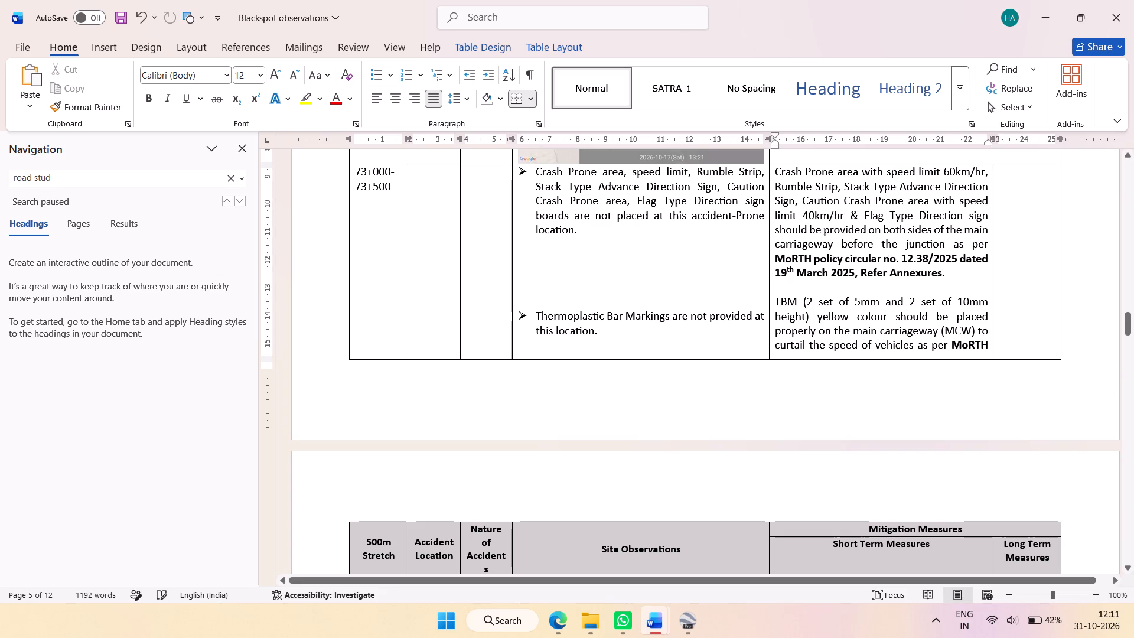
Delete one blank line above the Thermoplastic Bar Markings observation to align it with the TBM measure.
{"action": "left_click", "coordinate": [872, 303]}
{"action": "left_click", "coordinate": [770, 291]}
{"action": "left_click", "coordinate": [764, 298]}
{"action": "key", "text": "Delete"}
Look over the remaining table pages and save the Blackspot observations document.
{"action": "scroll", "coordinate": [715, 265], "scroll_direction": "down", "scroll_amount": 16}
{"action": "scroll", "coordinate": [623, 269], "scroll_direction": "up", "scroll_amount": 1}
{"action": "scroll", "coordinate": [624, 230], "scroll_direction": "down", "scroll_amount": 16}
{"action": "scroll", "coordinate": [617, 240], "scroll_direction": "up", "scroll_amount": 1}
{"action": "scroll", "coordinate": [617, 247], "scroll_direction": "down", "scroll_amount": 10}
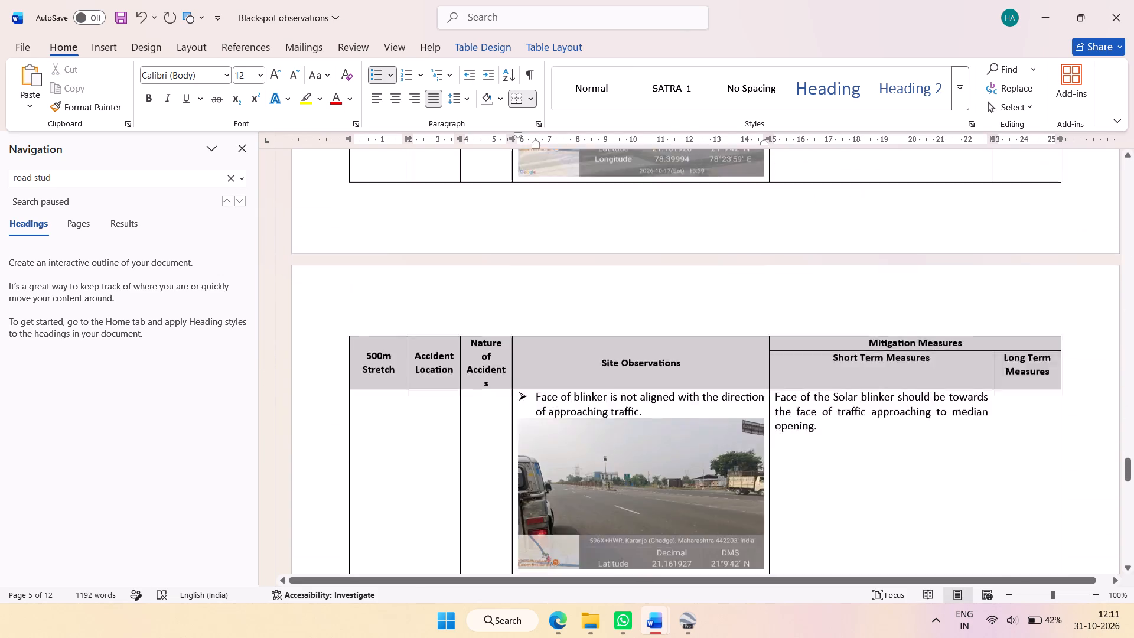
{"action": "scroll", "coordinate": [615, 269], "scroll_direction": "down", "scroll_amount": 15}
{"action": "scroll", "coordinate": [655, 233], "scroll_direction": "up", "scroll_amount": 1}
{"action": "scroll", "coordinate": [656, 214], "scroll_direction": "down", "scroll_amount": 18}
{"action": "left_click", "coordinate": [117, 17]}
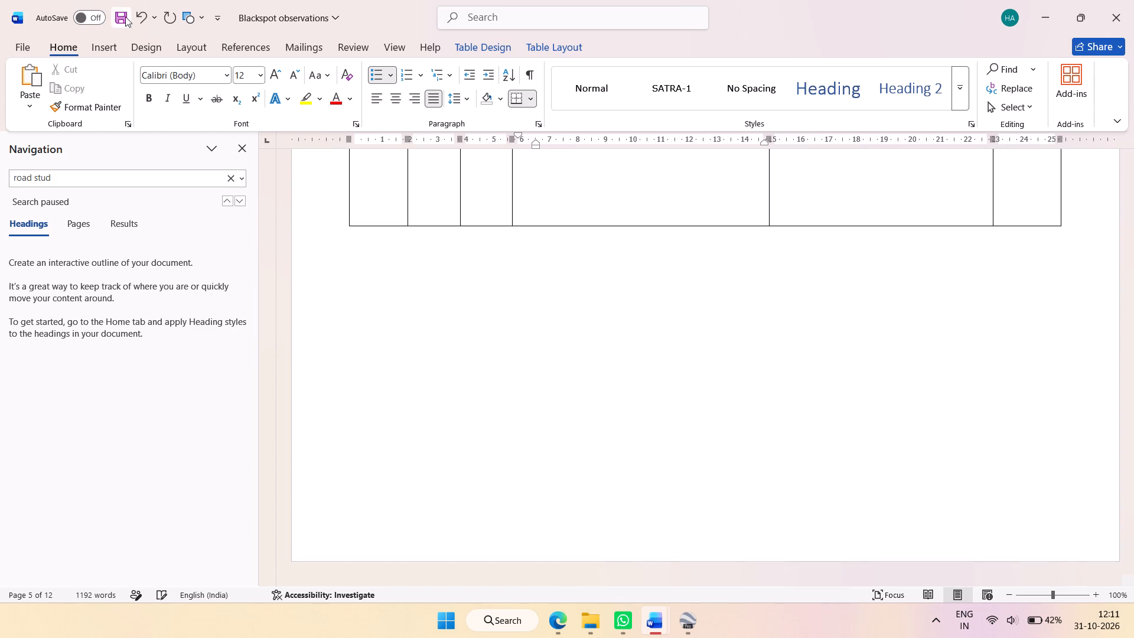
Minimise the Blackspot observations document to return to the Existing Road document.
{"action": "left_click", "coordinate": [1050, 11]}
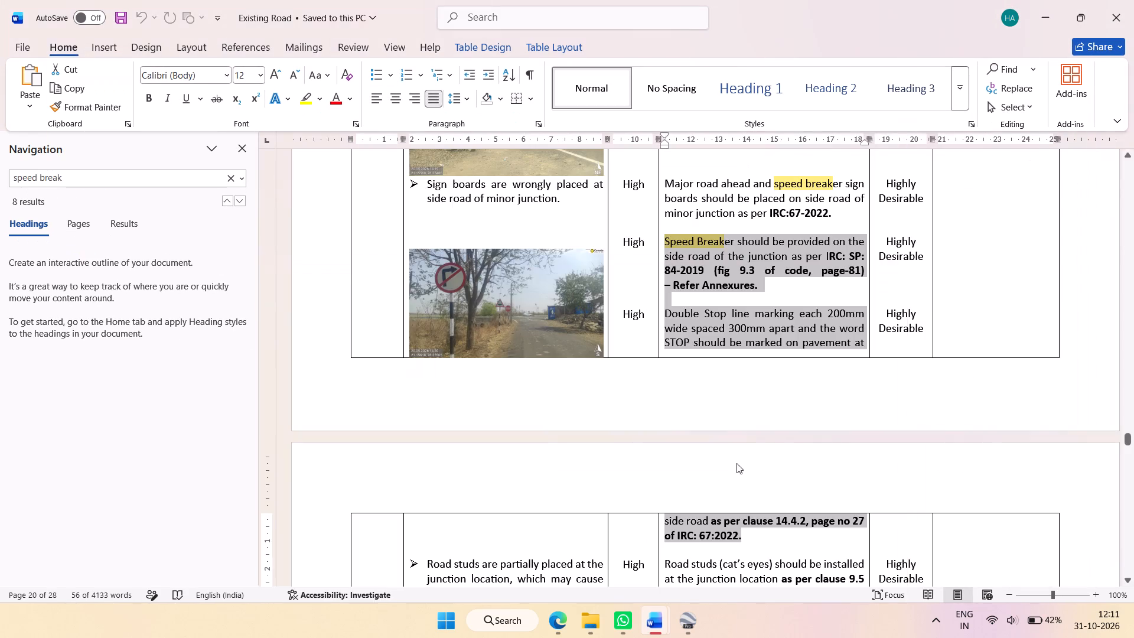
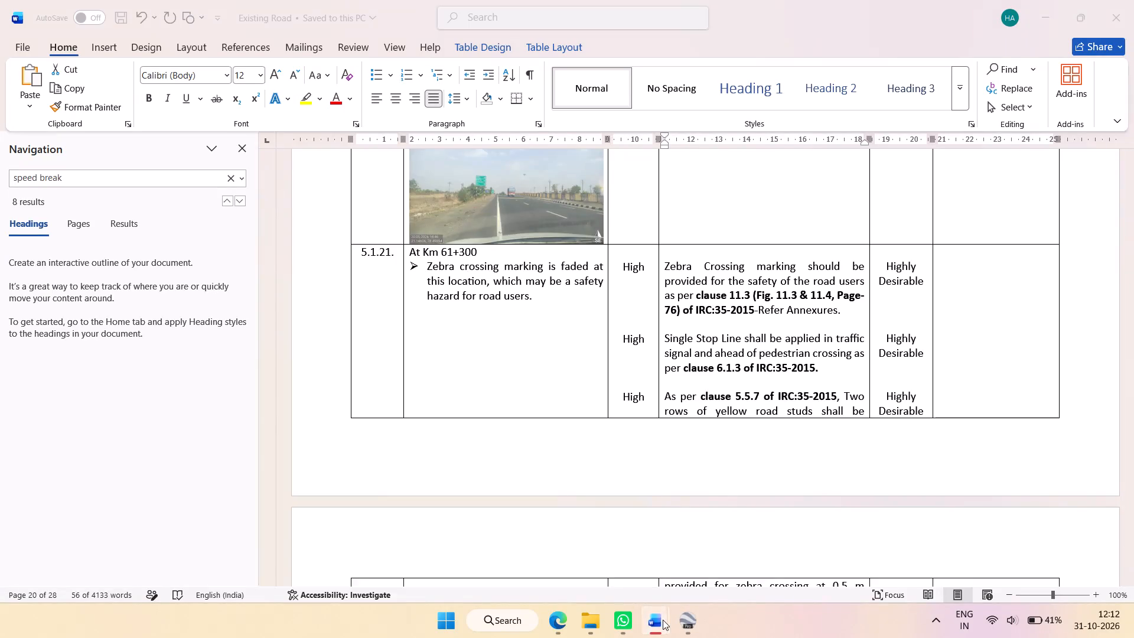
Return to the Blackspot observations document and enter "FMM" as a site observation for stretch 92+500-93+000, followed by a new line.
{"action": "left_click", "coordinate": [541, 542]}
{"action": "scroll", "coordinate": [576, 450], "scroll_direction": "up", "scroll_amount": 3}
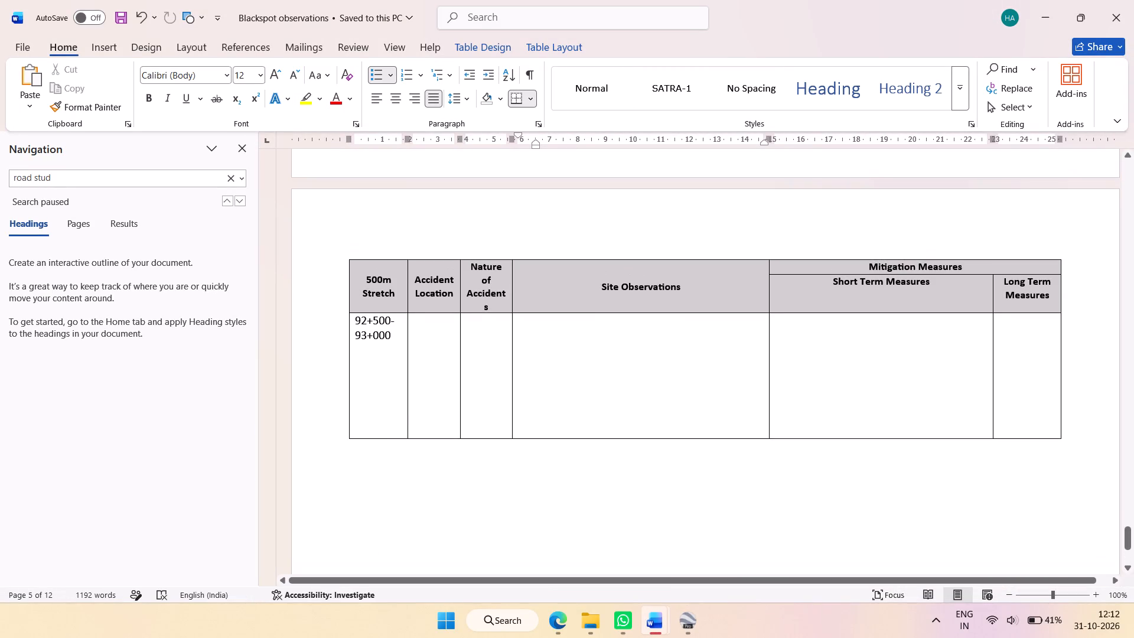
{"action": "left_click", "coordinate": [589, 409]}
{"action": "type", "text": "FMM"}
{"action": "key", "text": "Return"}
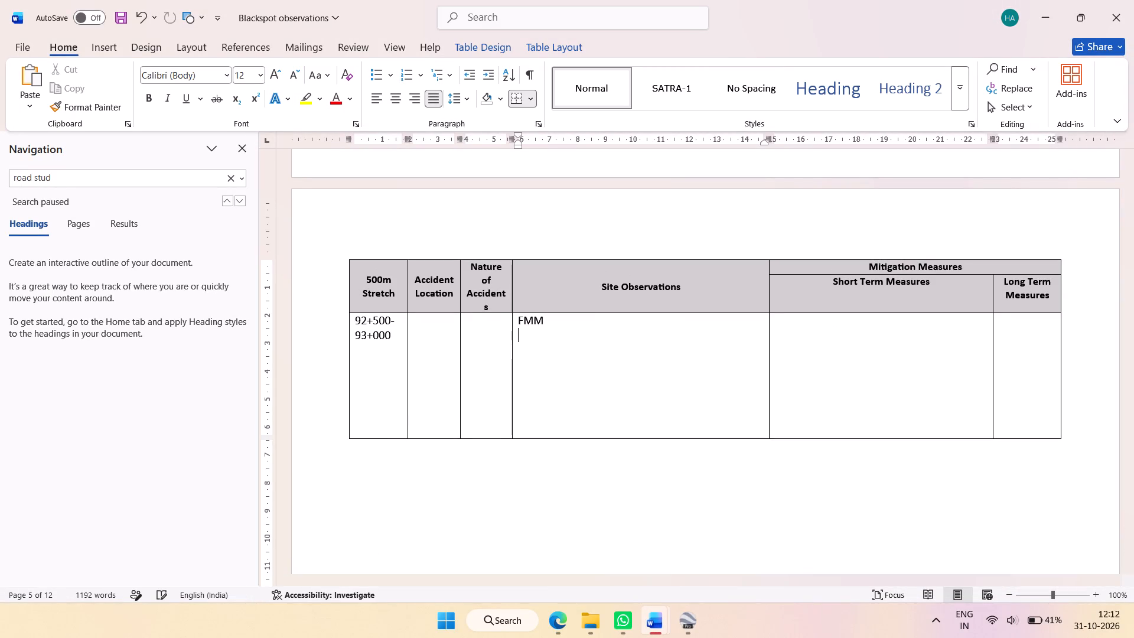
Switch to the Existing Road document and look through the other open windows.
{"action": "key", "text": "alt+Tab"}
{"action": "key", "text": "alt+Tab"}
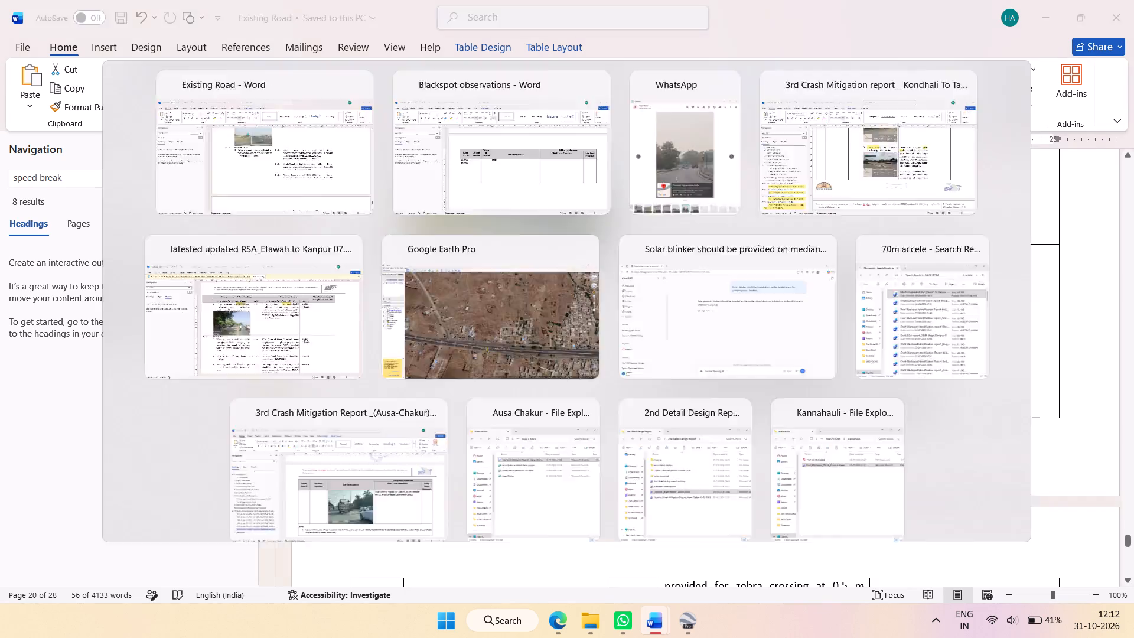
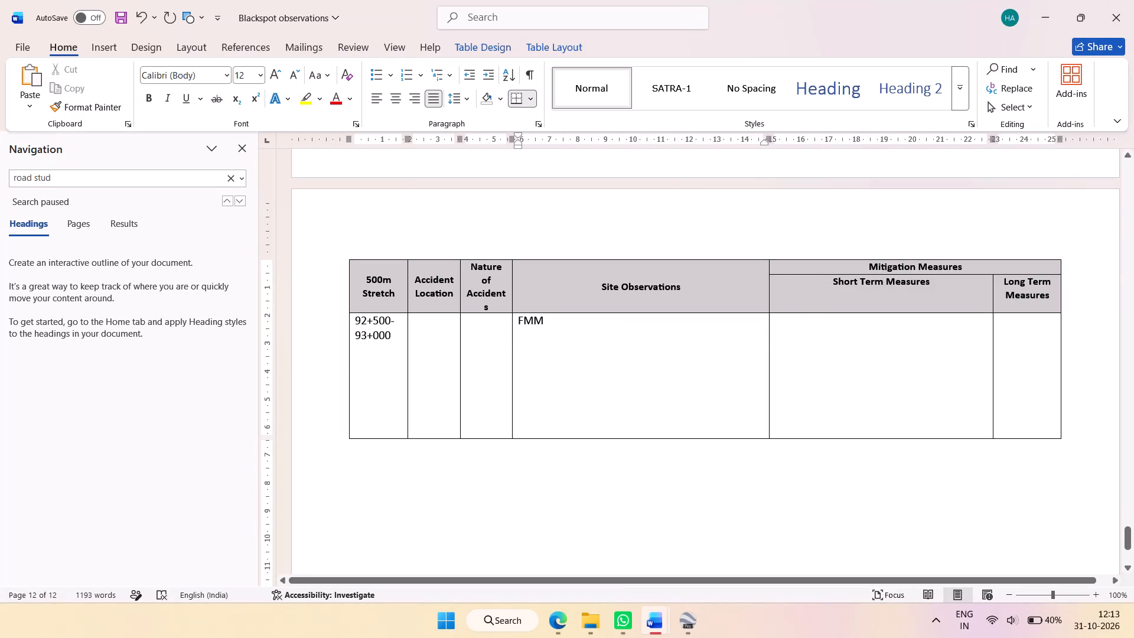
Insert an empty line above "FMM" in the Site Observations cell for stretch 92+500-93+000 and place the cursor there.
{"action": "left_click", "coordinate": [516, 324]}
{"action": "left_click", "coordinate": [516, 320]}
{"action": "left_click", "coordinate": [518, 320]}
{"action": "key", "text": "Return"}
{"action": "left_click", "coordinate": [531, 318]}
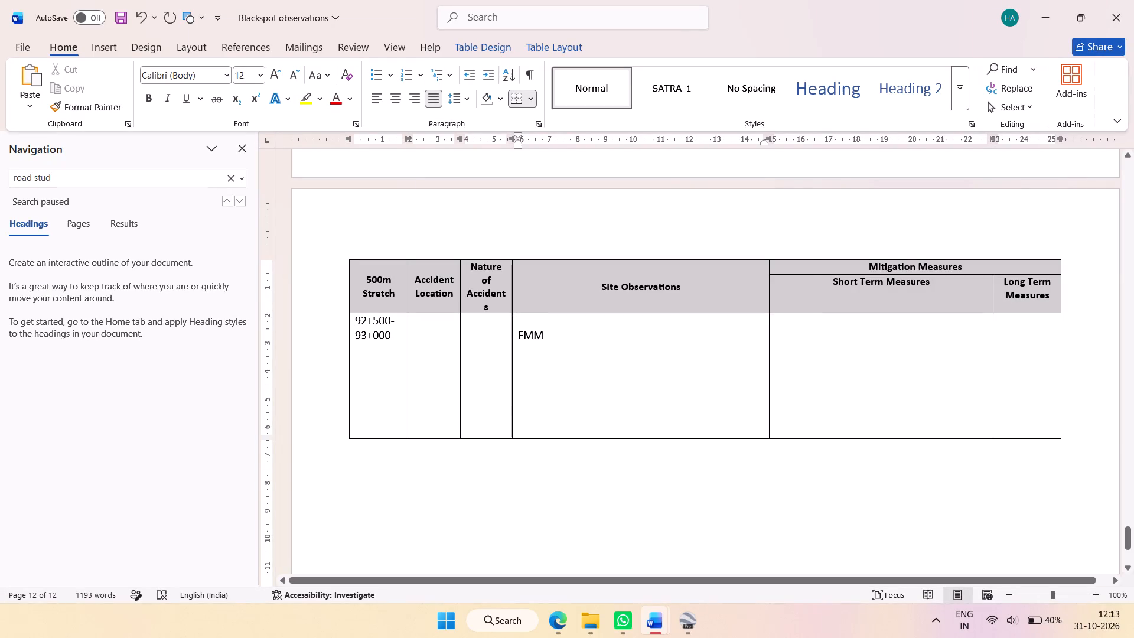
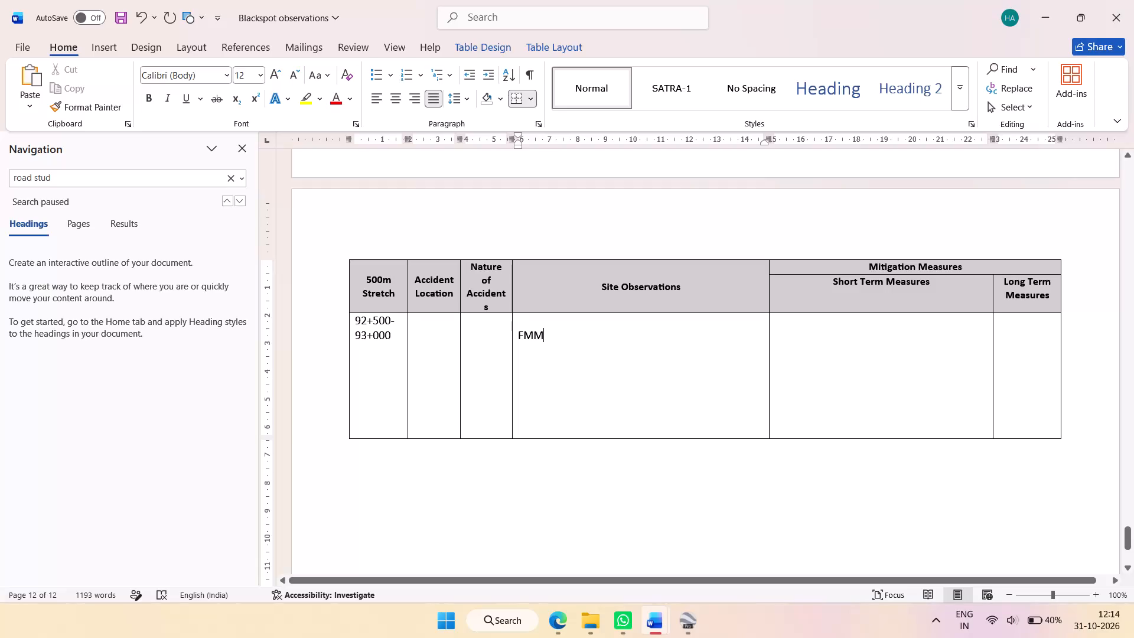
Place the cursor on the empty line above "FMM" in the Site Observations cell for stretch 92+500-93+000.
{"action": "left_click", "coordinate": [632, 325]}
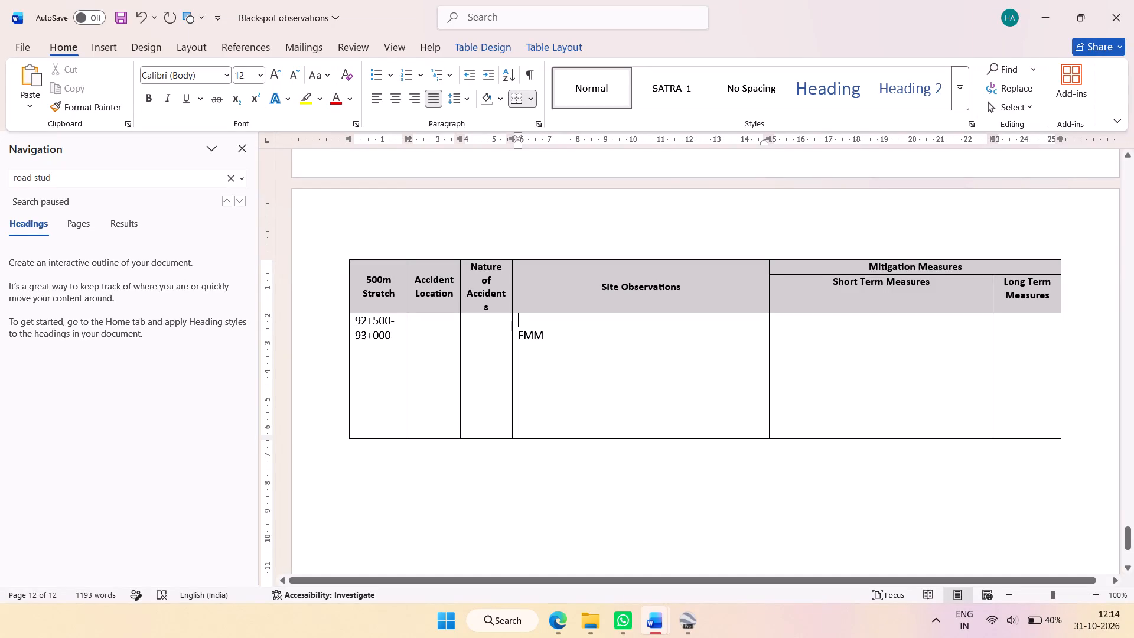
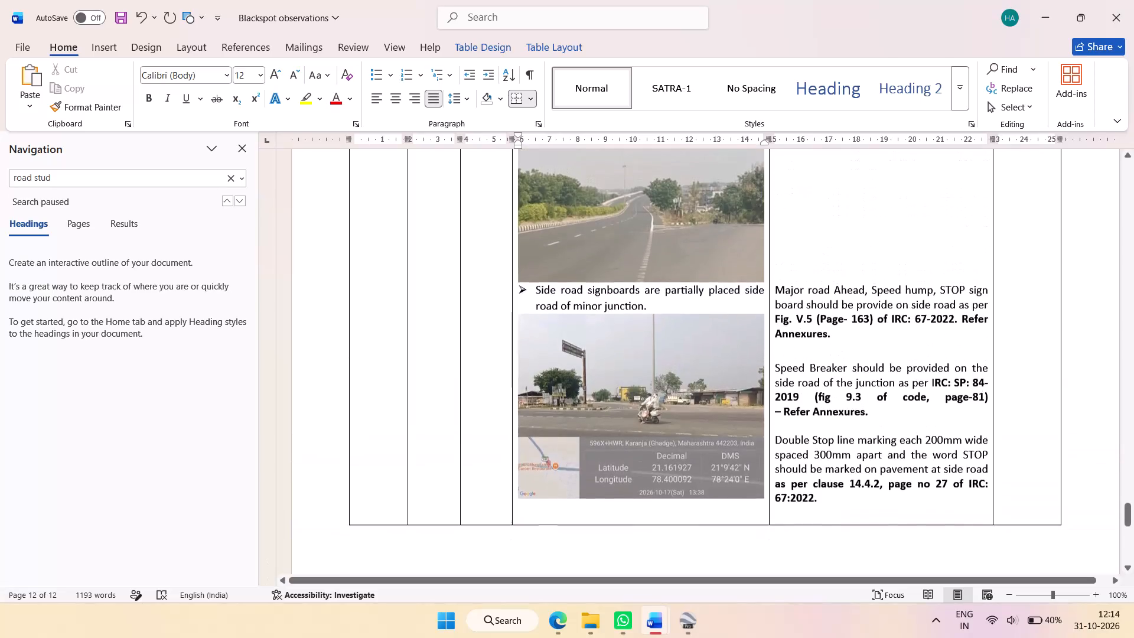
Copy the signboard and Thermoplastic Bar Markings observations from stretch 74+500-75+000 into stretch 92+500-93+000 above "FMM", adding an empty line after them.
{"action": "scroll", "coordinate": [636, 376], "scroll_direction": "up", "scroll_amount": 15}
{"action": "scroll", "coordinate": [636, 376], "scroll_direction": "up", "scroll_amount": 9}
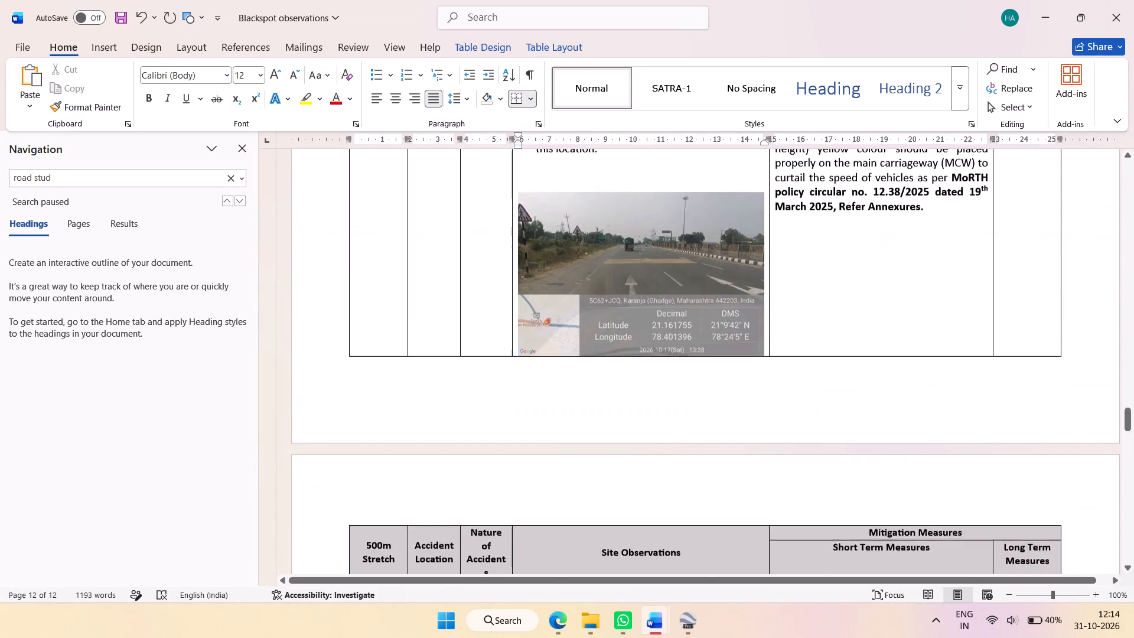
{"action": "scroll", "coordinate": [638, 366], "scroll_direction": "up", "scroll_amount": 3}
{"action": "scroll", "coordinate": [641, 359], "scroll_direction": "down", "scroll_amount": 1}
{"action": "left_click_drag", "start_coordinate": [619, 359], "coordinate": [552, 215]}
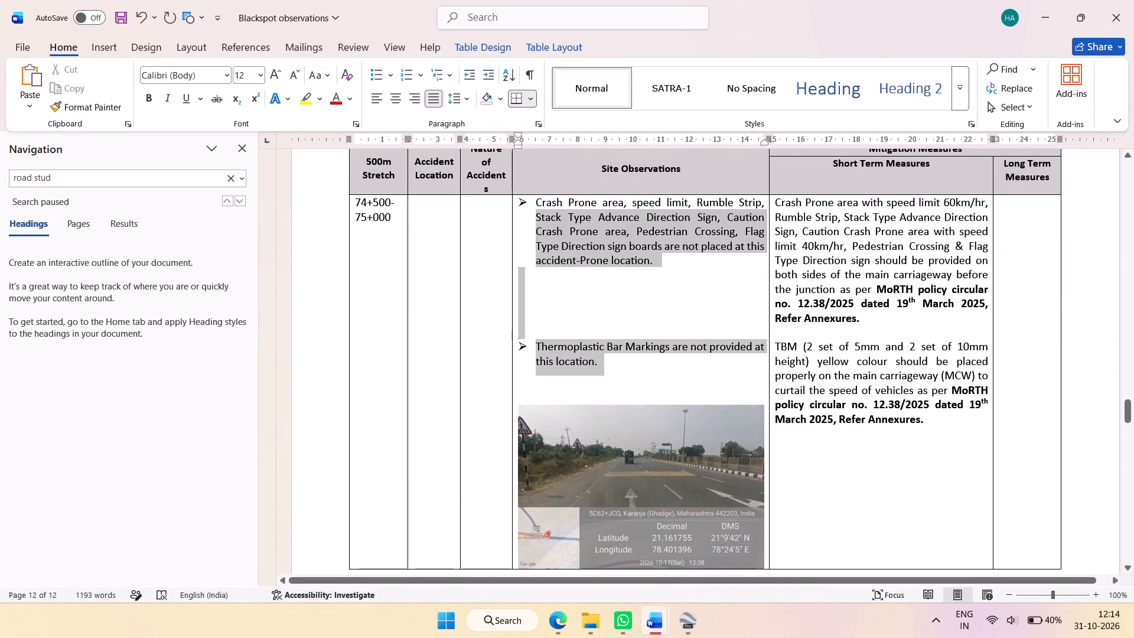
{"action": "left_click_drag", "start_coordinate": [552, 215], "coordinate": [543, 207]}
{"action": "key", "text": "ctrl+c"}
{"action": "scroll", "coordinate": [642, 300], "scroll_direction": "down", "scroll_amount": 18}
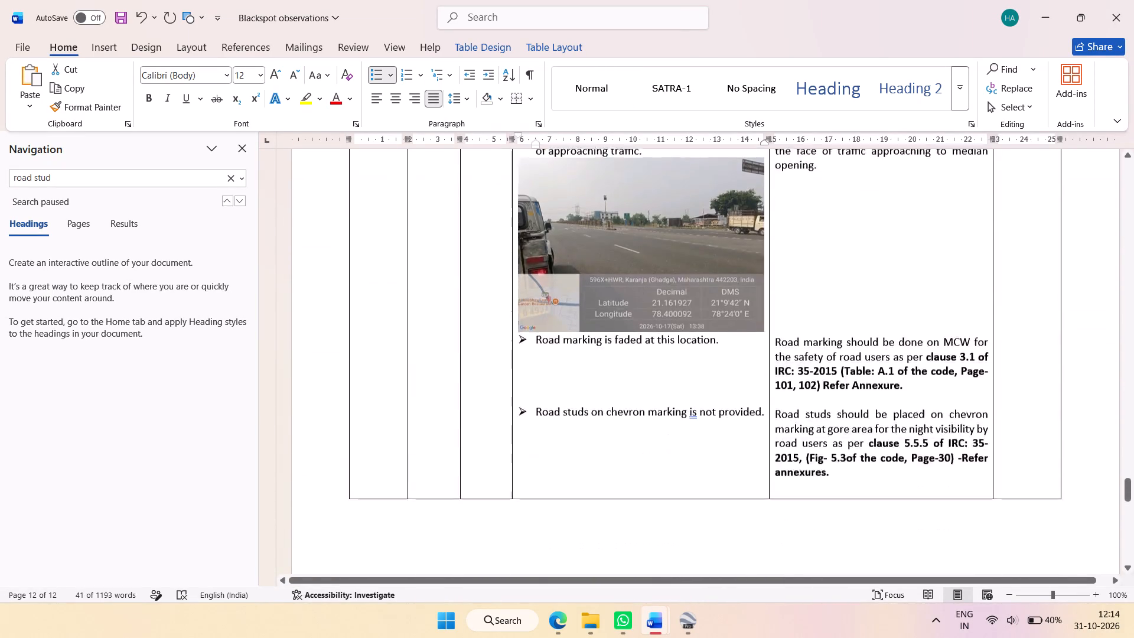
{"action": "scroll", "coordinate": [628, 333], "scroll_direction": "down", "scroll_amount": 16}
{"action": "scroll", "coordinate": [596, 351], "scroll_direction": "up", "scroll_amount": 2}
{"action": "left_click", "coordinate": [559, 320]}
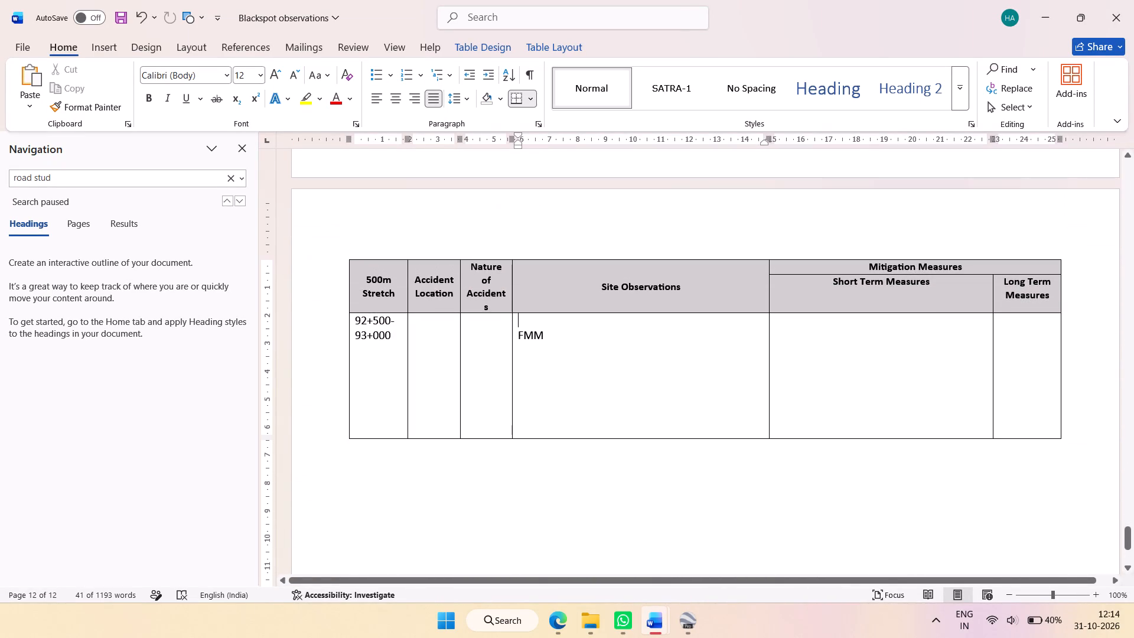
{"action": "key", "text": "ctrl+v"}
{"action": "left_click", "coordinate": [549, 497]}
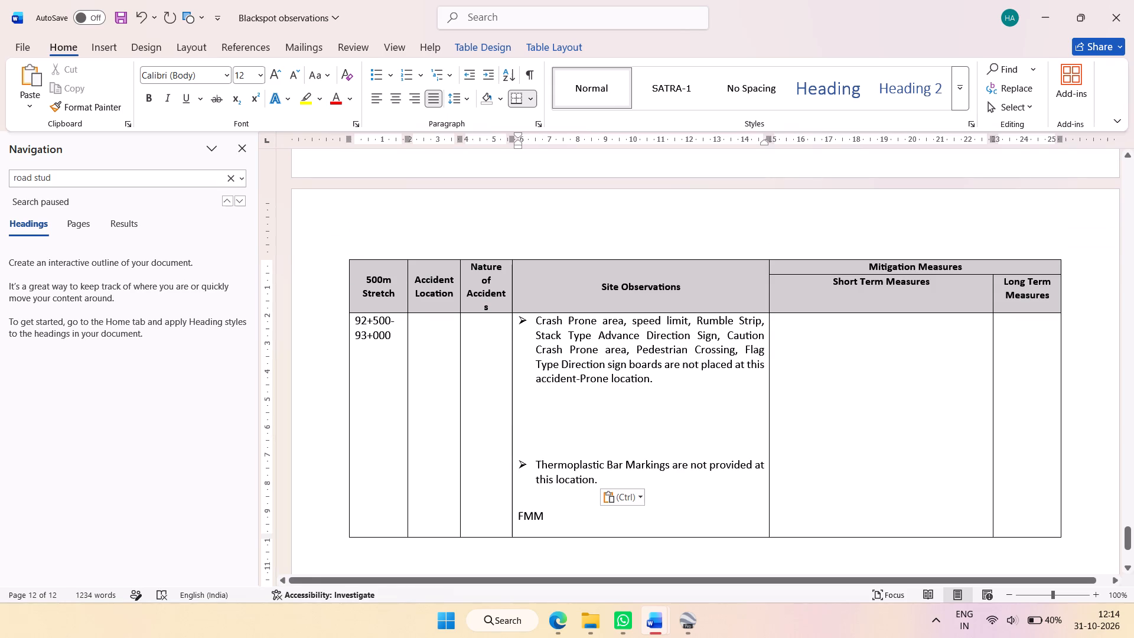
{"action": "key", "text": "Return"}
{"action": "scroll", "coordinate": [838, 246], "scroll_direction": "up", "scroll_amount": 20}
{"action": "scroll", "coordinate": [838, 246], "scroll_direction": "up", "scroll_amount": 1}
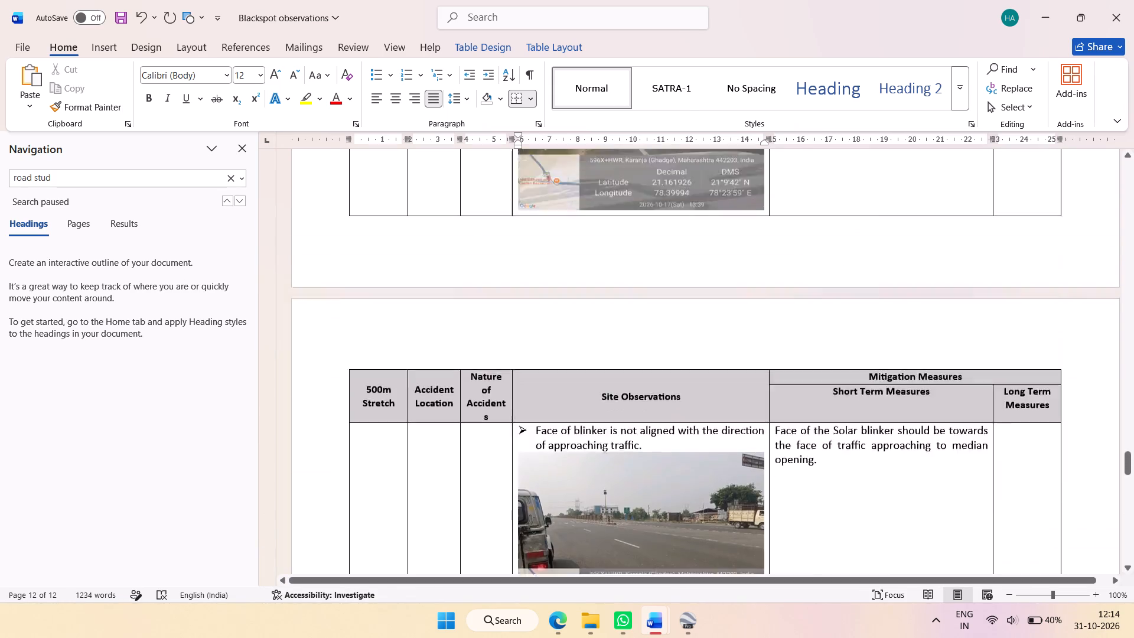
Copy both short-term measures (signs and TBM) from stretch 74+500-75+000 into the Short Term Measures cell for 92+500-93+000.
{"action": "scroll", "coordinate": [859, 291], "scroll_direction": "up", "scroll_amount": 11}
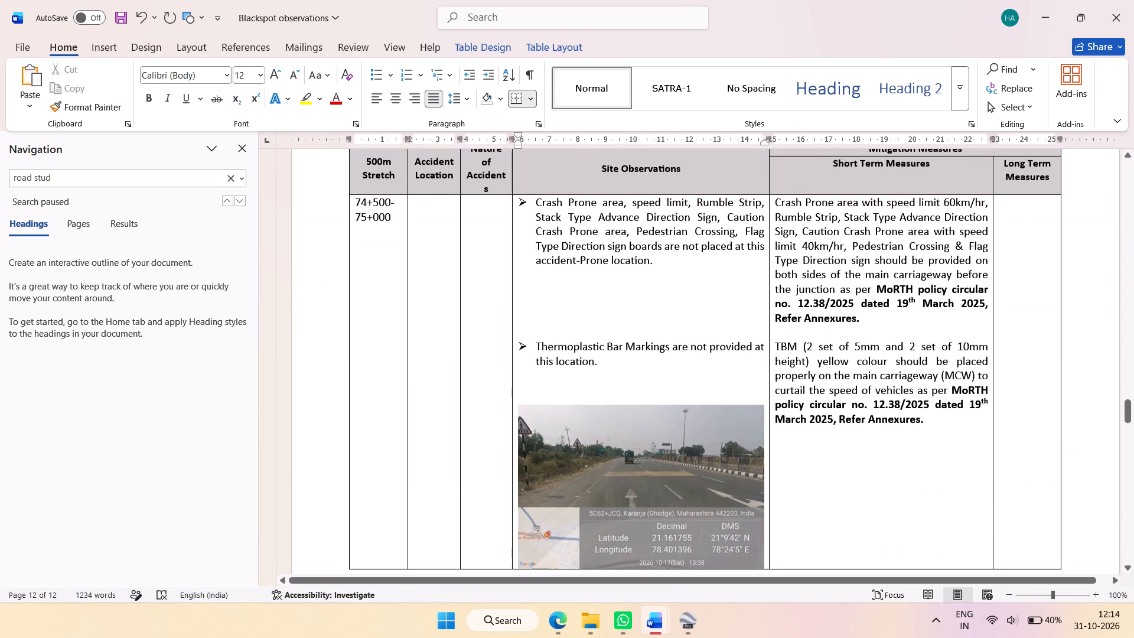
{"action": "left_click_drag", "start_coordinate": [937, 427], "coordinate": [787, 201]}
{"action": "key", "text": "ctrl+c"}
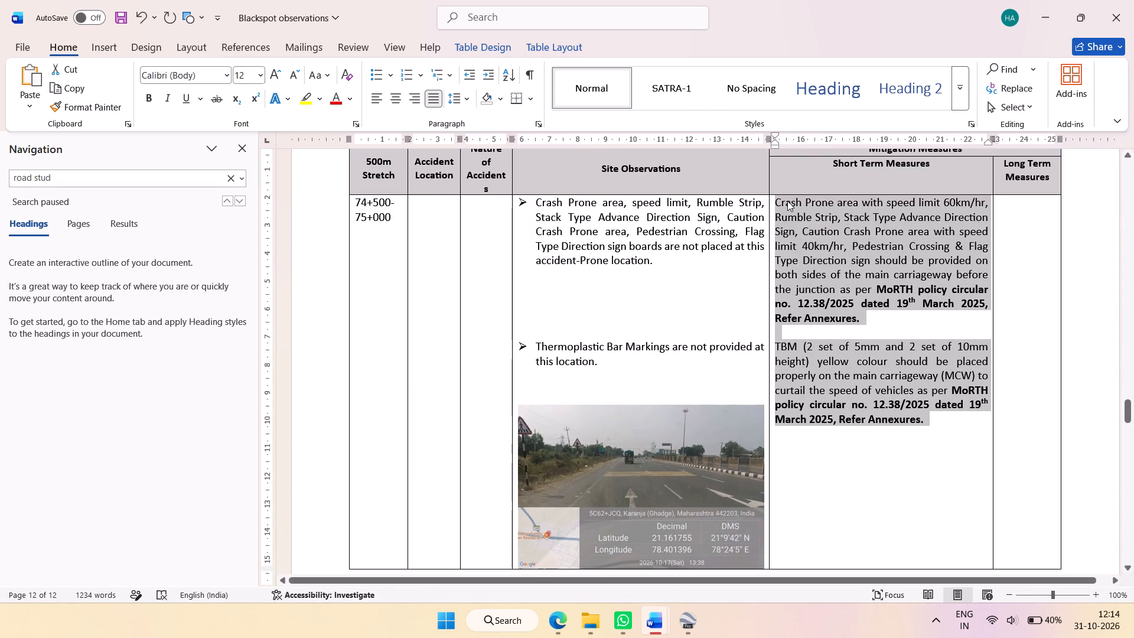
{"action": "key", "text": "ctrl+c"}
{"action": "key", "text": "ctrl+c"}
{"action": "key", "text": "ctrl+c"}
{"action": "scroll", "coordinate": [797, 245], "scroll_direction": "down", "scroll_amount": 17}
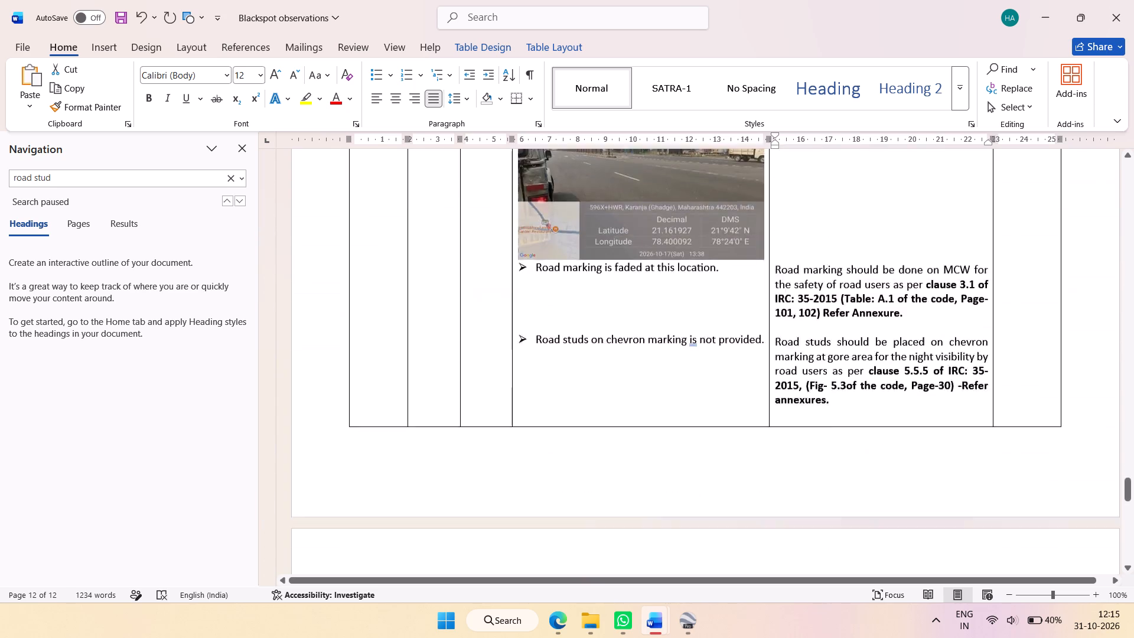
{"action": "scroll", "coordinate": [793, 271], "scroll_direction": "down", "scroll_amount": 17}
{"action": "left_click", "coordinate": [826, 236]}
{"action": "key", "text": "ctrl+v"}
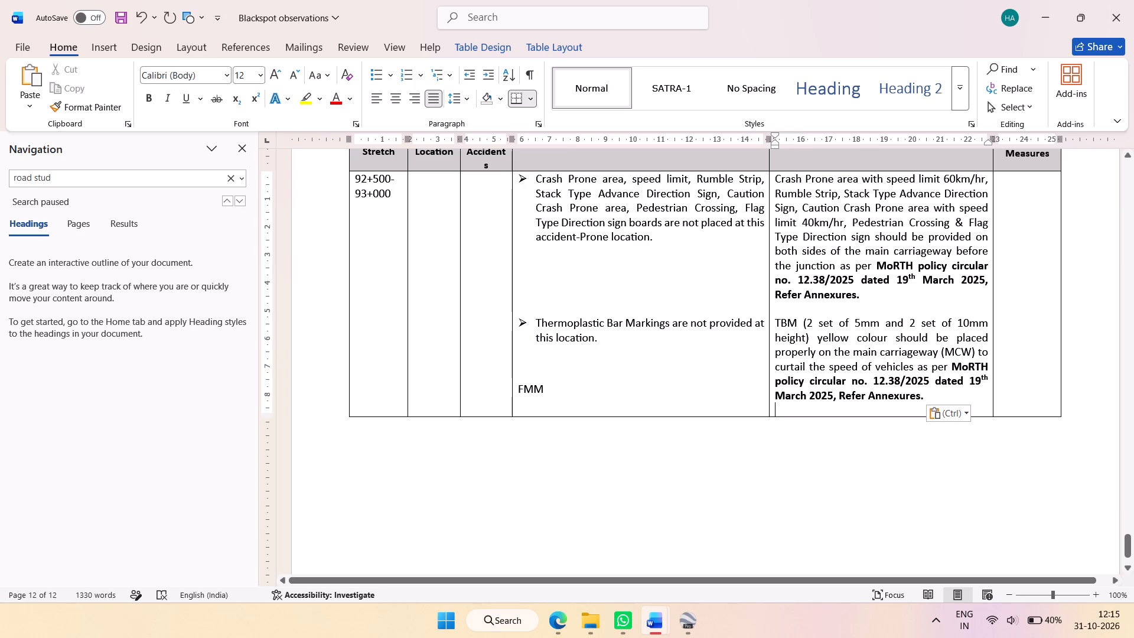
Shorten the first site observation for 92+500-93+000 to "Crash Prone area, speed limit, Rumble Strip and Caution Crash Prone area sign boards".
{"action": "left_click_drag", "start_coordinate": [537, 194], "coordinate": [602, 192]}
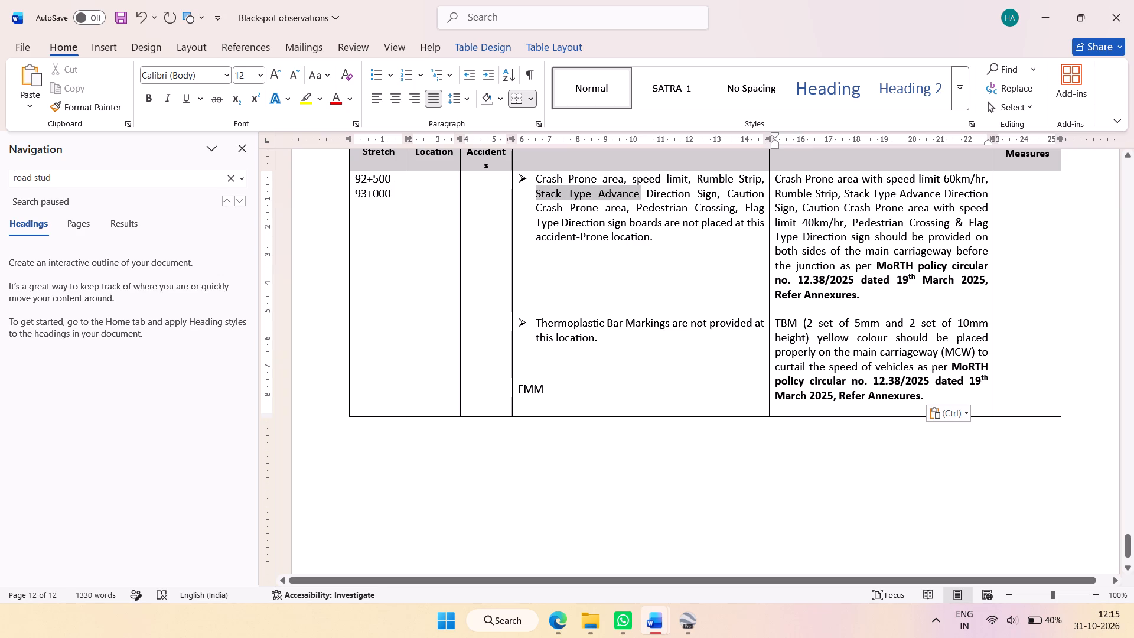
{"action": "left_click_drag", "start_coordinate": [602, 192], "coordinate": [719, 196]}
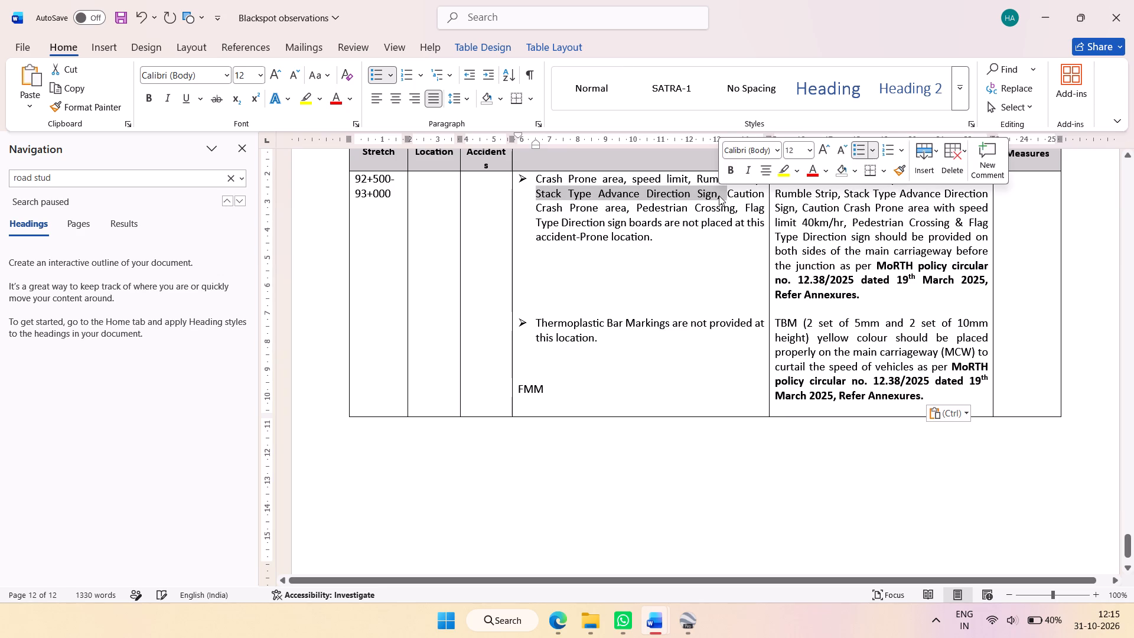
{"action": "key", "text": "BackSpace"}
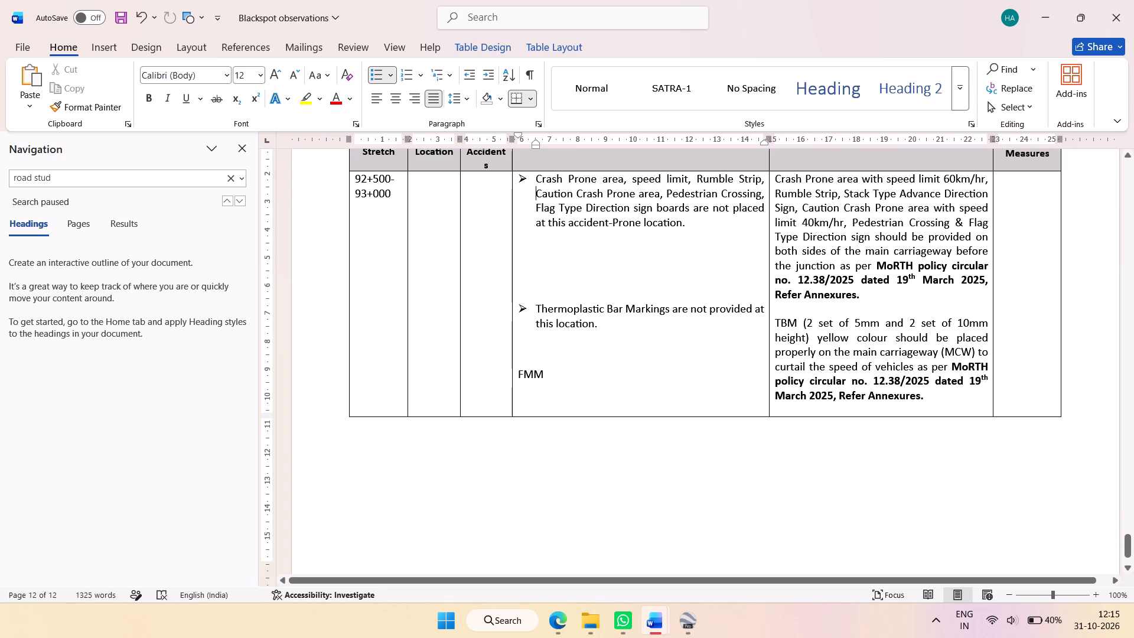
{"action": "left_click_drag", "start_coordinate": [661, 196], "coordinate": [667, 196]}
{"action": "left_click_drag", "start_coordinate": [667, 196], "coordinate": [617, 207]}
{"action": "key", "text": "BackSpace"}
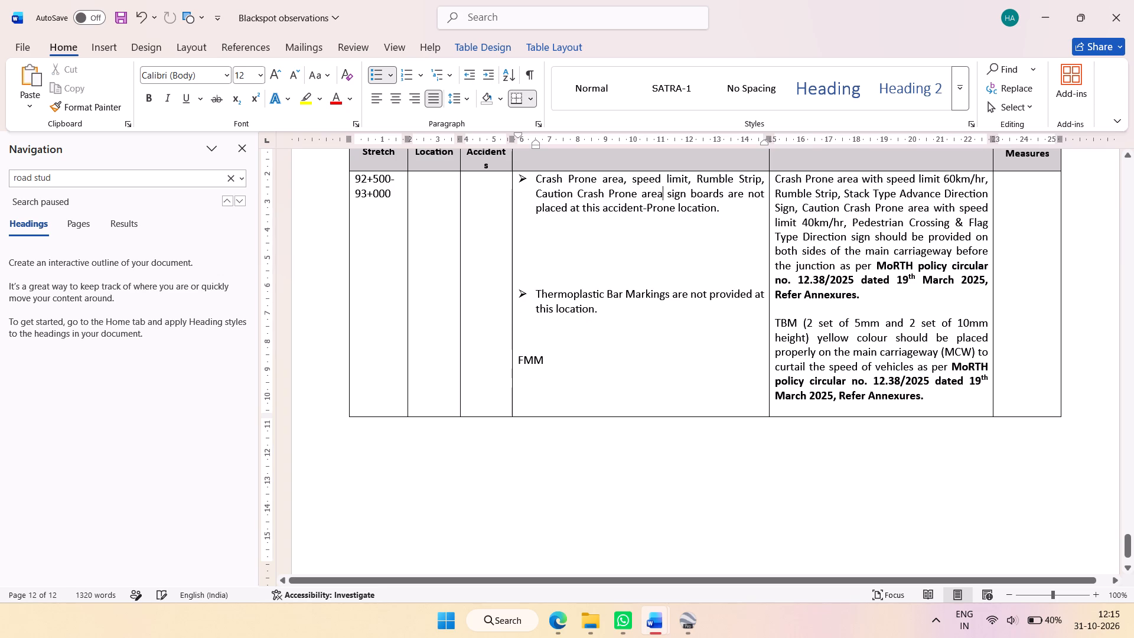
{"action": "left_click", "coordinate": [765, 181]}
{"action": "key", "text": "BackSpace"}
{"action": "key", "text": "space"}
{"action": "type", "text": "and"}
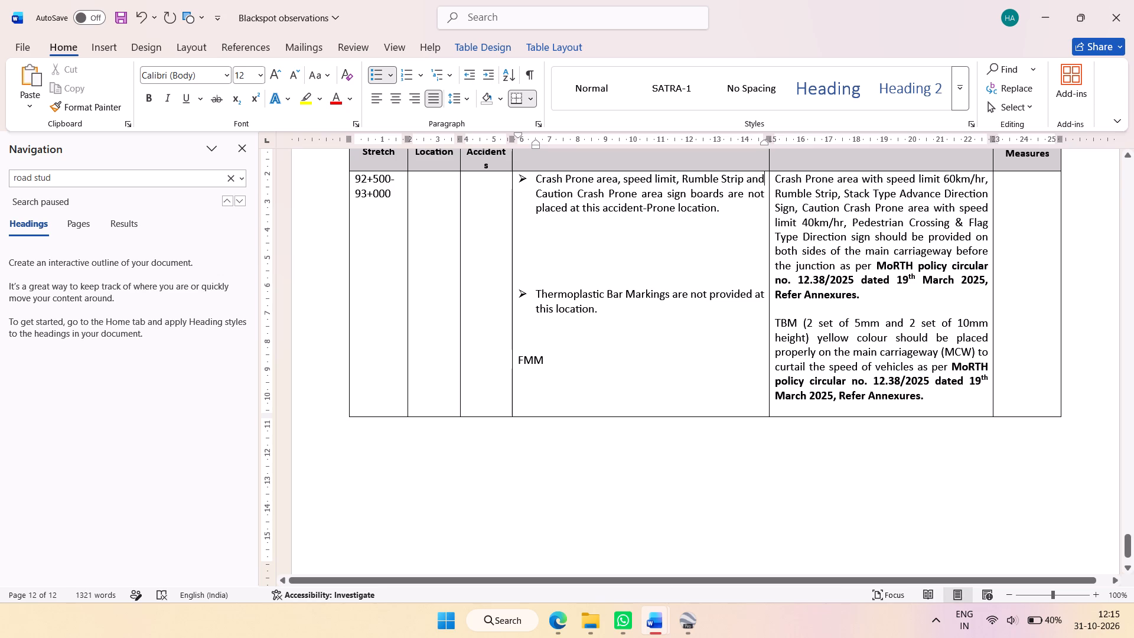
In the 92+500-93+000 short-term measure, set the Crash Prone area speed limit to 40km/hr and the Caution Crash Prone area limit to 20km/hr.
{"action": "left_click", "coordinate": [956, 180]}
{"action": "key", "text": "BackSpace"}
{"action": "key", "text": "BackSpace"}
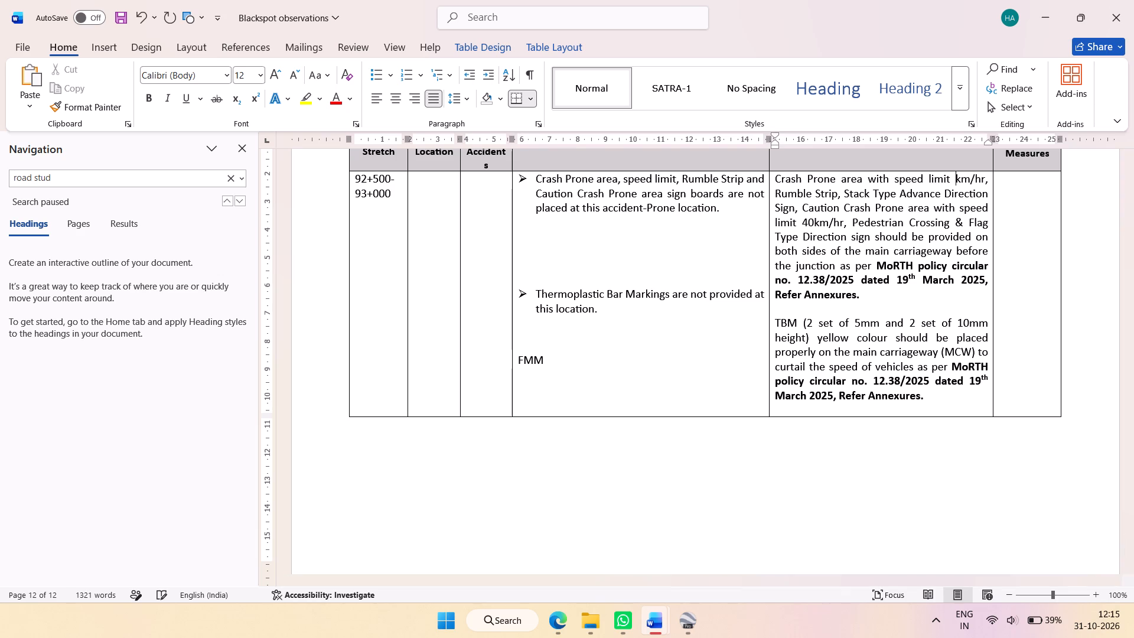
{"action": "type", "text": "40"}
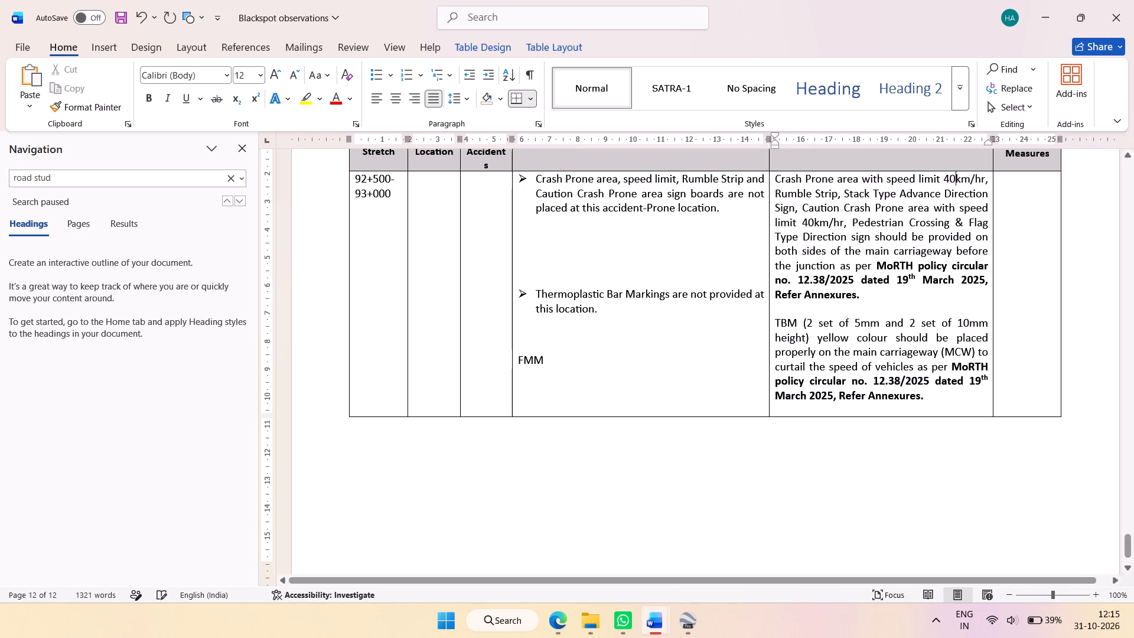
{"action": "left_click", "coordinate": [816, 226]}
{"action": "key", "text": "BackSpace"}
{"action": "key", "text": "BackSpace"}
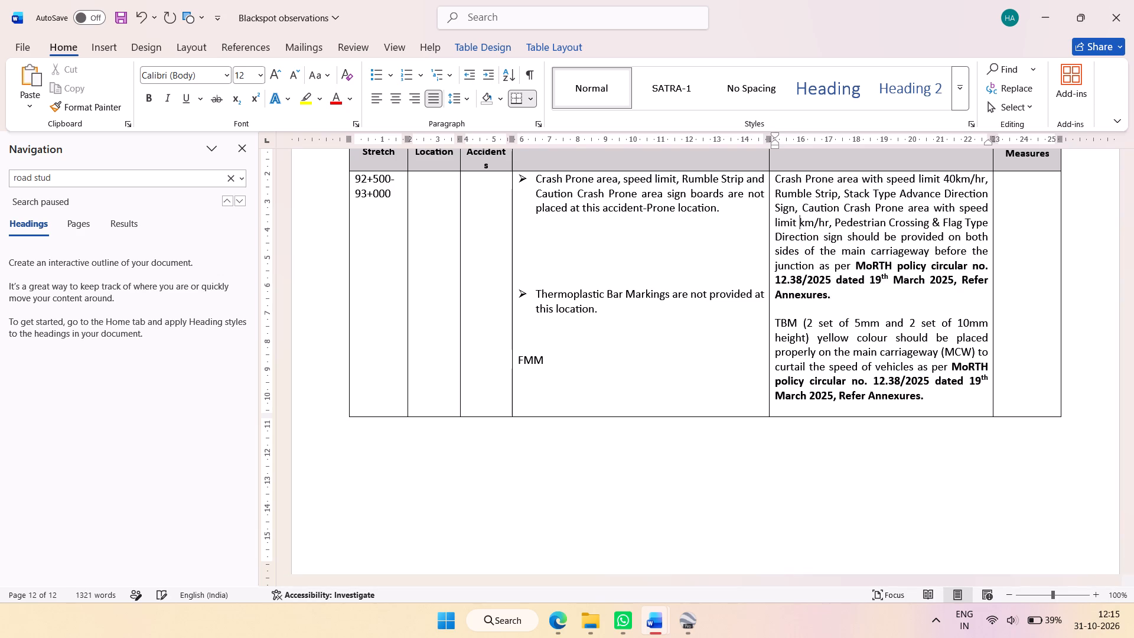
{"action": "key", "text": "2"}
{"action": "key", "text": "0"}
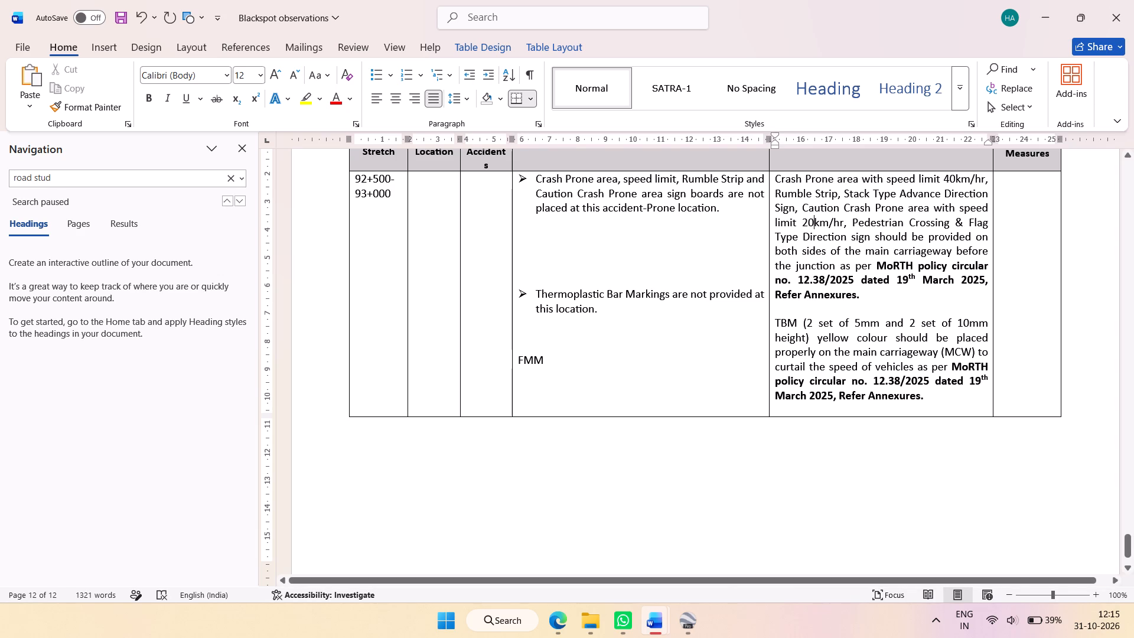
Delete "Stack Type Advance Direction Sign" from the first short-term measure for 92+500-93+000, keeping the comma after "Rumble Strip".
{"action": "left_click_drag", "start_coordinate": [842, 196], "coordinate": [855, 196]}
{"action": "left_click_drag", "start_coordinate": [855, 196], "coordinate": [951, 194]}
{"action": "key", "text": "BackSpace"}
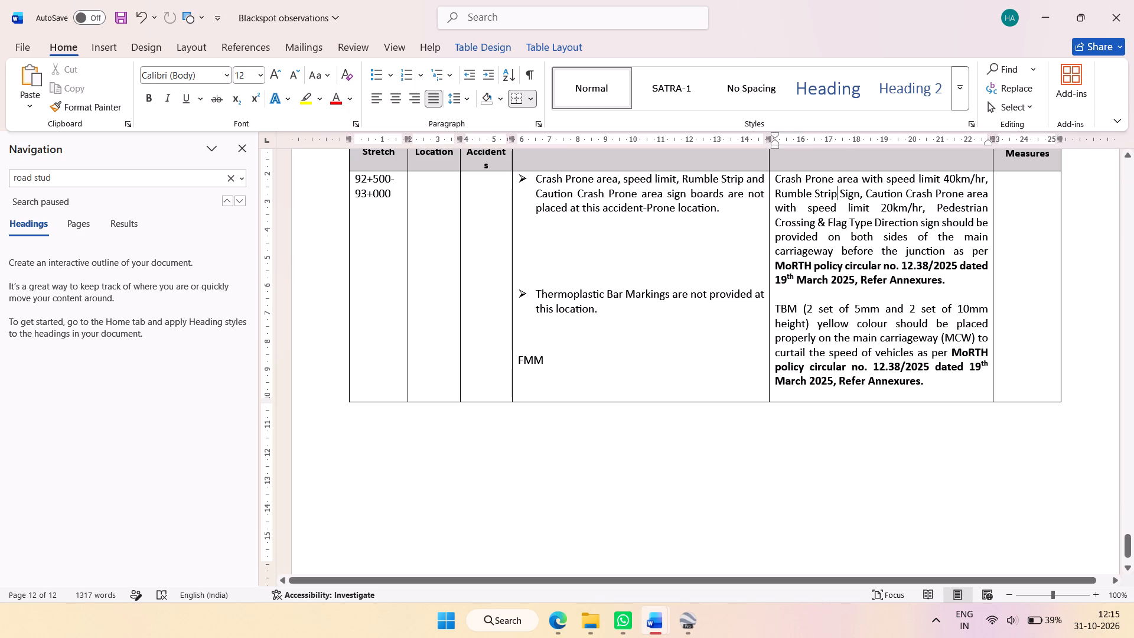
{"action": "key", "text": "Delete"}
{"action": "key", "text": "Delete"}
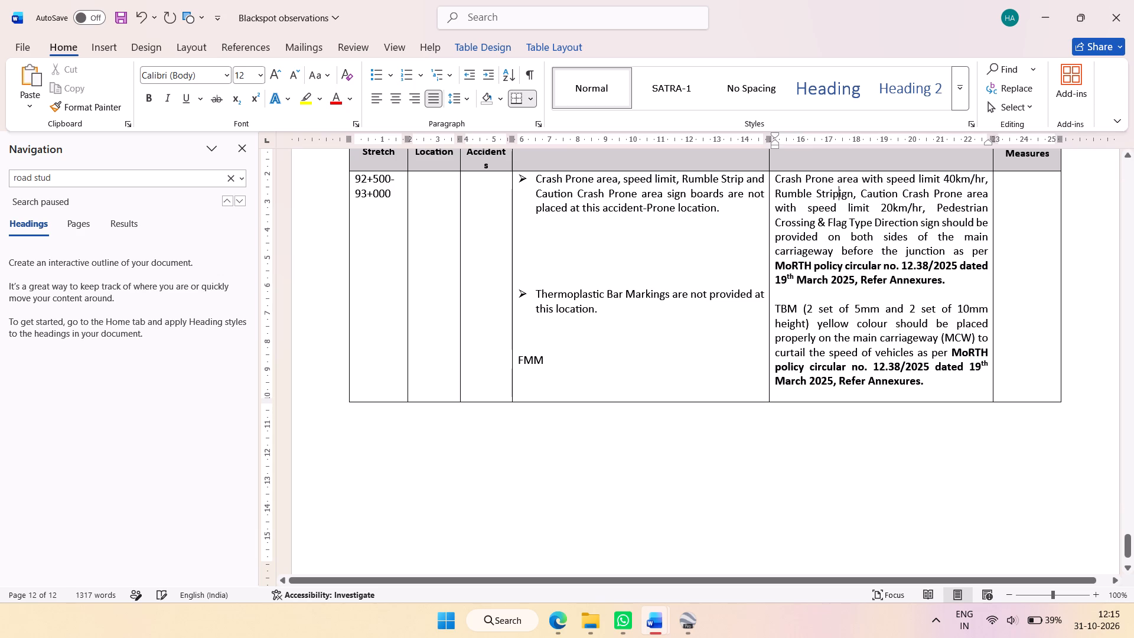
{"action": "key", "text": "Delete"}
{"action": "key", "text": "Delete"}
{"action": "key", "text": "Delete"}
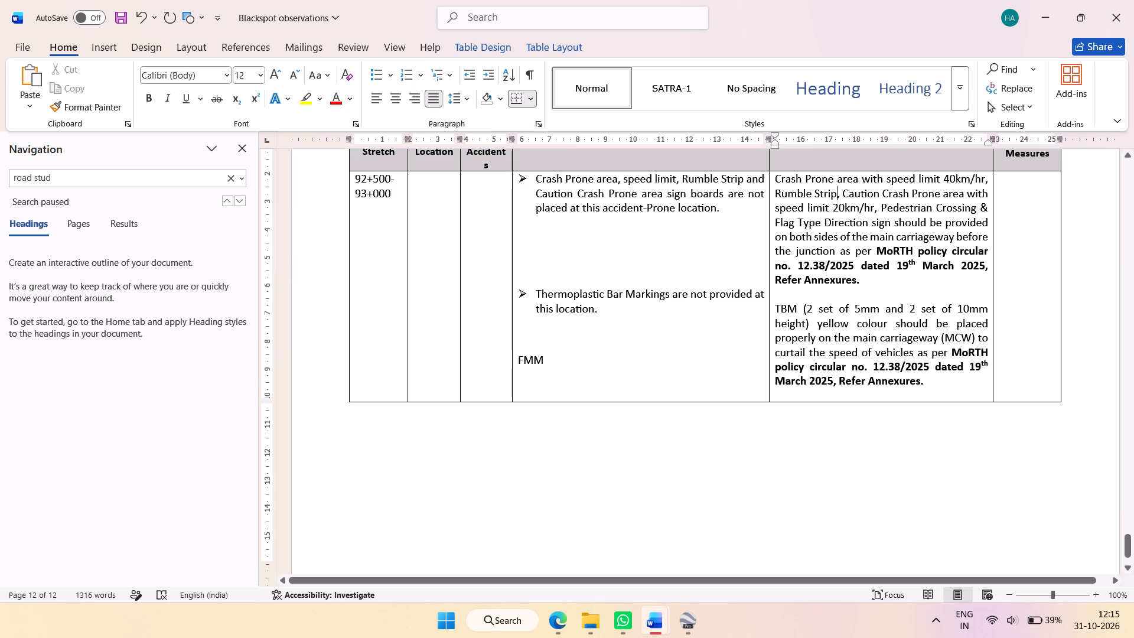
Remove ", Pedestrian Crossing & Flag Type Direction" from the same measure and join "Rumble Strip" and "Caution Crash Prone area" with "and".
{"action": "left_click_drag", "start_coordinate": [872, 209], "coordinate": [881, 217]}
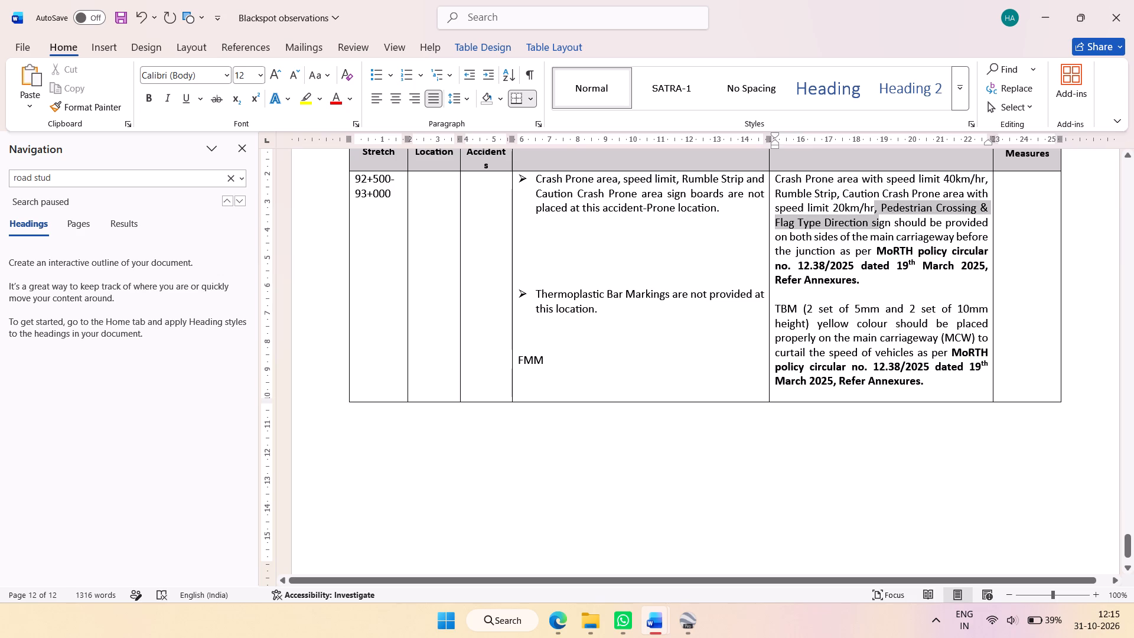
{"action": "left_click_drag", "start_coordinate": [881, 217], "coordinate": [888, 222]}
{"action": "left_click_drag", "start_coordinate": [888, 222], "coordinate": [869, 222]}
{"action": "key", "text": "Delete"}
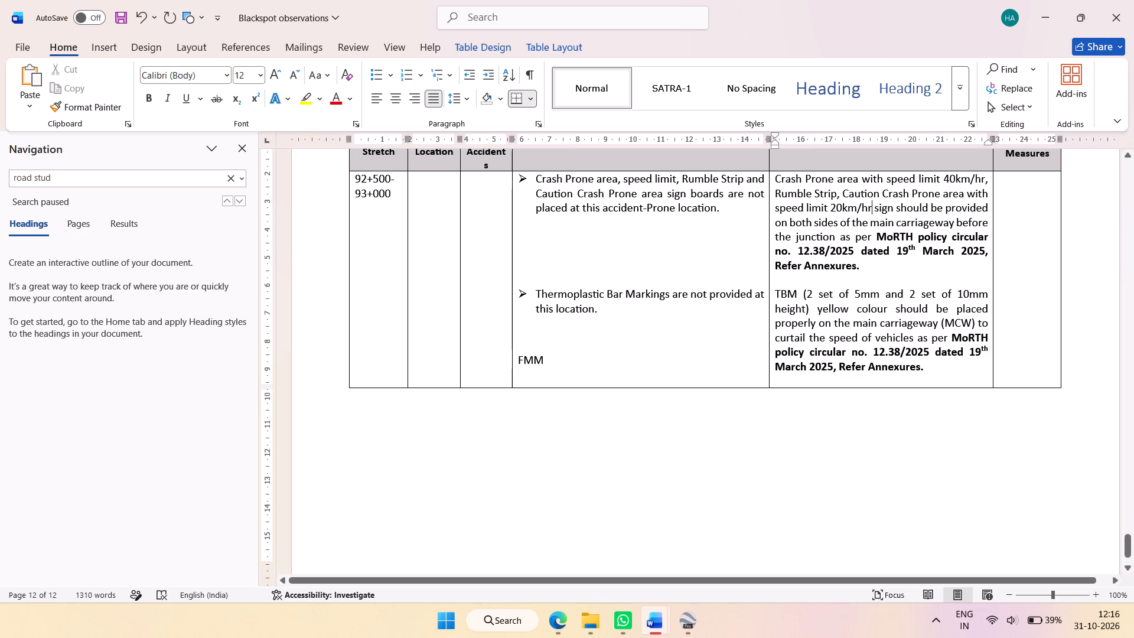
{"action": "left_click", "coordinate": [842, 197]}
{"action": "key", "text": "BackSpace"}
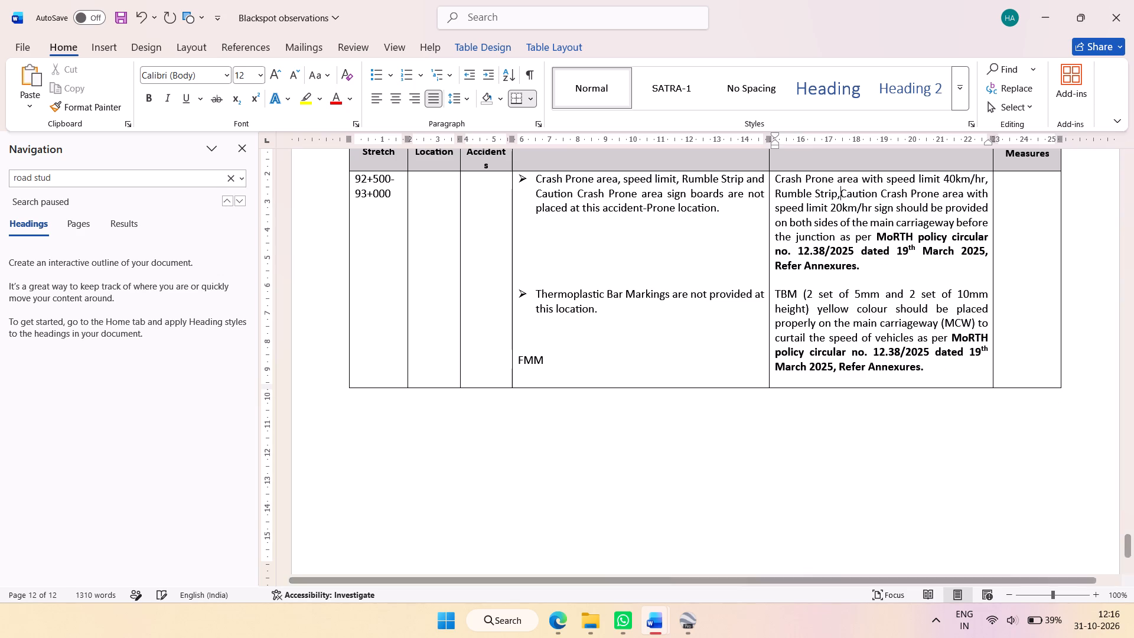
{"action": "key", "text": "BackSpace"}
{"action": "key", "text": "space"}
{"action": "type", "text": "and"}
{"action": "key", "text": "space"}
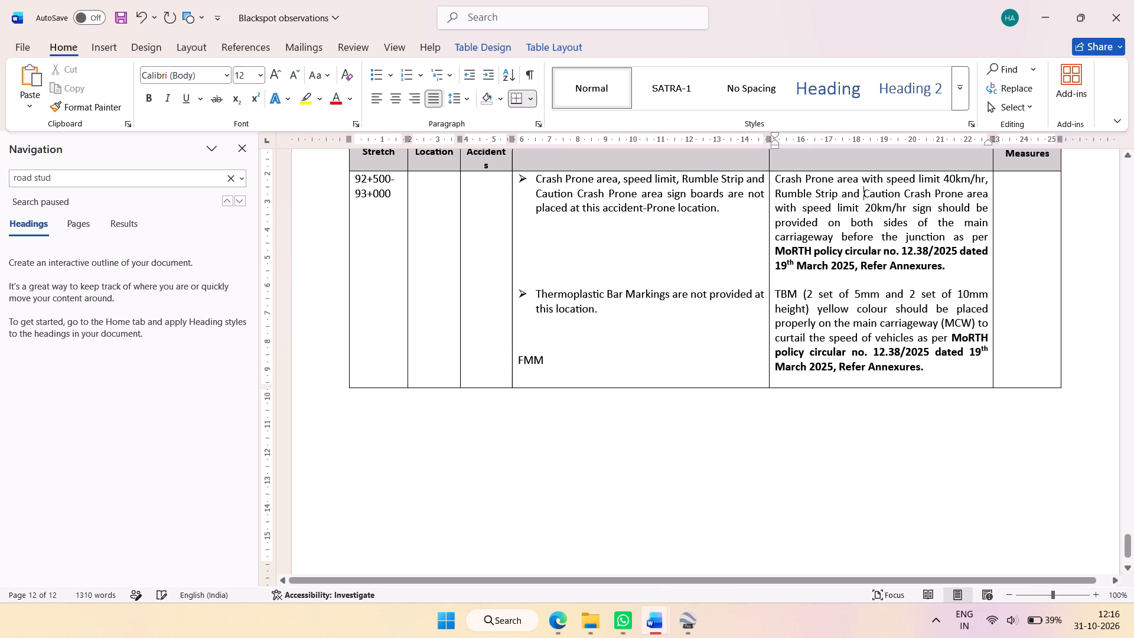
Place the cursor on the empty line below the Thermoplastic Bar Markings observation for stretch 92+500-93+000.
{"action": "left_click", "coordinate": [586, 337]}
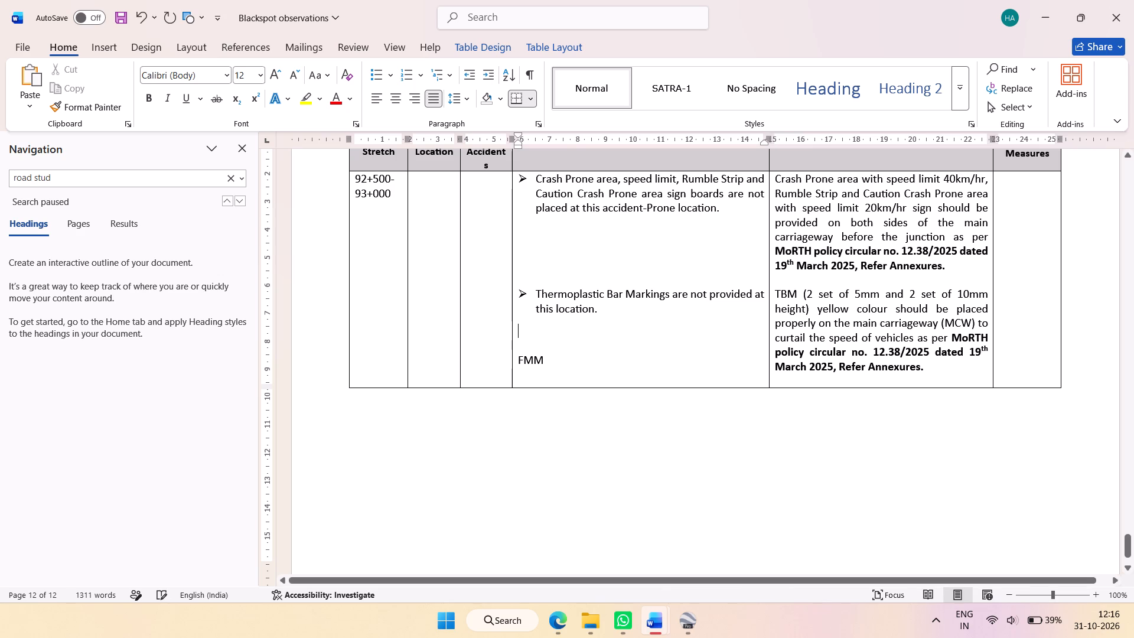
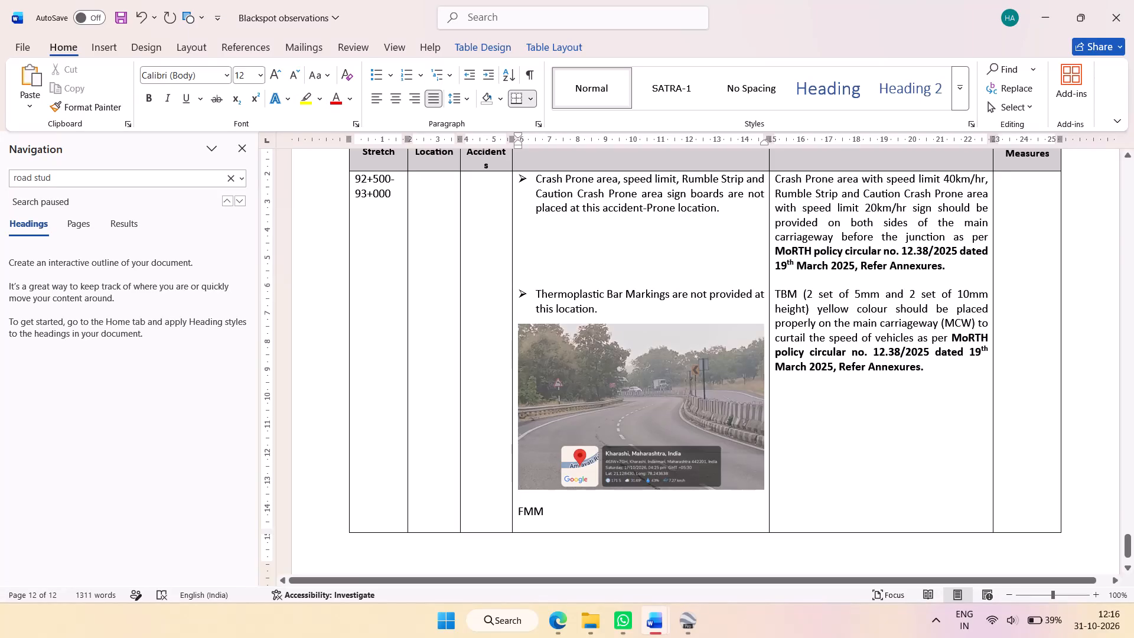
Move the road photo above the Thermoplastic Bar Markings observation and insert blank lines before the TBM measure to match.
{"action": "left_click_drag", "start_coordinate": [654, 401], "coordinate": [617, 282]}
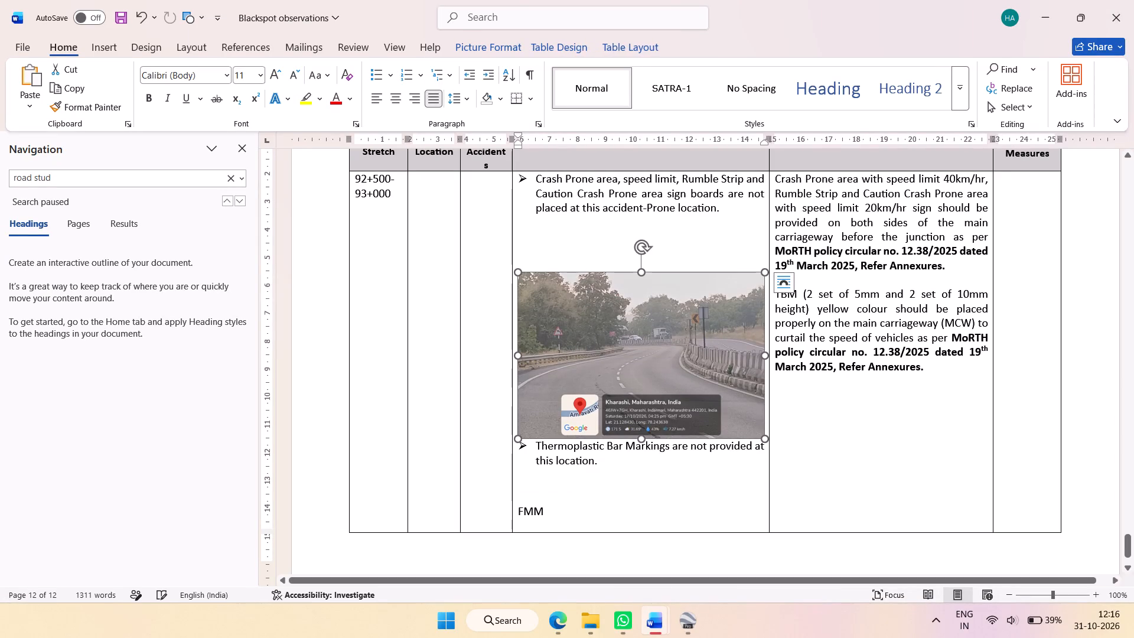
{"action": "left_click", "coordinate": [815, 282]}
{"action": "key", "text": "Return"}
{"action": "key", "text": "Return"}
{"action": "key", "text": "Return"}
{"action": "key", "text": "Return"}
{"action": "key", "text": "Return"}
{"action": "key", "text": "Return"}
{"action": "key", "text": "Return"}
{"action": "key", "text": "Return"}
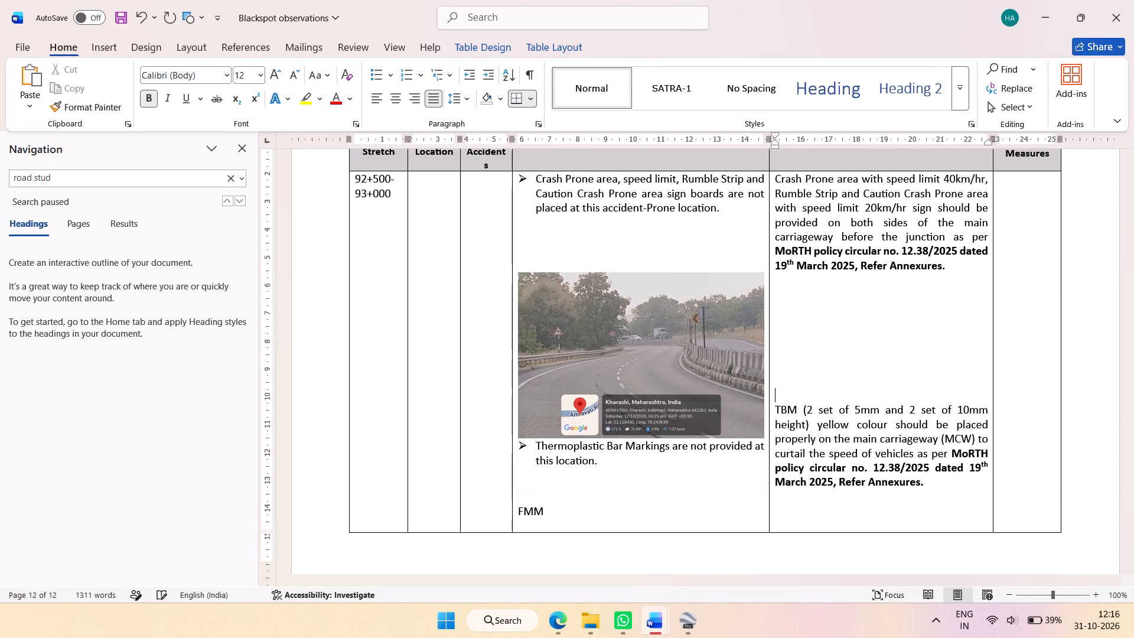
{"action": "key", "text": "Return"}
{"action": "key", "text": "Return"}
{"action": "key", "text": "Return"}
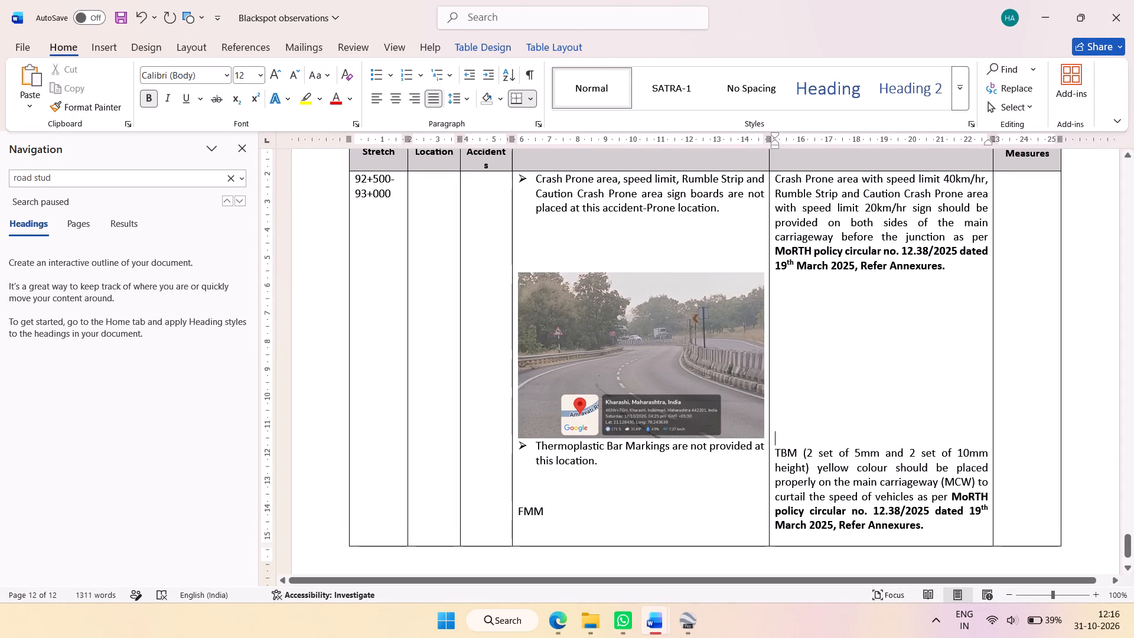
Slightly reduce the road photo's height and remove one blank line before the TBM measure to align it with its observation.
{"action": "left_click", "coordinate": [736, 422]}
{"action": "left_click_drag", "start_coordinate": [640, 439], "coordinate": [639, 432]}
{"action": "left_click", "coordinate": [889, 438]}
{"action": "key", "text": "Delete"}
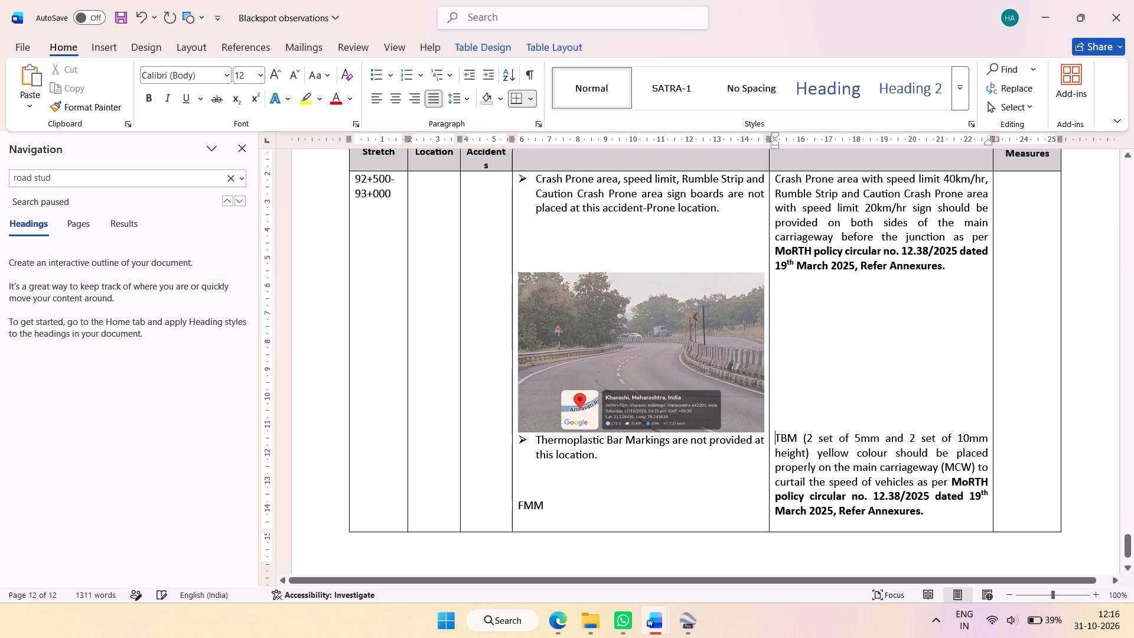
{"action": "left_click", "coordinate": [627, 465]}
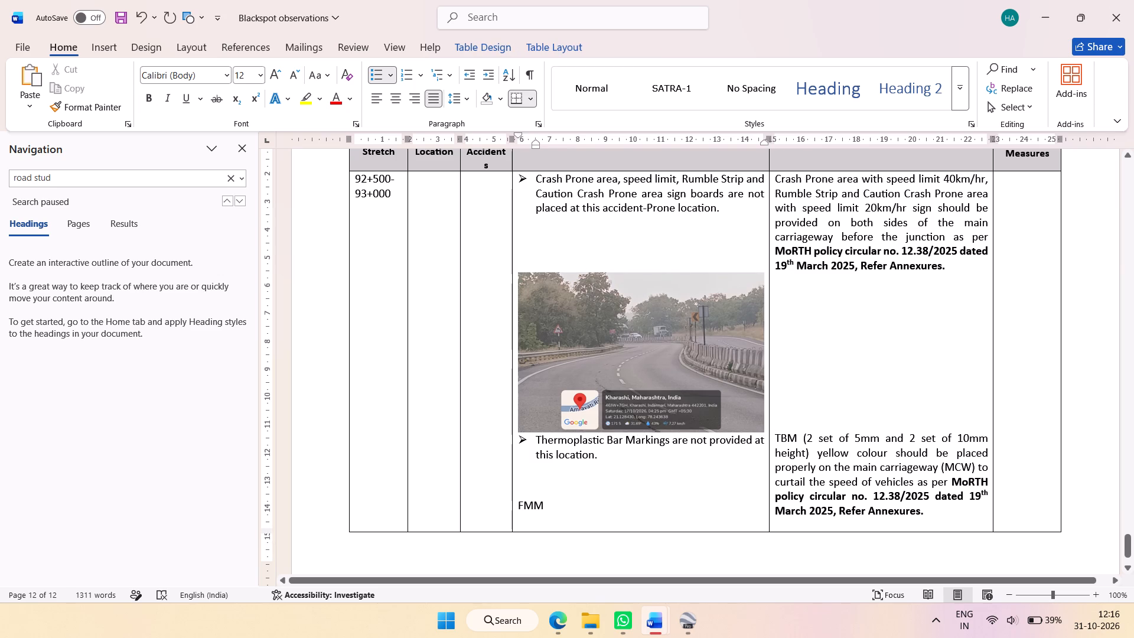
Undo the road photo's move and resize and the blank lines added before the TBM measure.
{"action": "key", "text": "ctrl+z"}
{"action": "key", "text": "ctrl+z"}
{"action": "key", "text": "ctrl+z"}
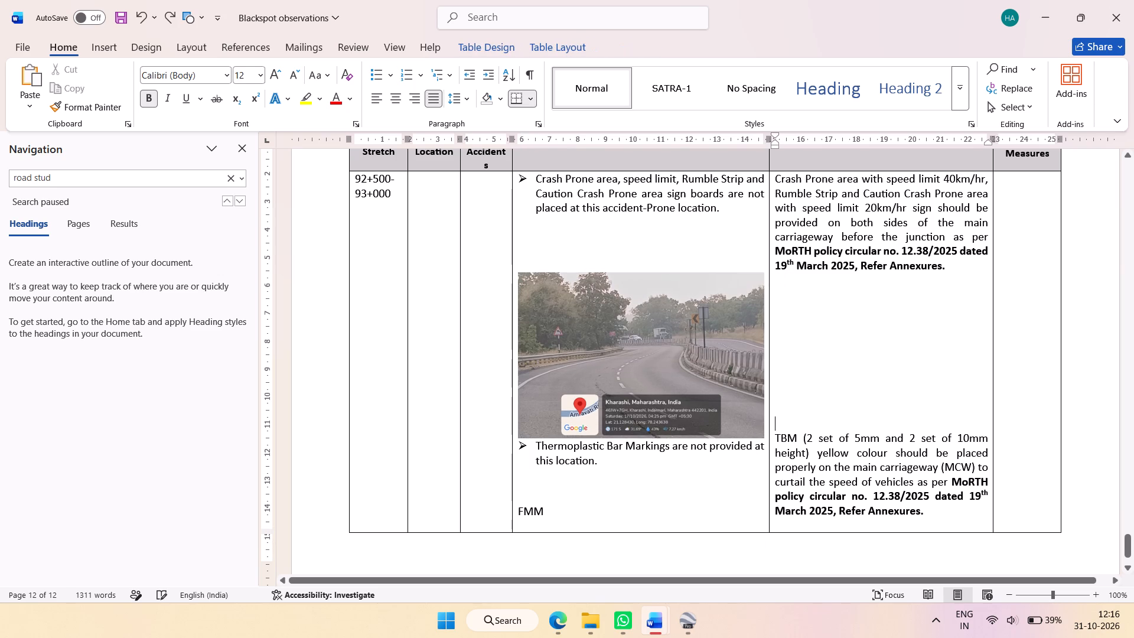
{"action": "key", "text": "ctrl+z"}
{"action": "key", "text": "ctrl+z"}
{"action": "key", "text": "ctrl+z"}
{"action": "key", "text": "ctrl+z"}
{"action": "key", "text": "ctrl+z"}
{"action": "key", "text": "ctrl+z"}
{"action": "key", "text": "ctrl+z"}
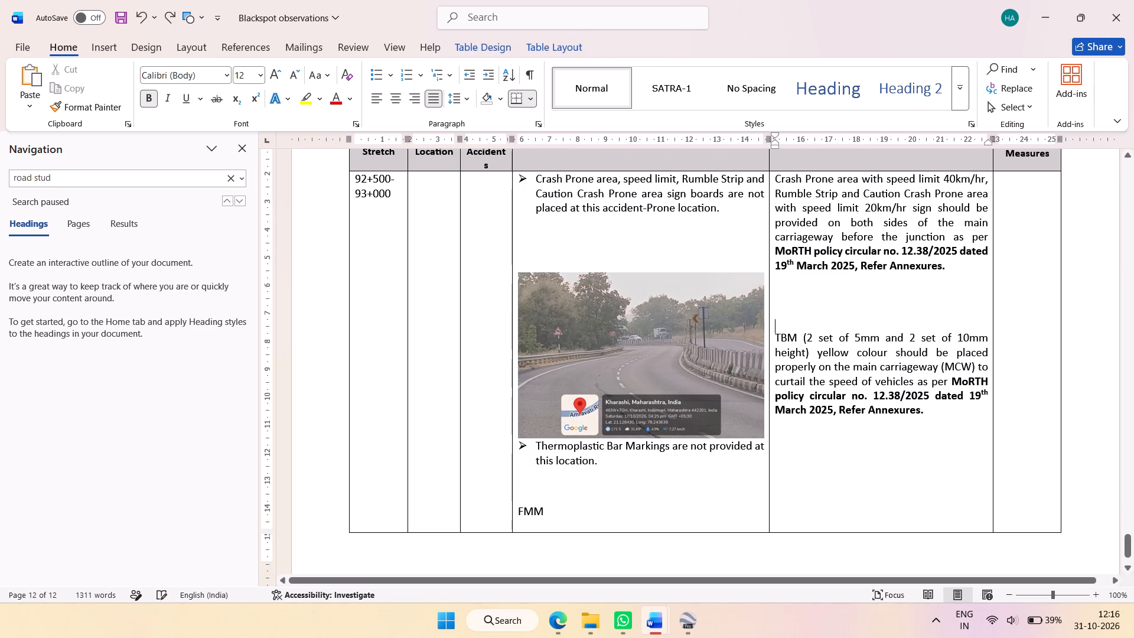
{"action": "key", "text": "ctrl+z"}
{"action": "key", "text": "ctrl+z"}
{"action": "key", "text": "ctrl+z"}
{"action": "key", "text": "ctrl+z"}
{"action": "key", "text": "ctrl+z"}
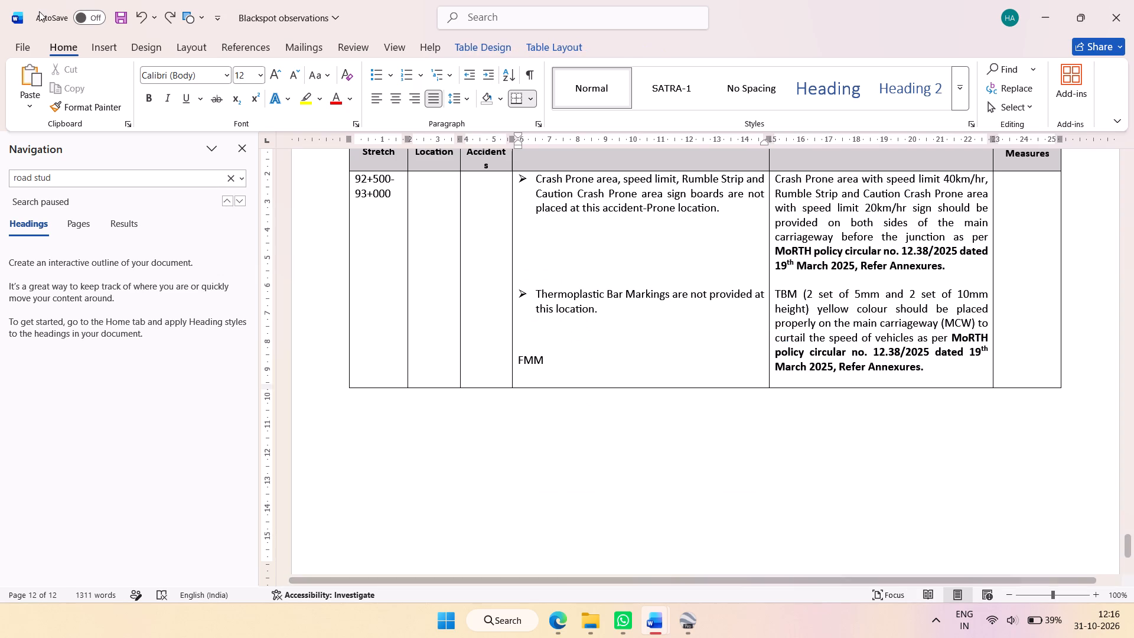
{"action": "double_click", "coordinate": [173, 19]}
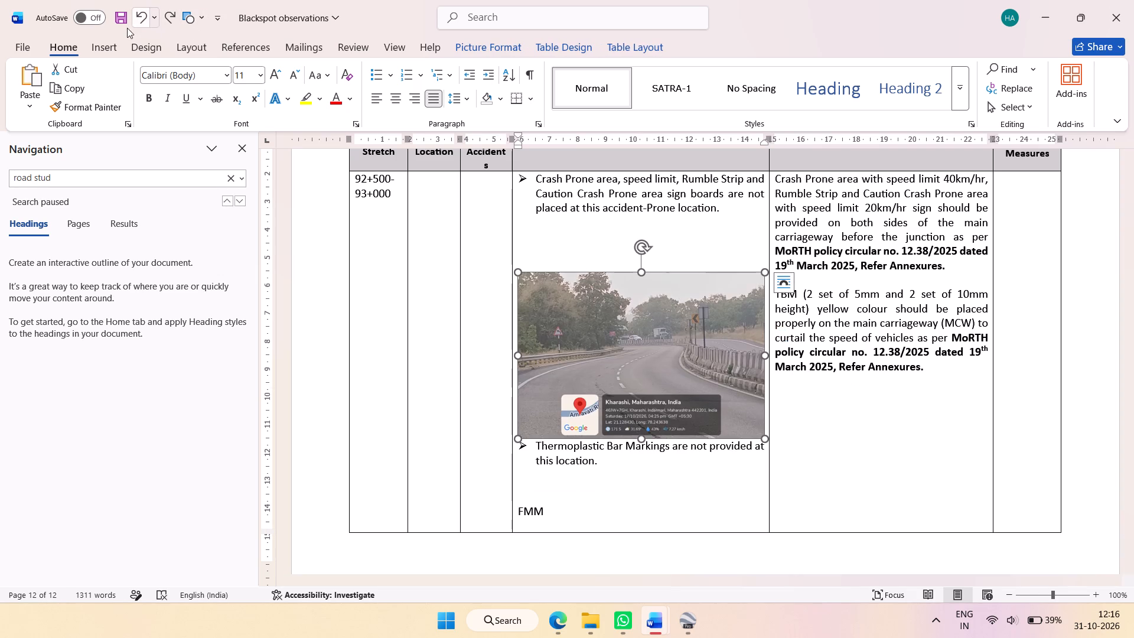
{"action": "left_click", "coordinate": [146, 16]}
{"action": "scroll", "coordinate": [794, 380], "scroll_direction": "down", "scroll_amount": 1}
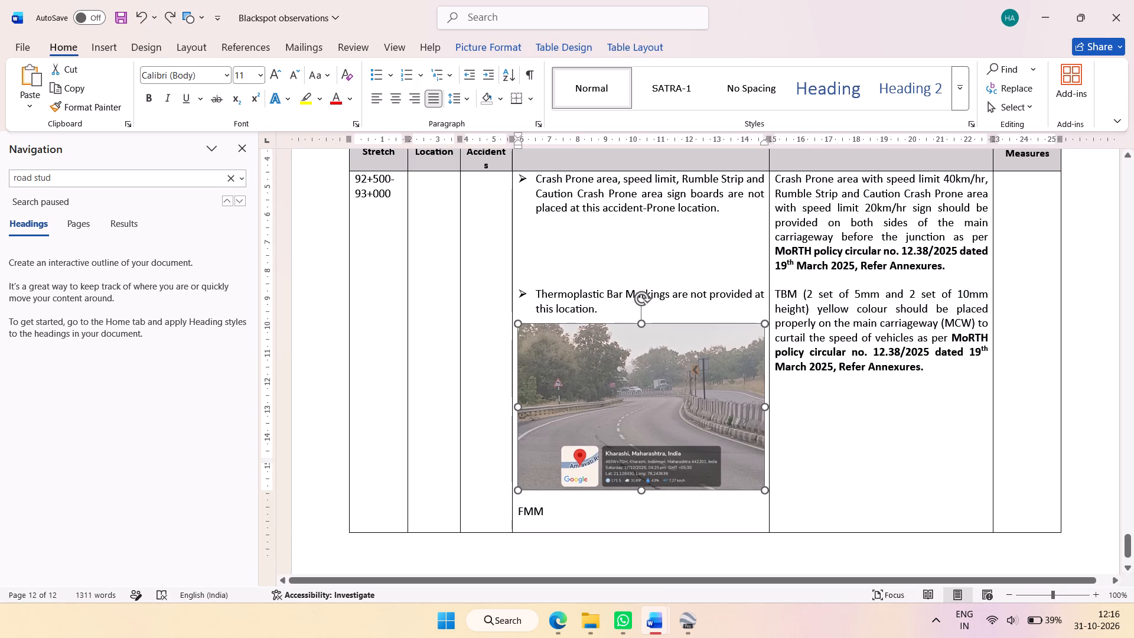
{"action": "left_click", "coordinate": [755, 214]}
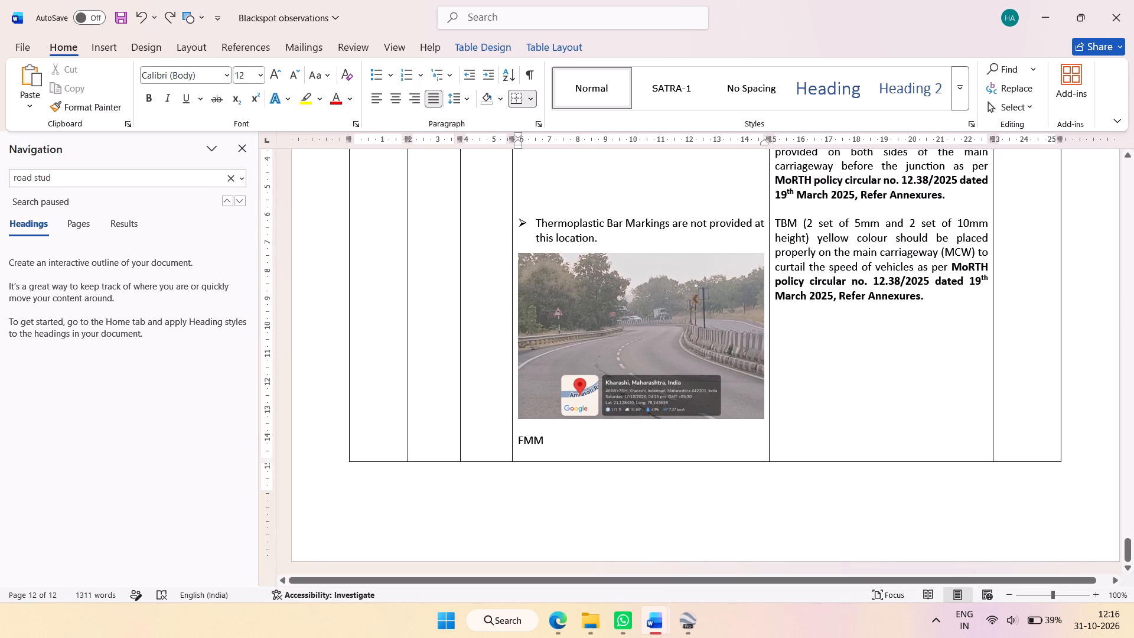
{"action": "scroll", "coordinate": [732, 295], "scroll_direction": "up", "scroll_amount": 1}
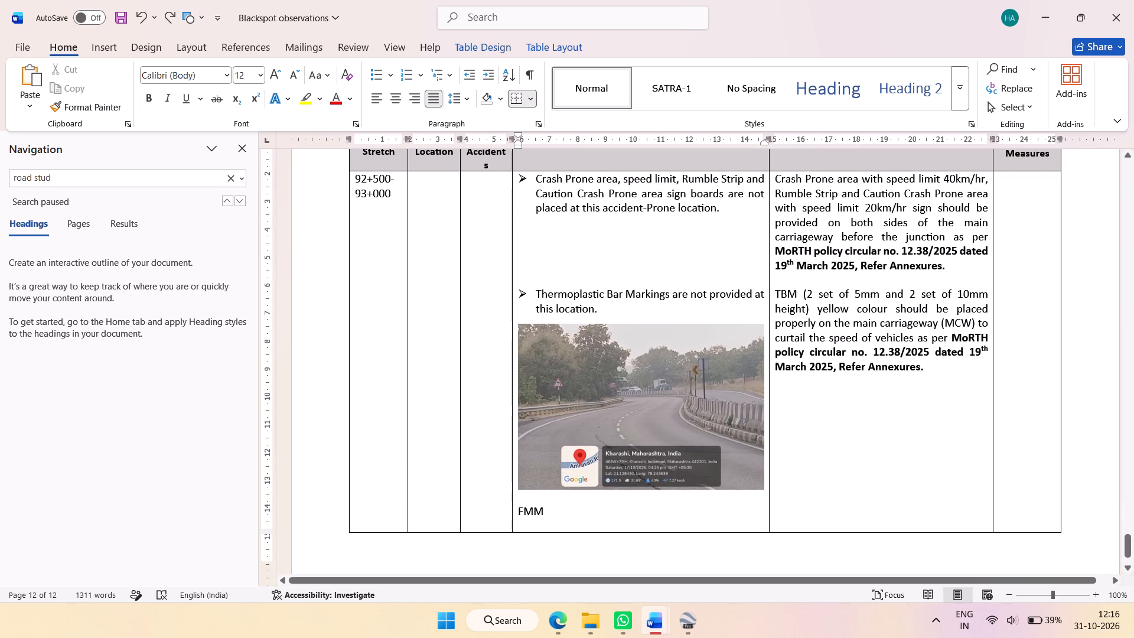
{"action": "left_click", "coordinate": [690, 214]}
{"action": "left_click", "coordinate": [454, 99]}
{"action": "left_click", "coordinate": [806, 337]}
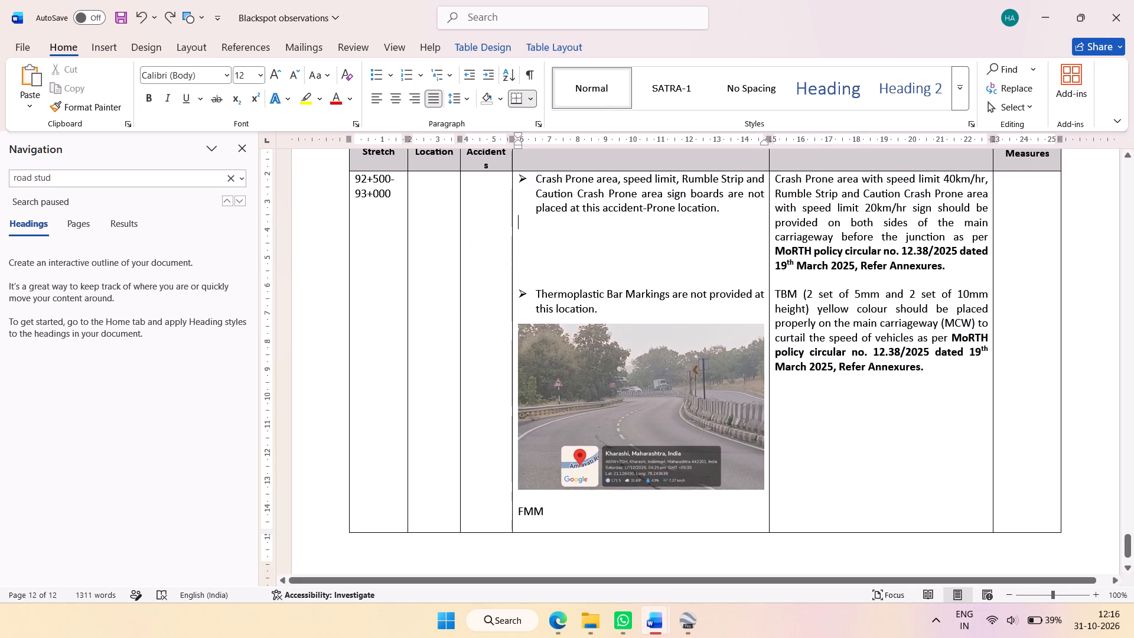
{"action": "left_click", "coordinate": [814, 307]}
Copy the TBM measure text up to "main carriageway" and paste it after eight new lines below the measure in the same cell.
{"action": "left_click_drag", "start_coordinate": [775, 294], "coordinate": [886, 338]}
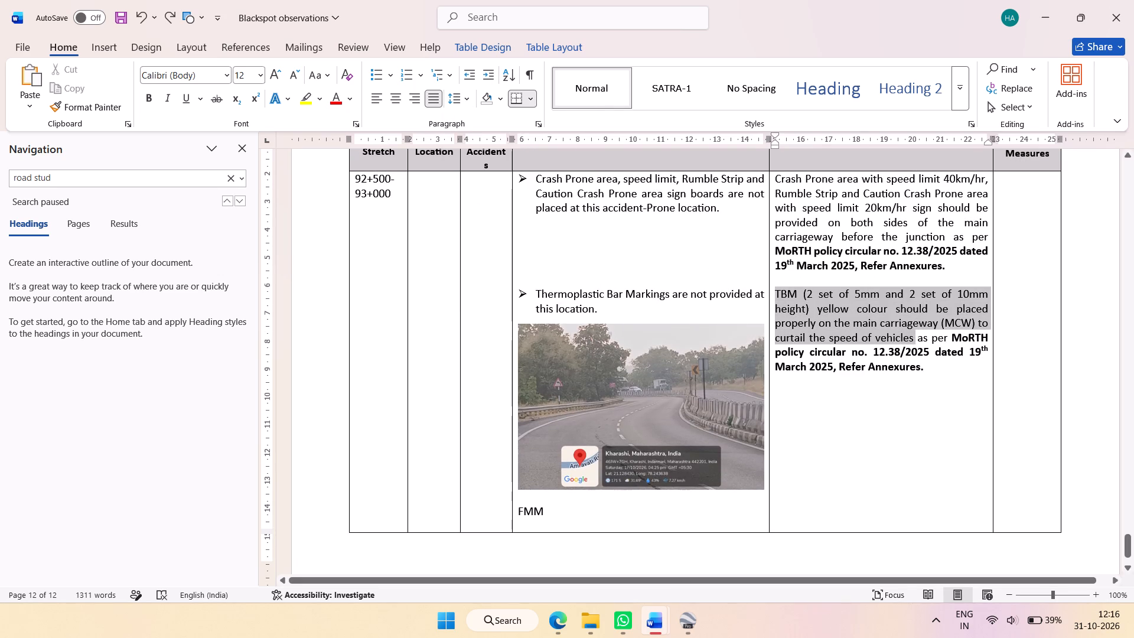
{"action": "left_click_drag", "start_coordinate": [886, 338], "coordinate": [932, 317]}
{"action": "key", "text": "ctrl+c"}
{"action": "scroll", "coordinate": [827, 357], "scroll_direction": "down", "scroll_amount": 2}
{"action": "left_click", "coordinate": [827, 381]}
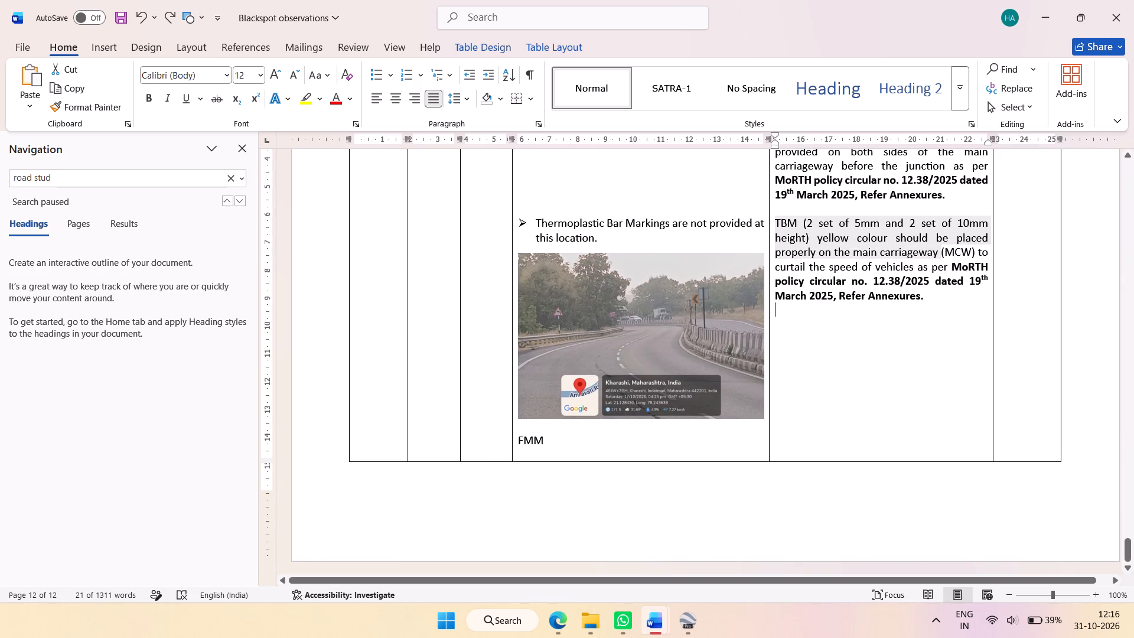
{"action": "left_click", "coordinate": [836, 418]}
{"action": "key", "text": "Return"}
{"action": "key", "text": "Return"}
{"action": "key", "text": "Return"}
{"action": "key", "text": "Return"}
{"action": "key", "text": "Return"}
{"action": "key", "text": "Return"}
{"action": "key", "text": "Return"}
{"action": "key", "text": "Return"}
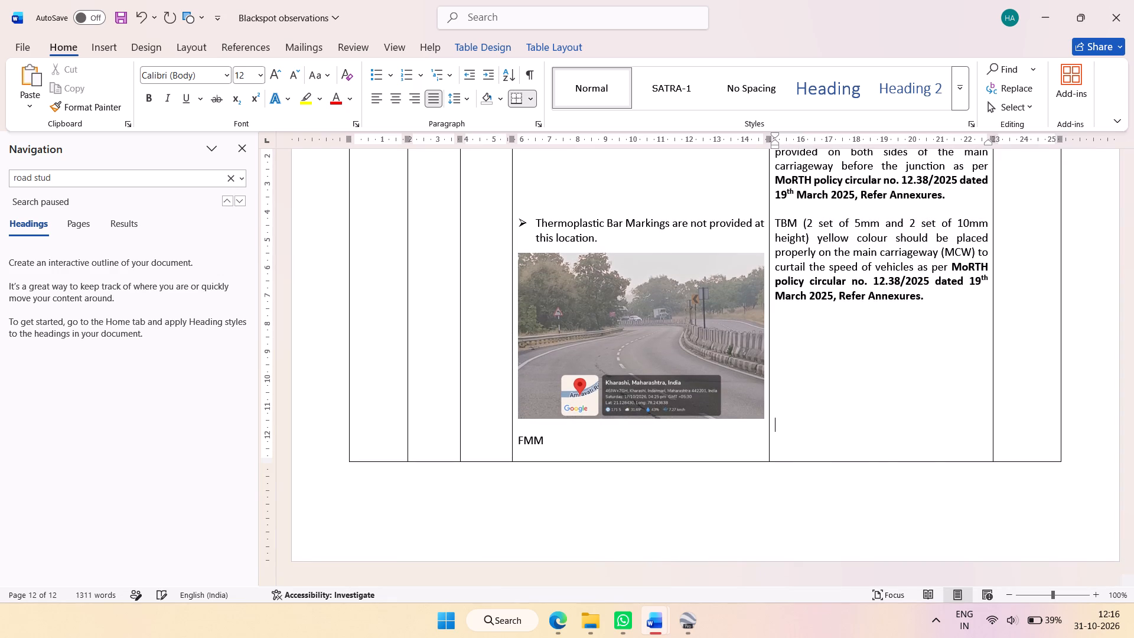
{"action": "key", "text": "ctrl+v"}
Change the pasted TBM measure to "1 set of 5mm and 1 set of 10mm height".
{"action": "scroll", "coordinate": [882, 400], "scroll_direction": "down", "scroll_amount": 1}
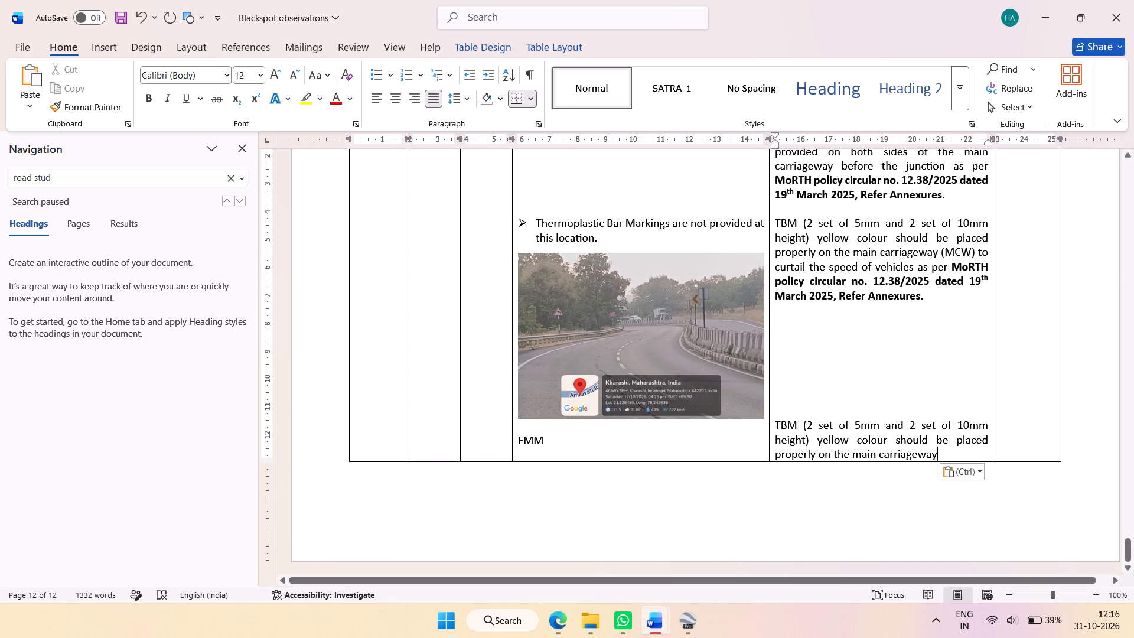
{"action": "left_click", "coordinate": [812, 425]}
{"action": "key", "text": "BackSpace"}
{"action": "key", "text": "1"}
{"action": "left_click", "coordinate": [915, 427]}
{"action": "key", "text": "BackSpace"}
{"action": "key", "text": "1"}
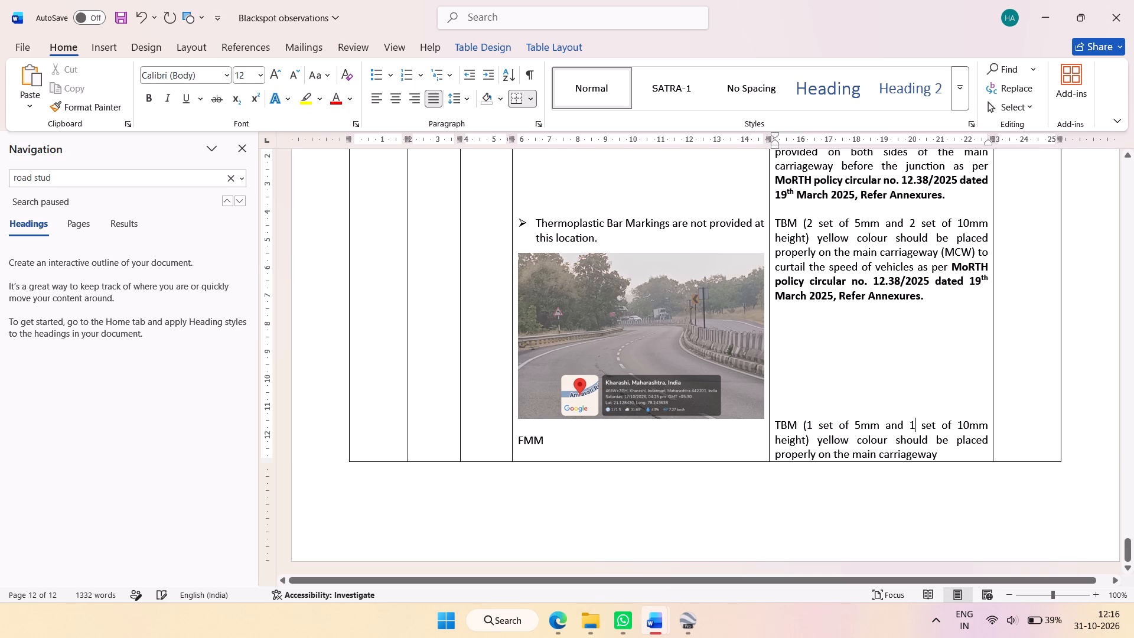
{"action": "left_click", "coordinate": [943, 449]}
Save the document.
{"action": "scroll", "coordinate": [853, 396], "scroll_direction": "down", "scroll_amount": 4}
{"action": "left_click", "coordinate": [708, 429]}
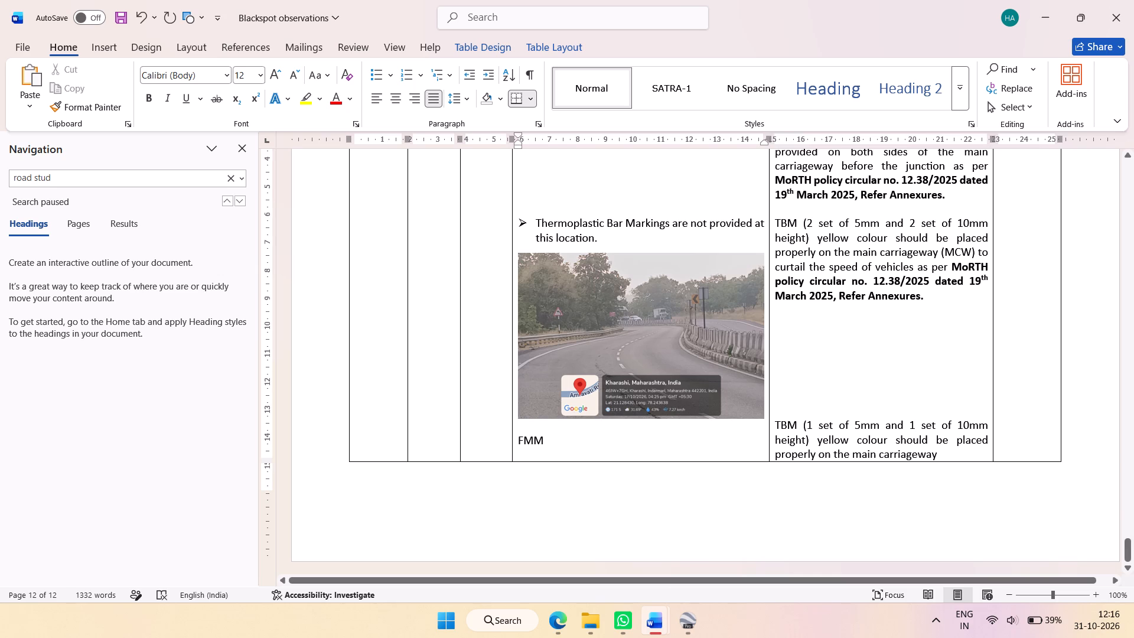
{"action": "left_click", "coordinate": [121, 20]}
Duplicate the Thermoplastic Bar Markings observation onto the line directly below the road photo.
{"action": "left_click_drag", "start_coordinate": [608, 236], "coordinate": [554, 216]}
{"action": "key", "text": "ctrl+c"}
{"action": "left_click", "coordinate": [579, 432]}
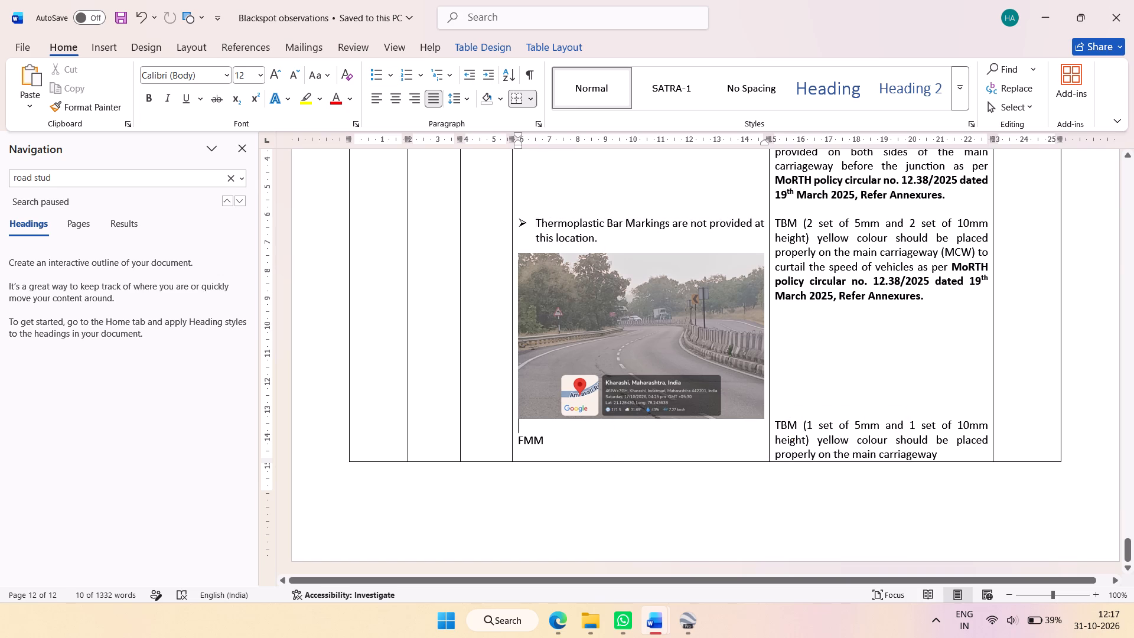
{"action": "key", "text": "ctrl+v"}
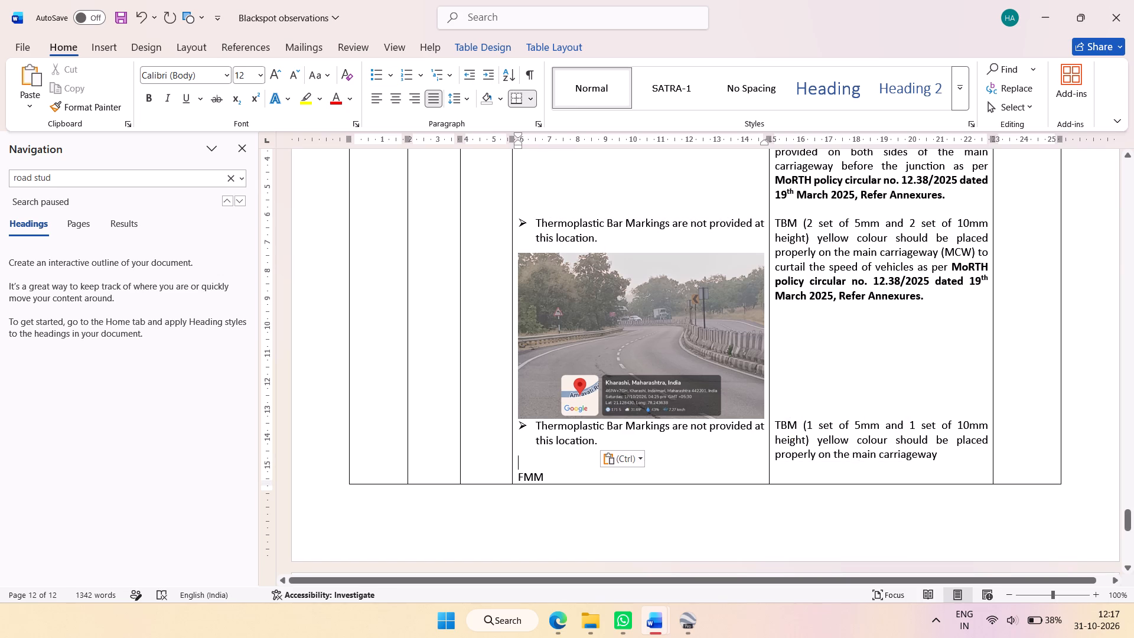
In the duplicated observation, replace "at this location" with "on curves", keeping the full stop.
{"action": "left_click_drag", "start_coordinate": [755, 428], "coordinate": [601, 448]}
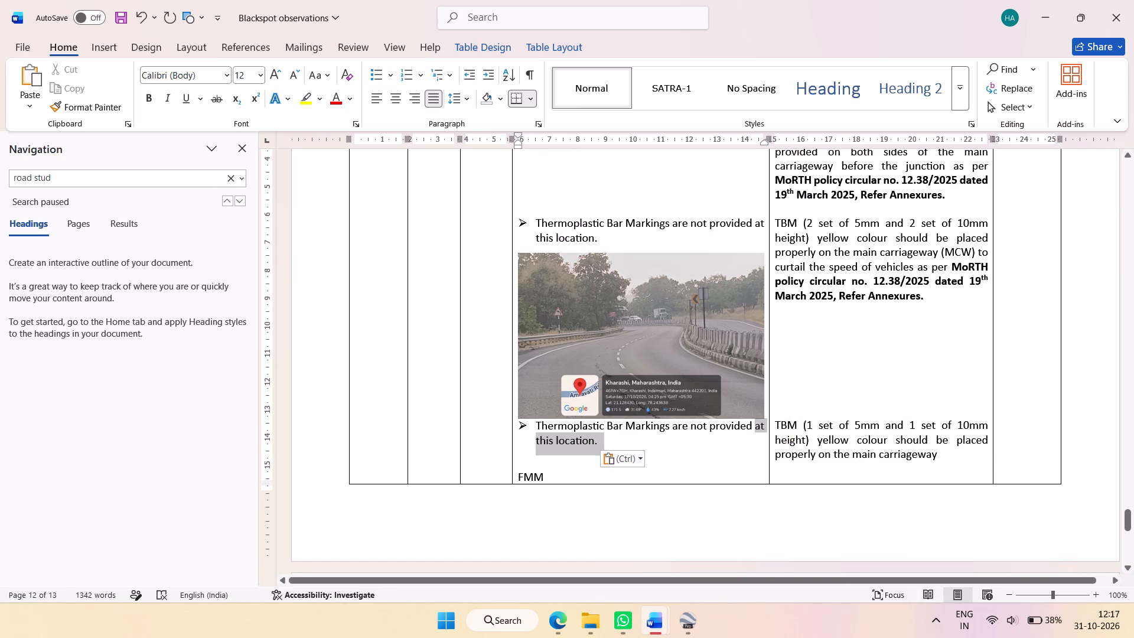
{"action": "left_click_drag", "start_coordinate": [601, 448], "coordinate": [591, 442]}
{"action": "key", "text": "Delete"}
{"action": "key", "text": "Delete"}
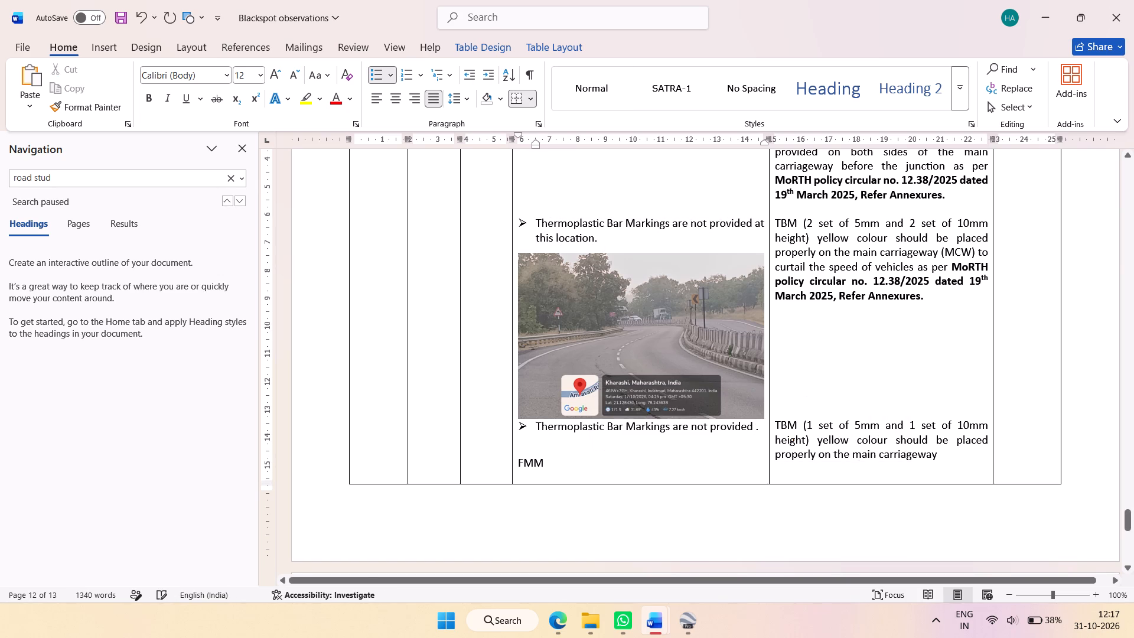
{"action": "type", "text": "on curves"}
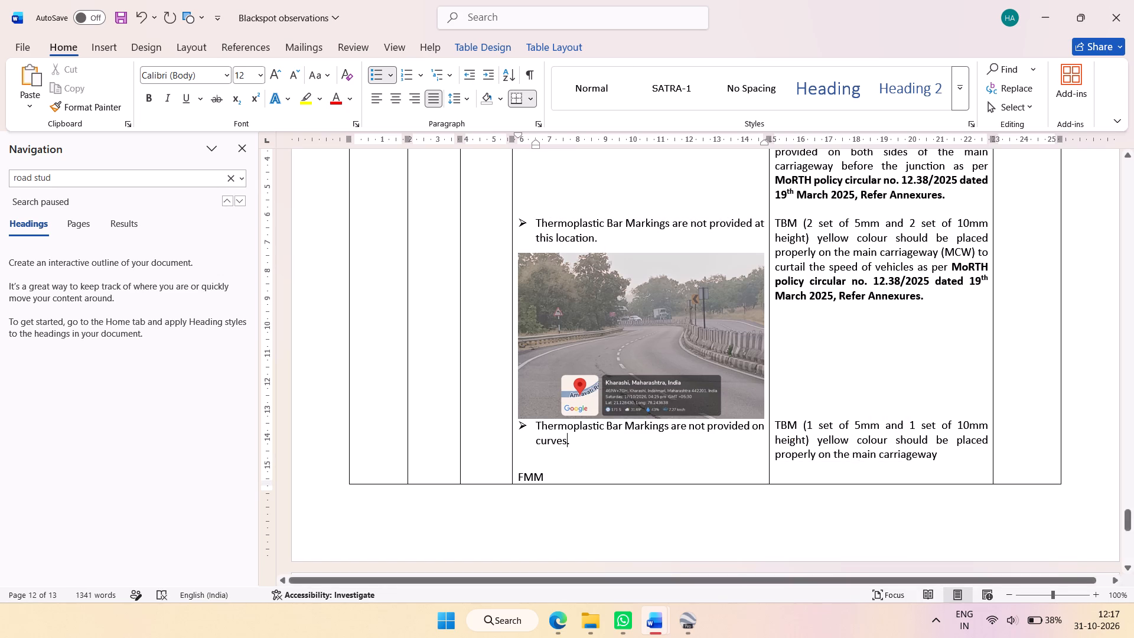
{"action": "left_click", "coordinate": [619, 463]}
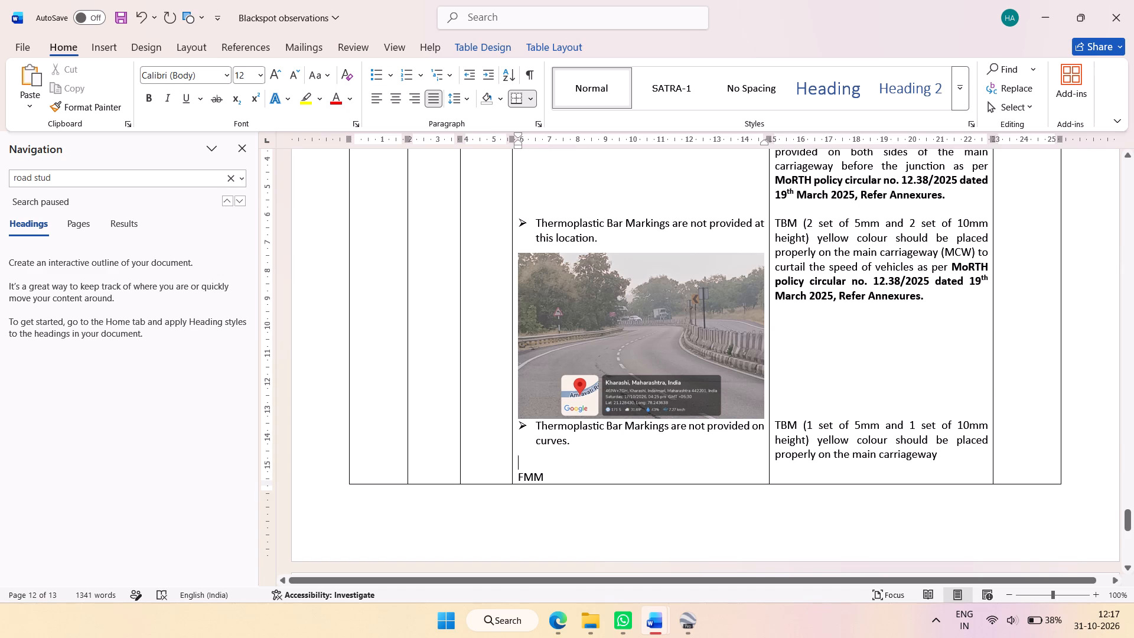
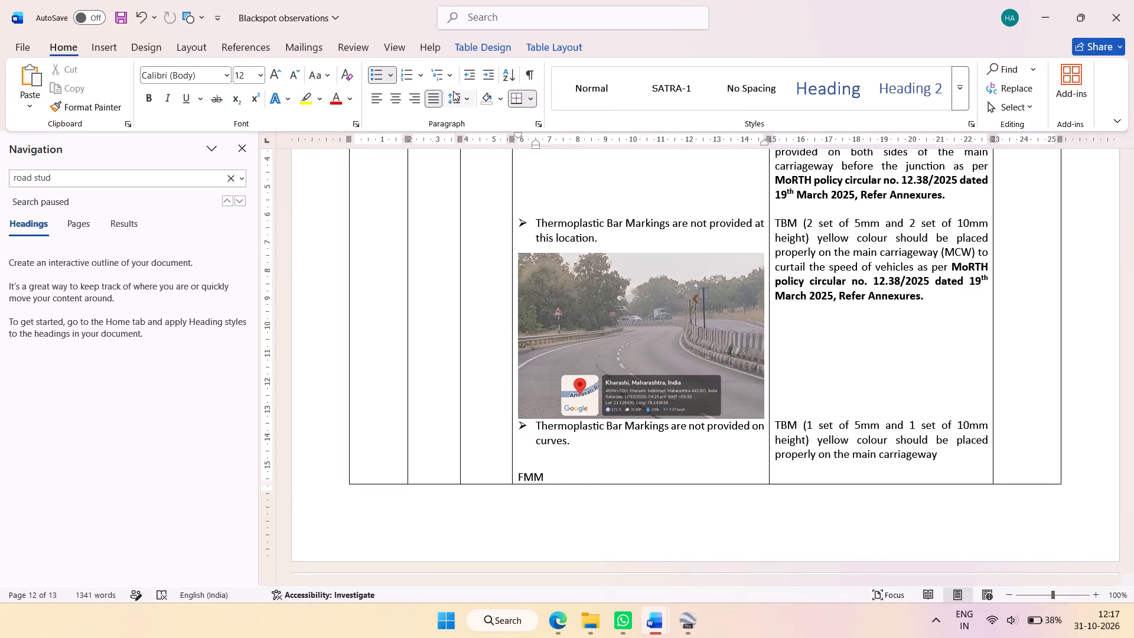
Remove the space after the "Thermoplastic Bar Markings are not provided on curves." paragraph, leaving the cursor on the empty line below it.
{"action": "left_click", "coordinate": [453, 91]}
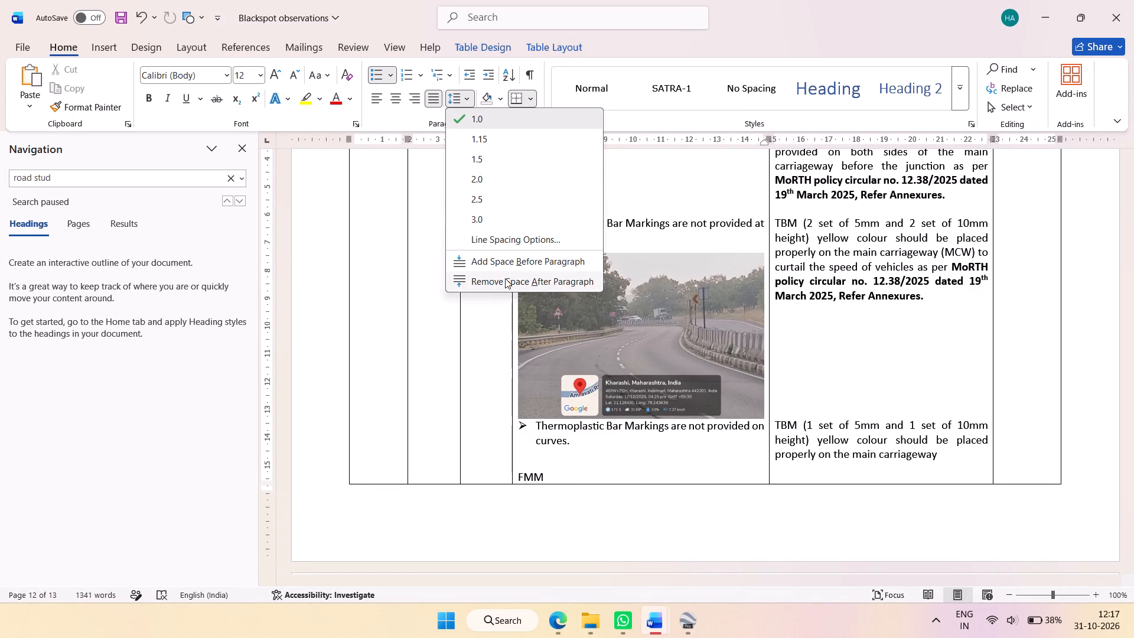
{"action": "left_click", "coordinate": [505, 278]}
{"action": "left_click", "coordinate": [568, 451]}
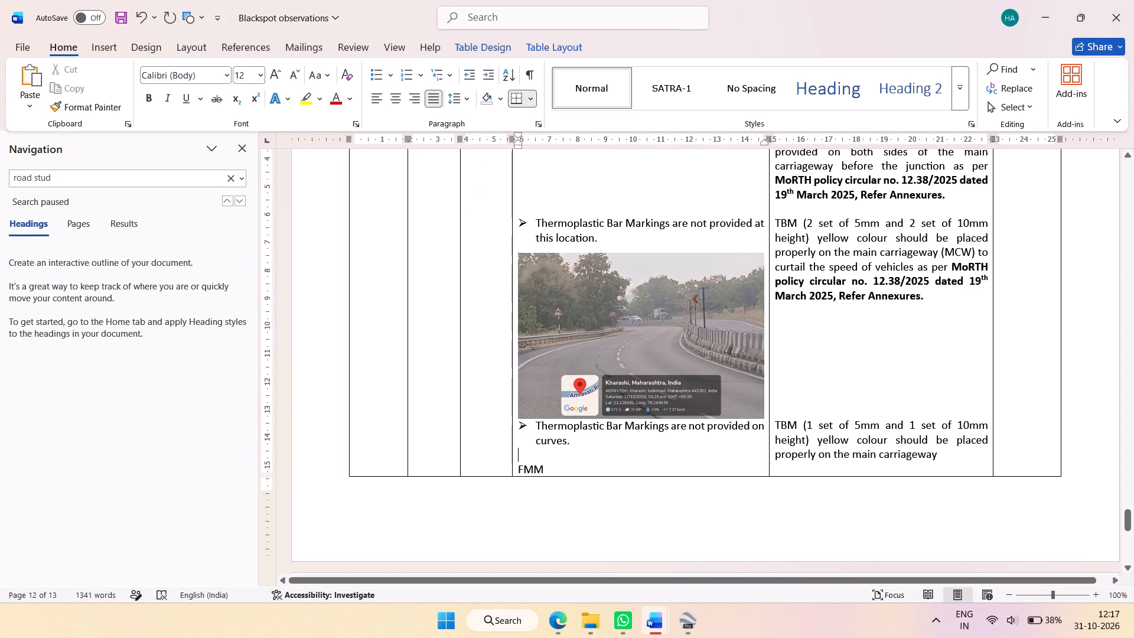
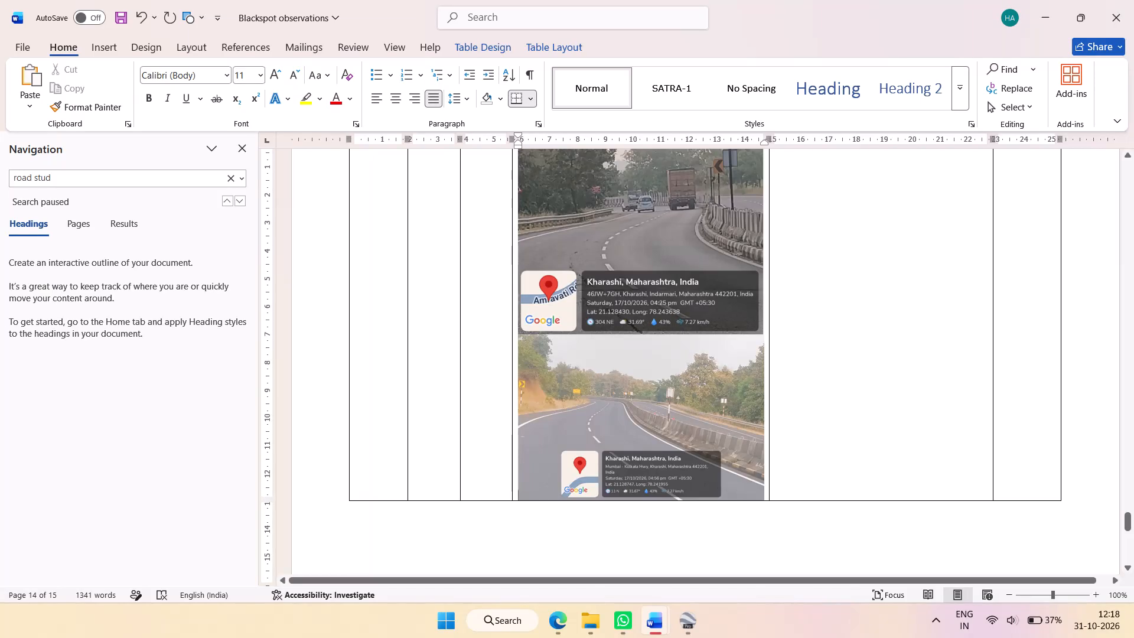
Move the Kharashi photo with the truck from above the curve photos to the empty line below "FMM".
{"action": "left_click", "coordinate": [674, 260]}
{"action": "key", "text": "ctrl+x"}
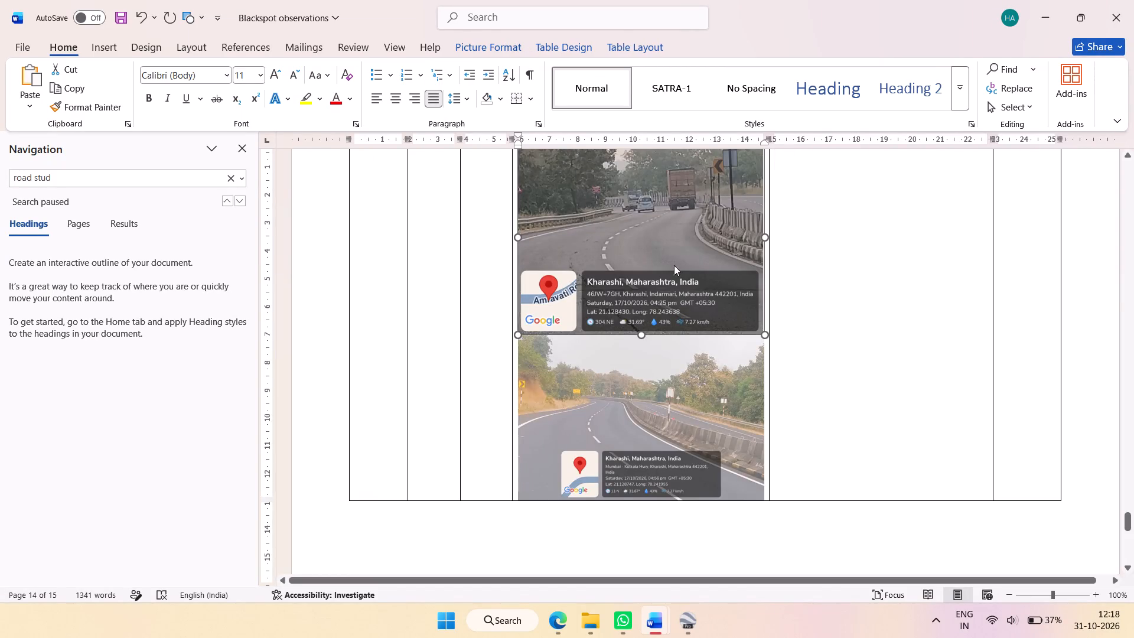
{"action": "scroll", "coordinate": [654, 418], "scroll_direction": "down", "scroll_amount": 5}
{"action": "left_click", "coordinate": [562, 454]}
{"action": "key", "text": "ctrl+v"}
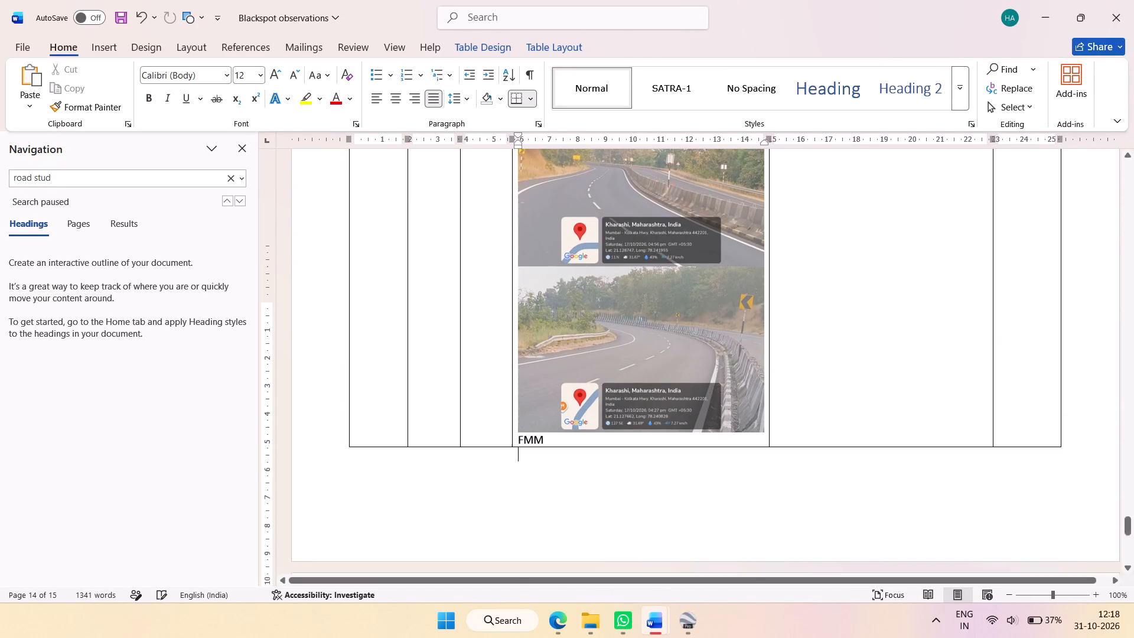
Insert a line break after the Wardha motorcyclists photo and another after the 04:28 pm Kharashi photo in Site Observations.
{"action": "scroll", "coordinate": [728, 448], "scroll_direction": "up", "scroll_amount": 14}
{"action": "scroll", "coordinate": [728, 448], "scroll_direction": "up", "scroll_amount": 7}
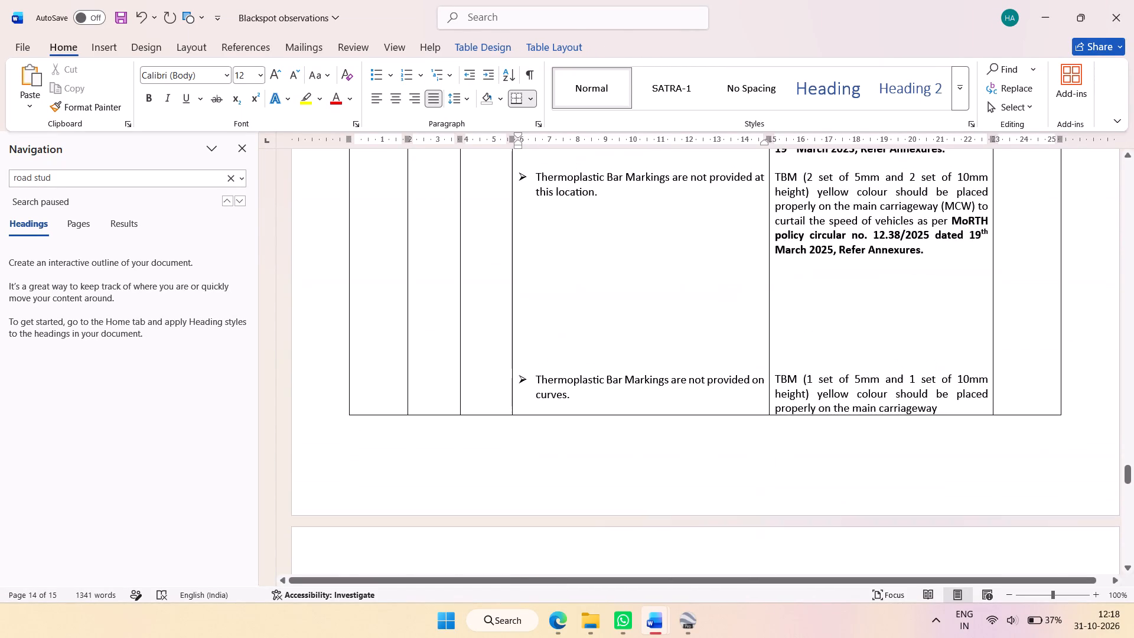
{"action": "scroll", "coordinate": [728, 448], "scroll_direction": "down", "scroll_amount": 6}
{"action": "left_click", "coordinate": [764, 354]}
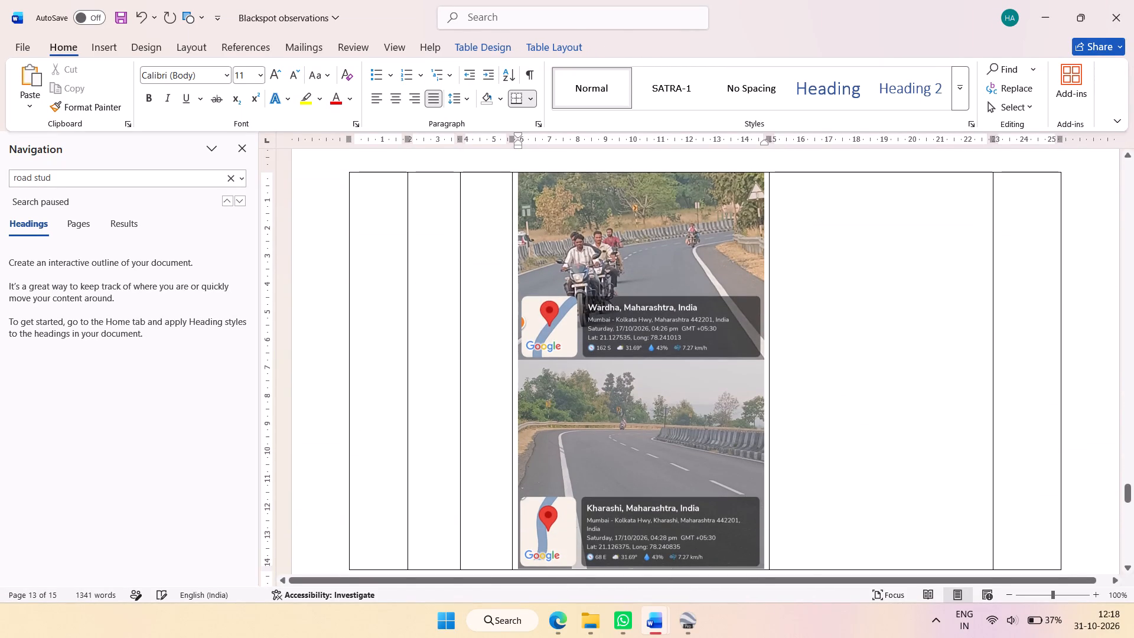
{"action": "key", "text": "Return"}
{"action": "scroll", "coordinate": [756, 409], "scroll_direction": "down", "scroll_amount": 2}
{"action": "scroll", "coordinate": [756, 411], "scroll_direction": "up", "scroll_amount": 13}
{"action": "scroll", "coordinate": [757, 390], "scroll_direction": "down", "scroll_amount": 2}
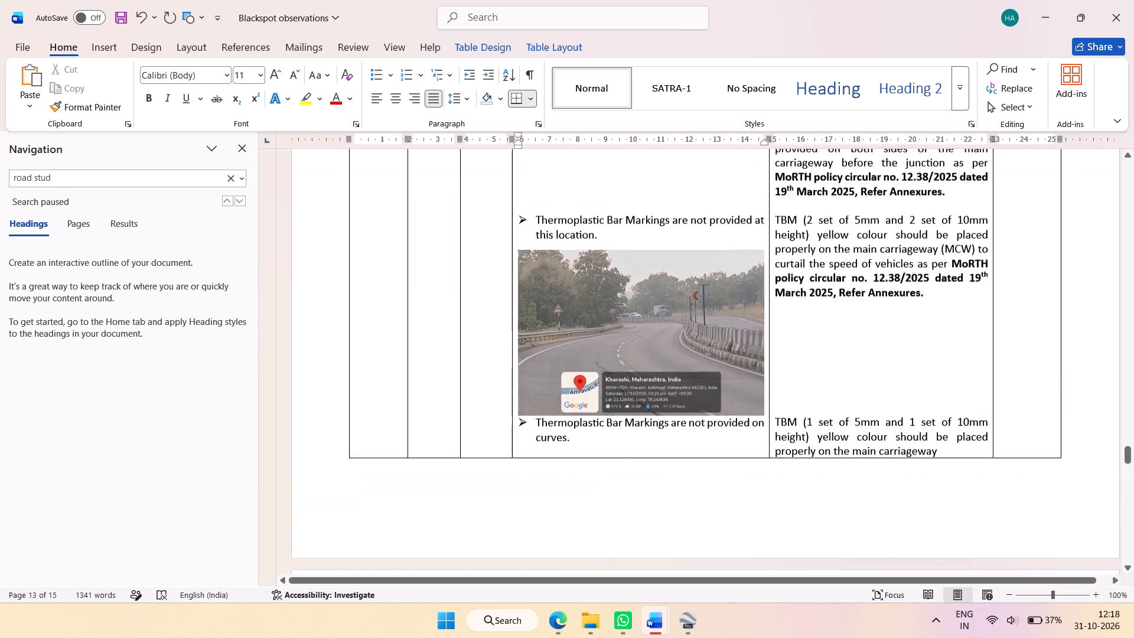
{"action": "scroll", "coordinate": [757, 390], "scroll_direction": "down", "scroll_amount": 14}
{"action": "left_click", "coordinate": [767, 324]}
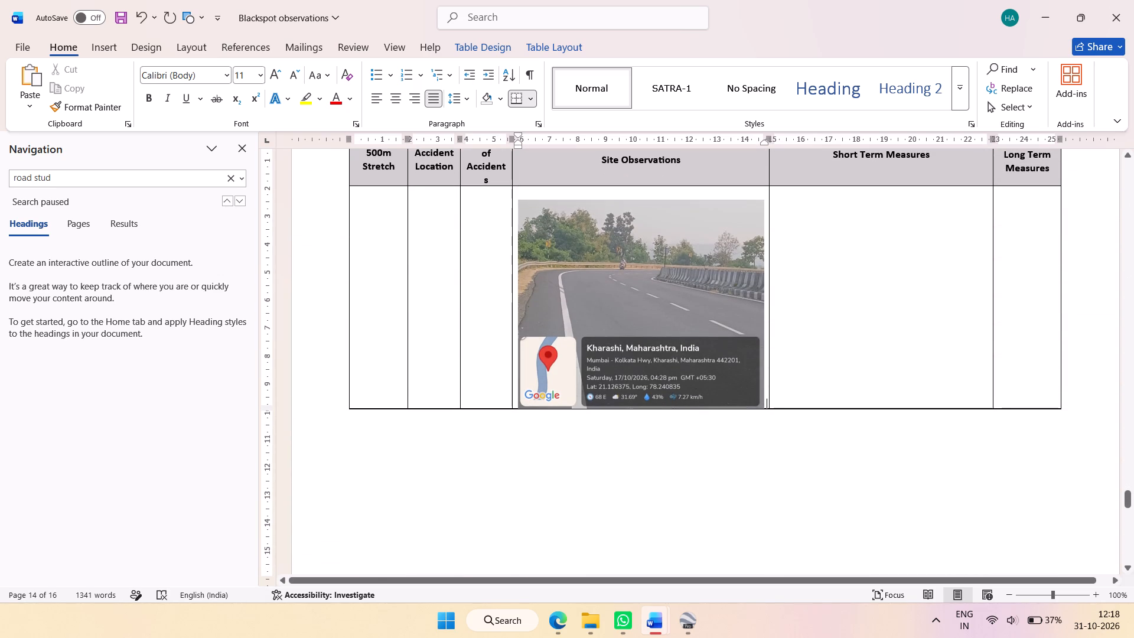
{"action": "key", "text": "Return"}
Crop the top of the 04:28 pm Kharashi photo to a height of about 6.27 cm.
{"action": "scroll", "coordinate": [737, 436], "scroll_direction": "up", "scroll_amount": 6}
{"action": "double_click", "coordinate": [695, 425]}
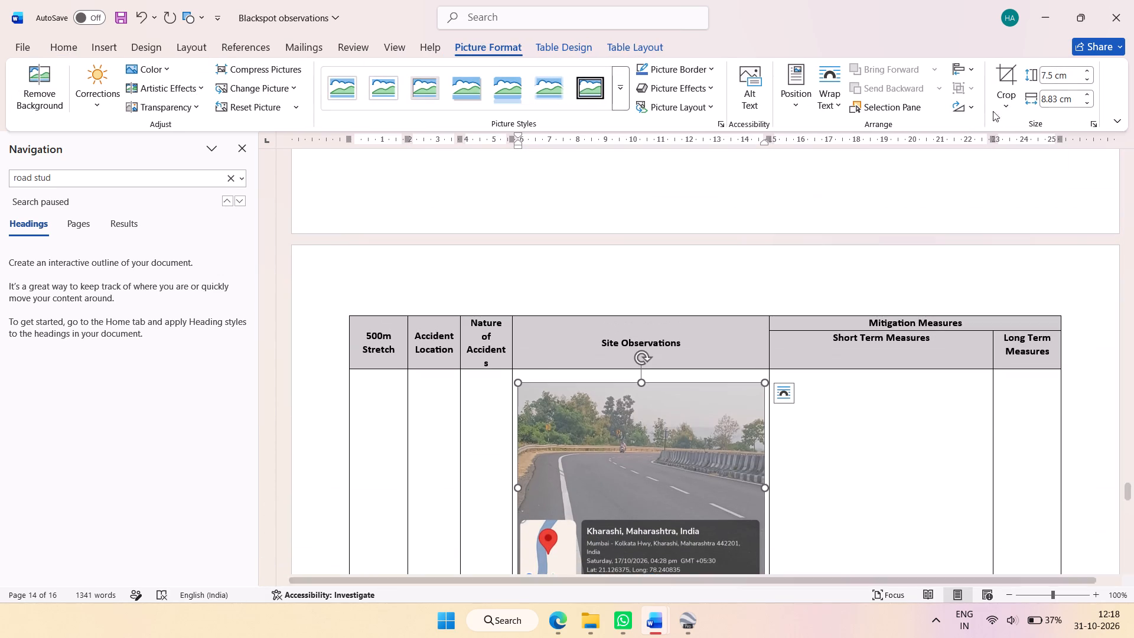
{"action": "left_click", "coordinate": [1010, 83]}
{"action": "left_click_drag", "start_coordinate": [638, 386], "coordinate": [639, 417]}
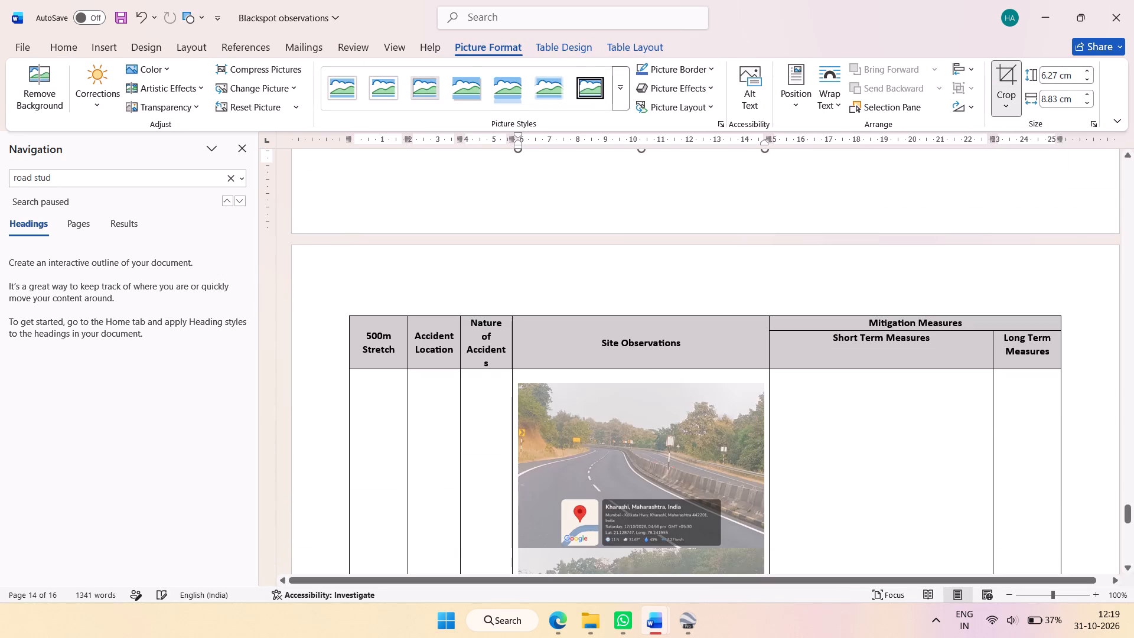
{"action": "scroll", "coordinate": [722, 418], "scroll_direction": "up", "scroll_amount": 5}
{"action": "left_click", "coordinate": [820, 304]}
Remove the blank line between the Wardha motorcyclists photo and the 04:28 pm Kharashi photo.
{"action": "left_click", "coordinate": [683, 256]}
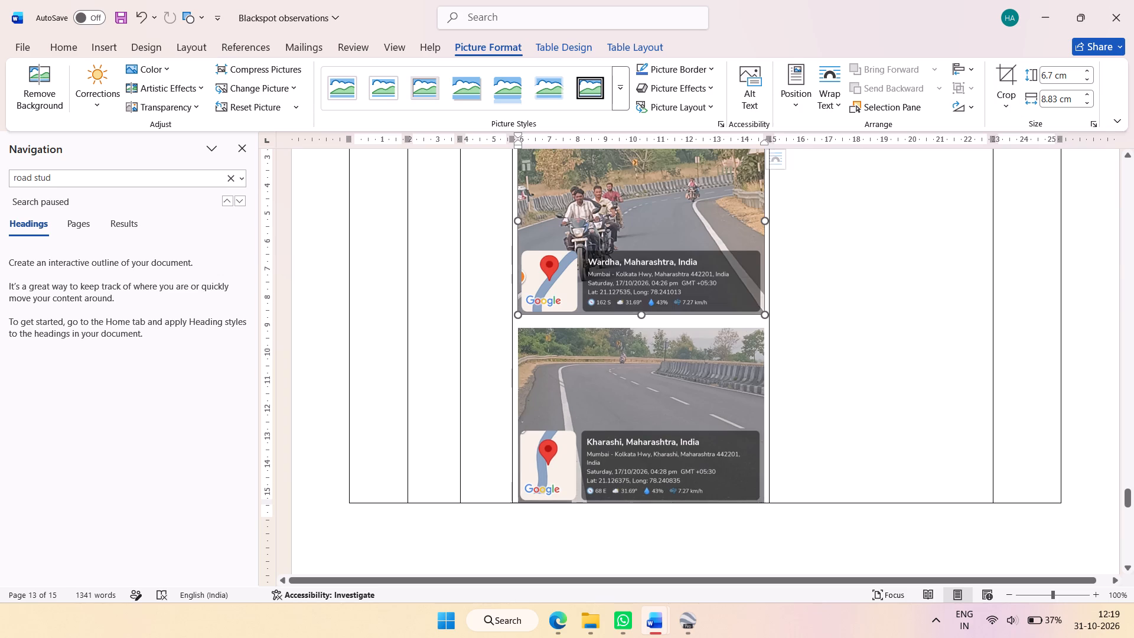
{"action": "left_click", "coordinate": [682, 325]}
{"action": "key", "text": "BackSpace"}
Copy the arrow bullet formatting from "Thermoplastic Bar Markings are not provided on curves." onto the "FMM" line with Format Painter.
{"action": "scroll", "coordinate": [700, 359], "scroll_direction": "down", "scroll_amount": 7}
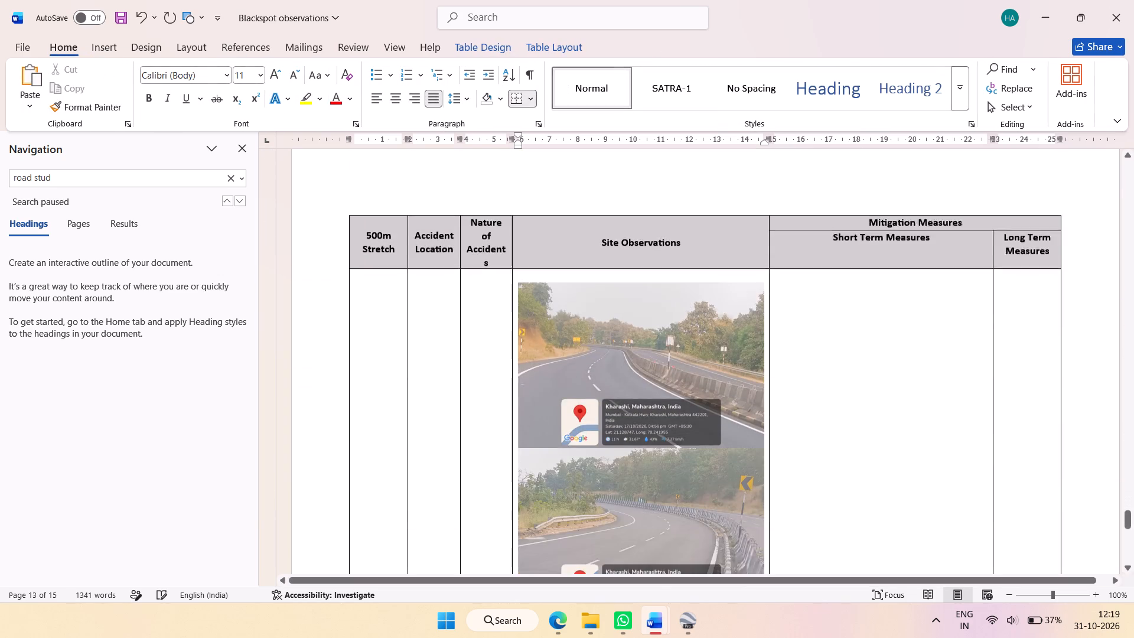
{"action": "scroll", "coordinate": [639, 366], "scroll_direction": "down", "scroll_amount": 8}
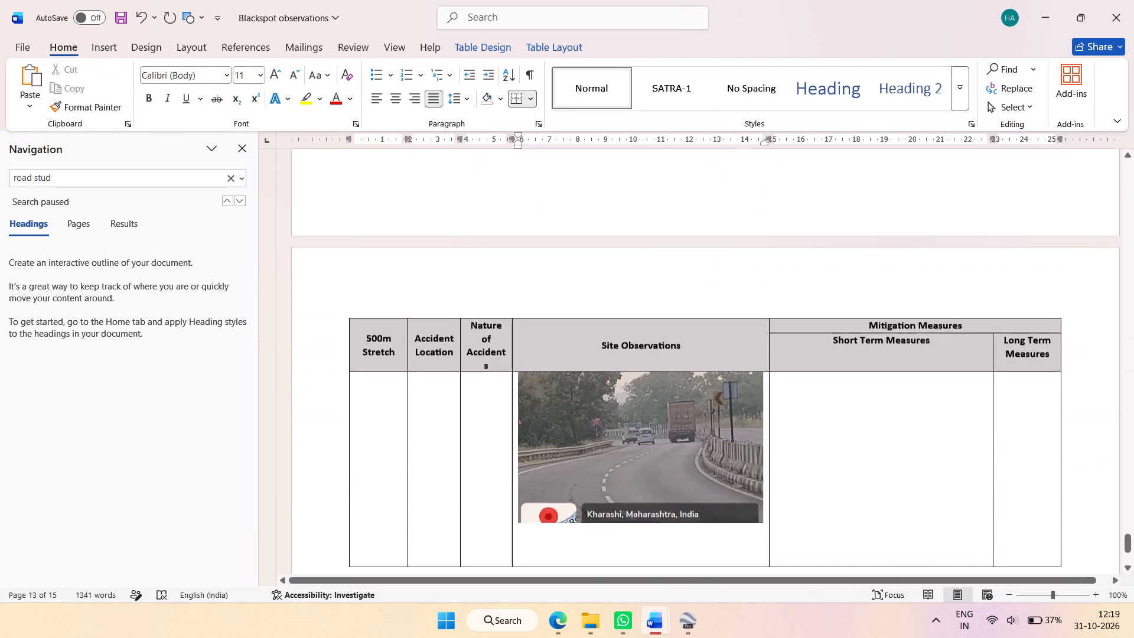
{"action": "scroll", "coordinate": [642, 354], "scroll_direction": "down", "scroll_amount": 2}
{"action": "scroll", "coordinate": [642, 354], "scroll_direction": "up", "scroll_amount": 17}
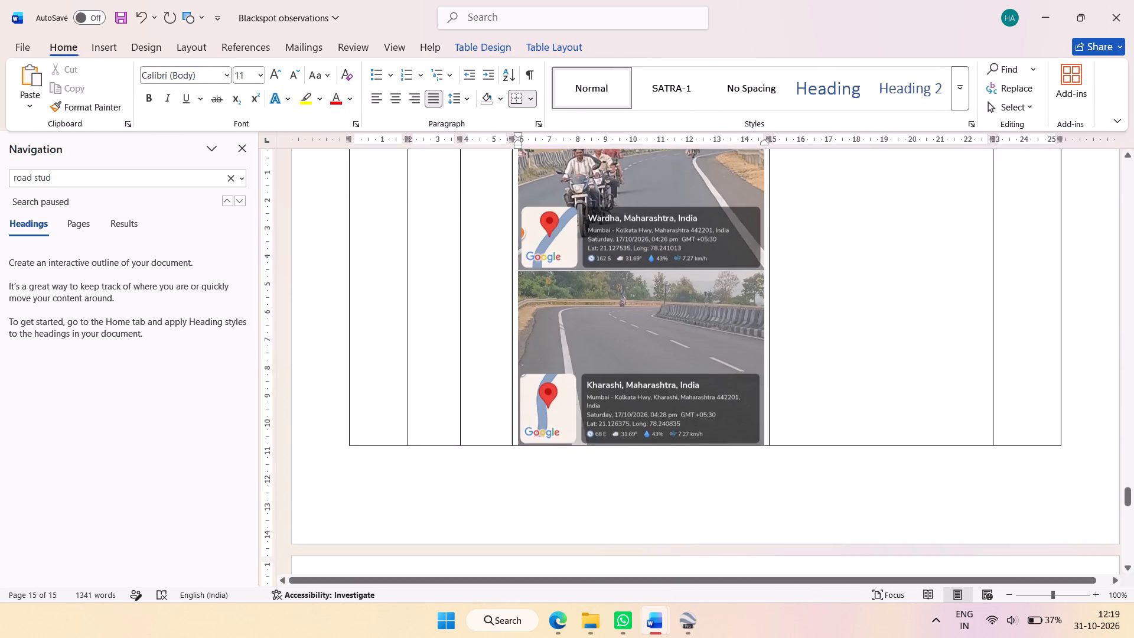
{"action": "scroll", "coordinate": [642, 353], "scroll_direction": "up", "scroll_amount": 6}
{"action": "left_click", "coordinate": [523, 285]}
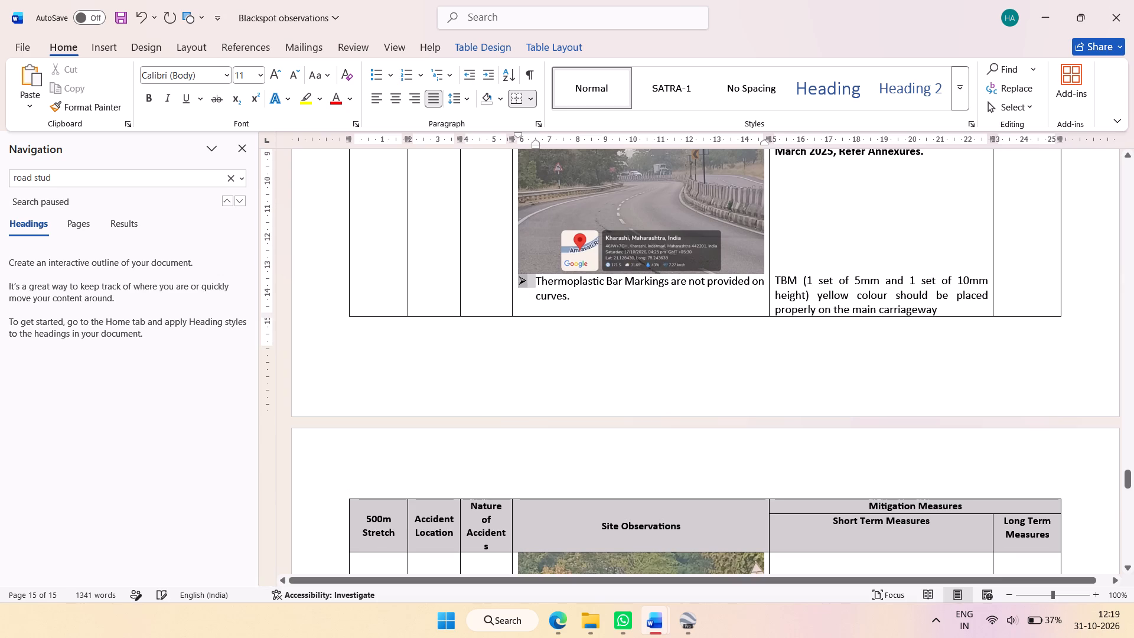
{"action": "left_click", "coordinate": [100, 108]}
{"action": "scroll", "coordinate": [555, 307], "scroll_direction": "down", "scroll_amount": 12}
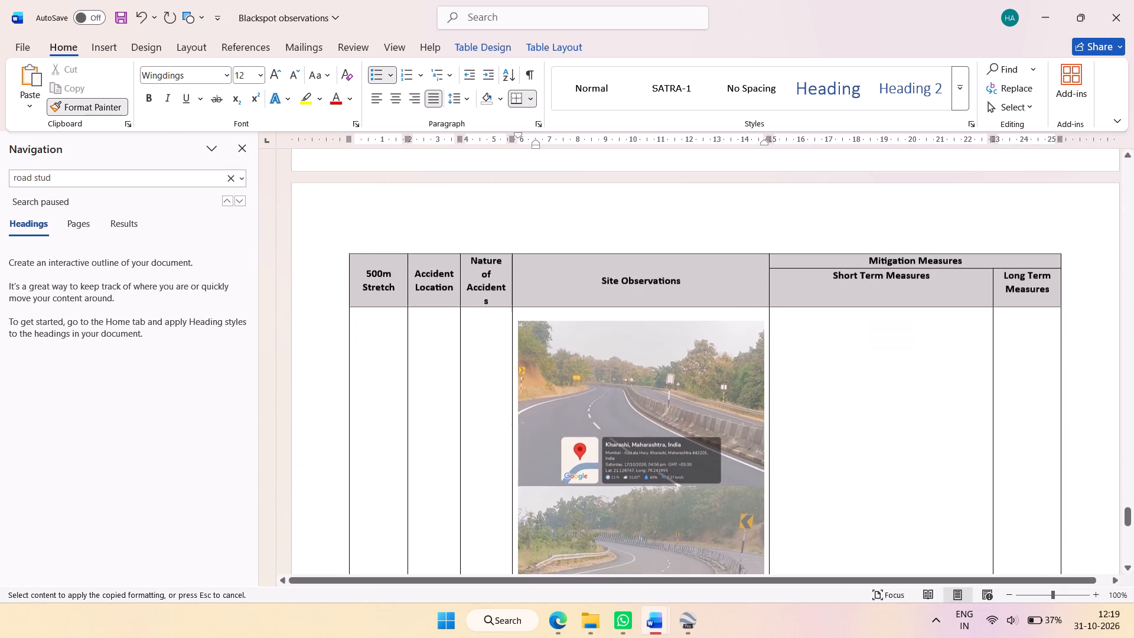
{"action": "scroll", "coordinate": [545, 441], "scroll_direction": "down", "scroll_amount": 2}
{"action": "left_click", "coordinate": [527, 509]}
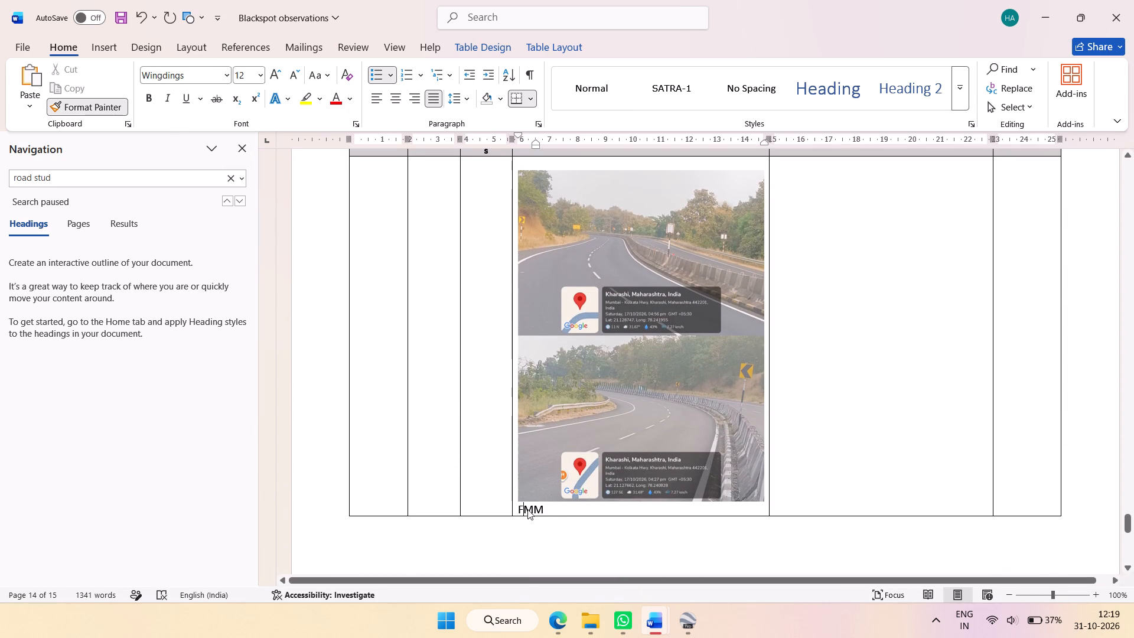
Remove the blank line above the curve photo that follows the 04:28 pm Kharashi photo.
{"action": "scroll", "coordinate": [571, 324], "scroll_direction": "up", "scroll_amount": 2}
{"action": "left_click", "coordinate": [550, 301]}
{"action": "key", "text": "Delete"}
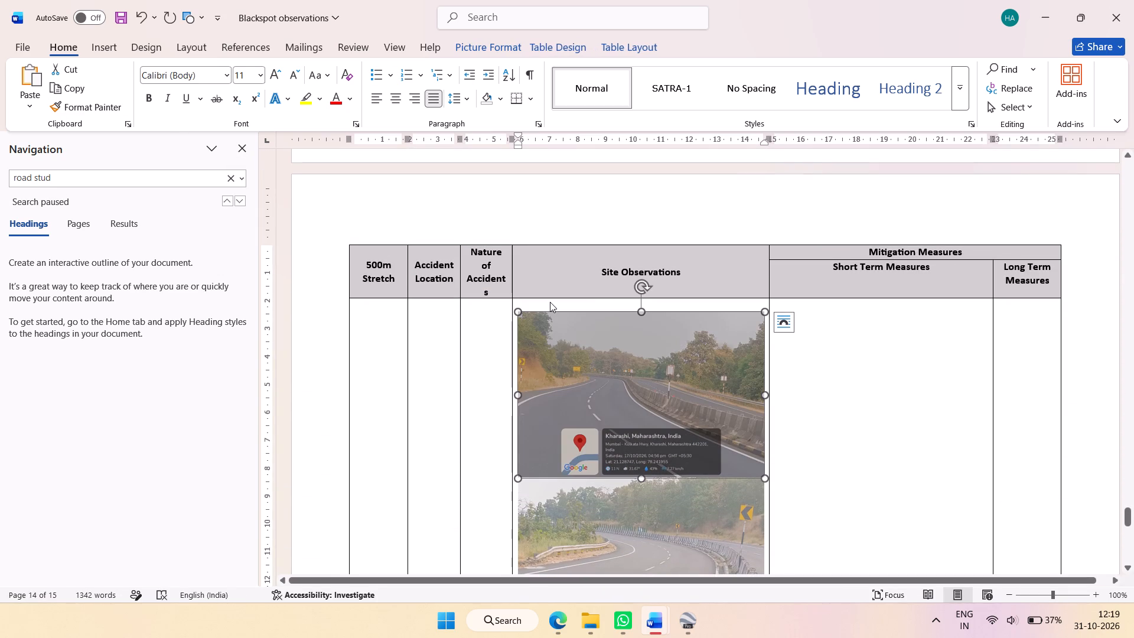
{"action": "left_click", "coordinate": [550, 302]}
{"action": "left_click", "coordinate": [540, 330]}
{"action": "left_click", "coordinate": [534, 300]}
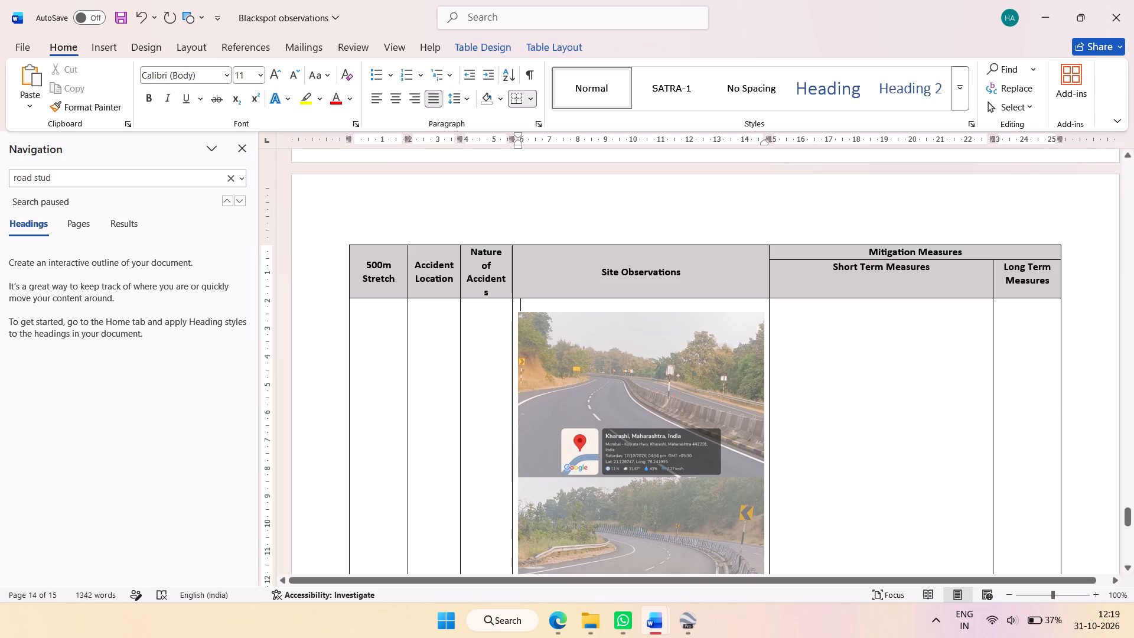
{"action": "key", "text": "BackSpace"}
Replace "FMM" with the observation "Flexible object marker is not placed on crash barrier at this location.".
{"action": "scroll", "coordinate": [475, 284], "scroll_direction": "down", "scroll_amount": 7}
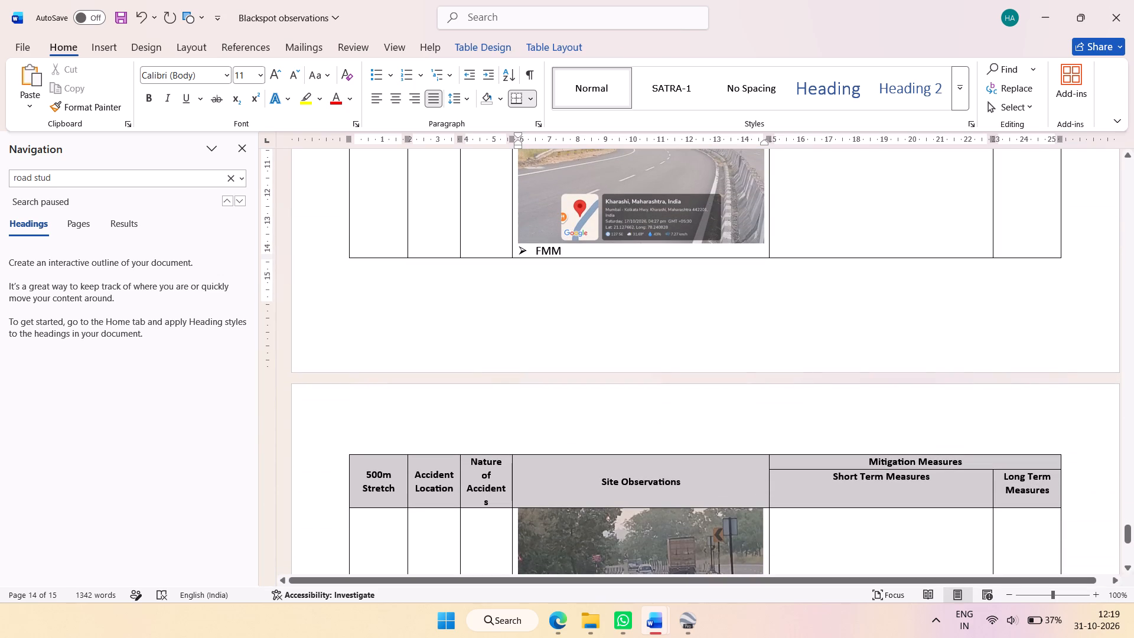
{"action": "left_click", "coordinate": [579, 253]}
{"action": "key", "text": "BackSpace"}
{"action": "key", "text": "BackSpace"}
{"action": "type", "text": "lexible object market"}
{"action": "key", "text": "space"}
{"action": "key", "text": "BackSpace"}
{"action": "key", "text": "BackSpace"}
{"action": "type", "text": "r is not p;la e"}
{"action": "key", "text": "BackSpace"}
{"action": "key", "text": "BackSpace"}
{"action": "key", "text": "BackSpace"}
{"action": "key", "text": "BackSpace"}
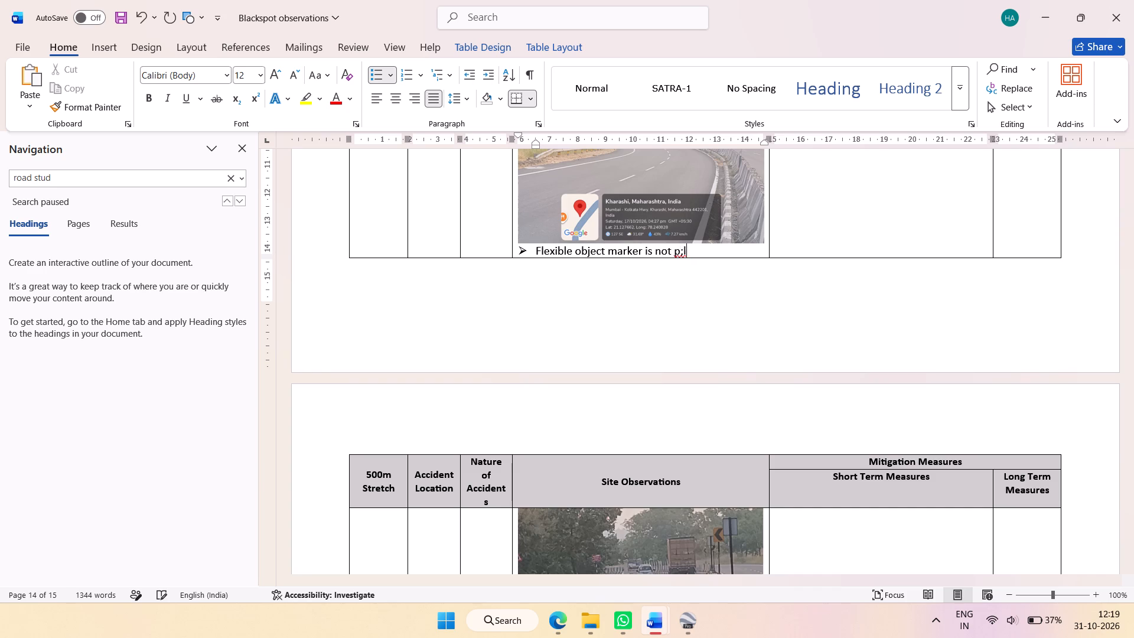
{"action": "key", "text": "BackSpace"}
{"action": "type", "text": "laced on median"}
{"action": "key", "text": "space"}
{"action": "key", "text": "BackSpace"}
{"action": "key", "text": "BackSpace"}
{"action": "key", "text": "BackSpace"}
{"action": "key", "text": "BackSpace"}
{"action": "key", "text": "BackSpace"}
{"action": "key", "text": "BackSpace"}
{"action": "key", "text": "BackSpace"}
{"action": "type", "text": "crash barrier at this location"}
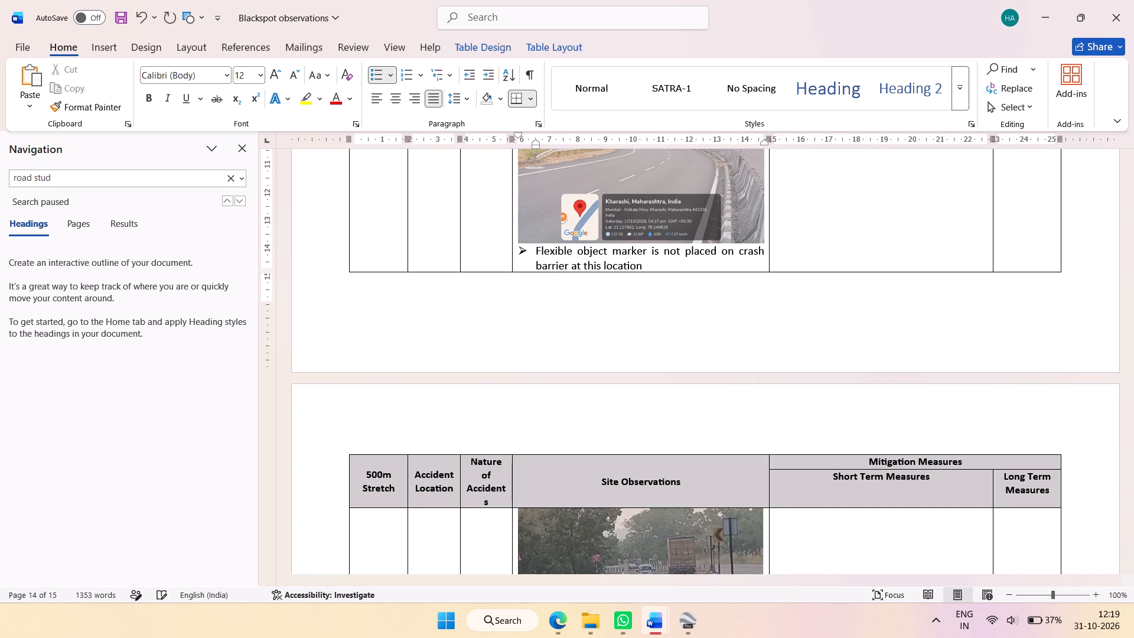
{"action": "key", "text": "period"}
Highlight the flexible object marker observation in yellow.
{"action": "left_click", "coordinate": [812, 242]}
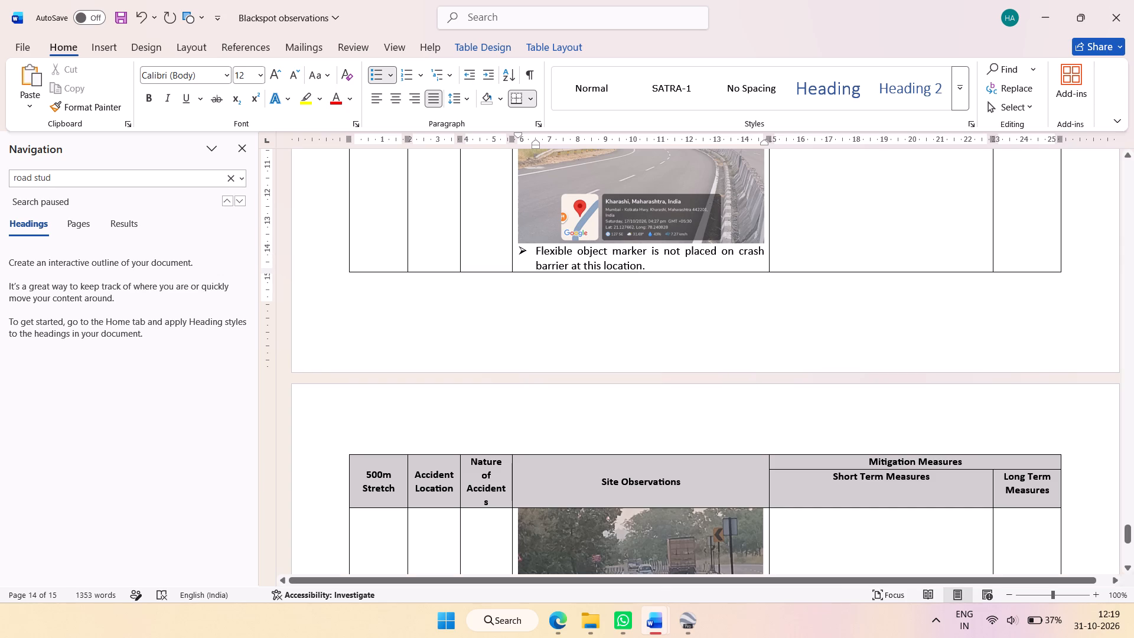
{"action": "left_click_drag", "start_coordinate": [664, 264], "coordinate": [549, 253]}
{"action": "left_click", "coordinate": [614, 232]}
{"action": "left_click", "coordinate": [634, 258]}
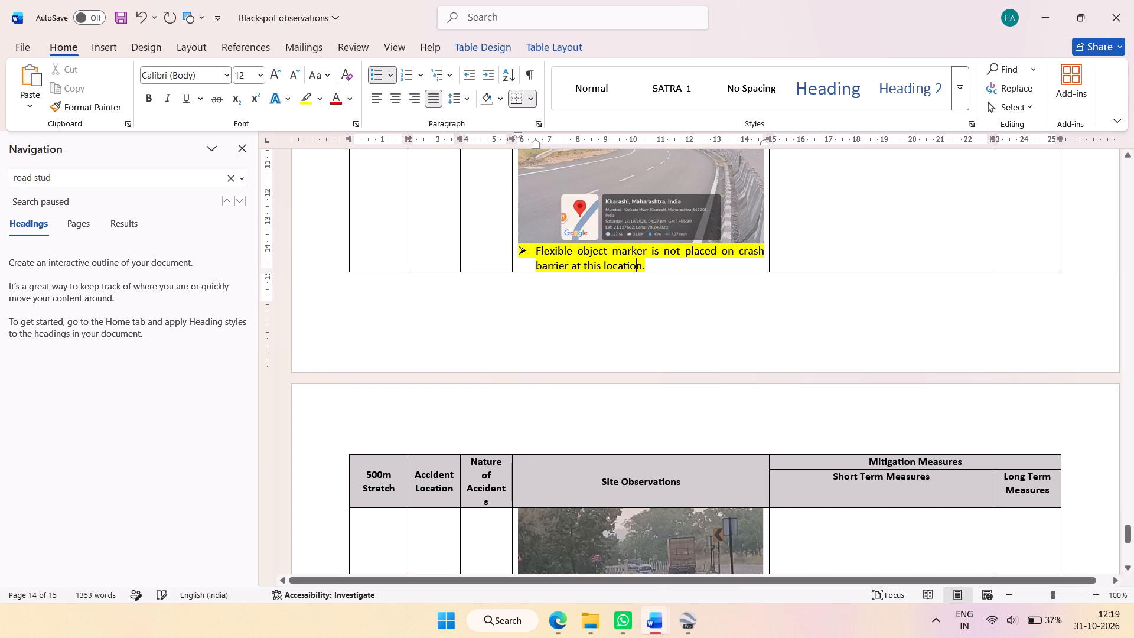
Add a full stop after "properly on the main carriageway" in the Short Term Measures for curves.
{"action": "scroll", "coordinate": [777, 252], "scroll_direction": "up", "scroll_amount": 2}
{"action": "left_click", "coordinate": [816, 267]}
{"action": "scroll", "coordinate": [830, 276], "scroll_direction": "up", "scroll_amount": 17}
{"action": "left_click", "coordinate": [947, 413]}
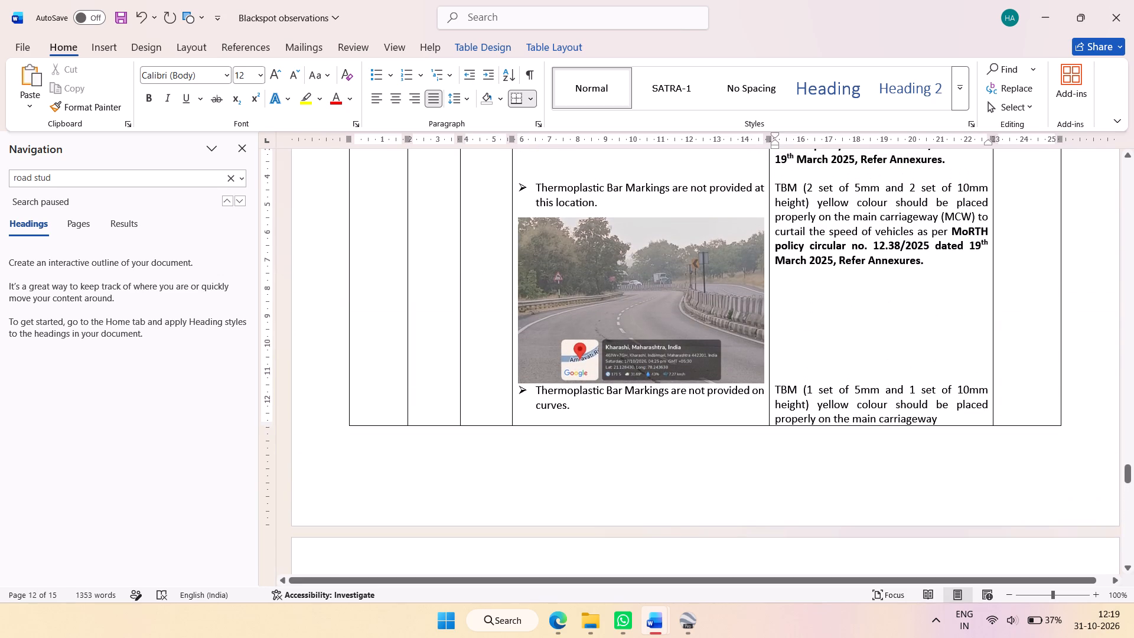
{"action": "left_click", "coordinate": [950, 417]}
{"action": "key", "text": "period"}
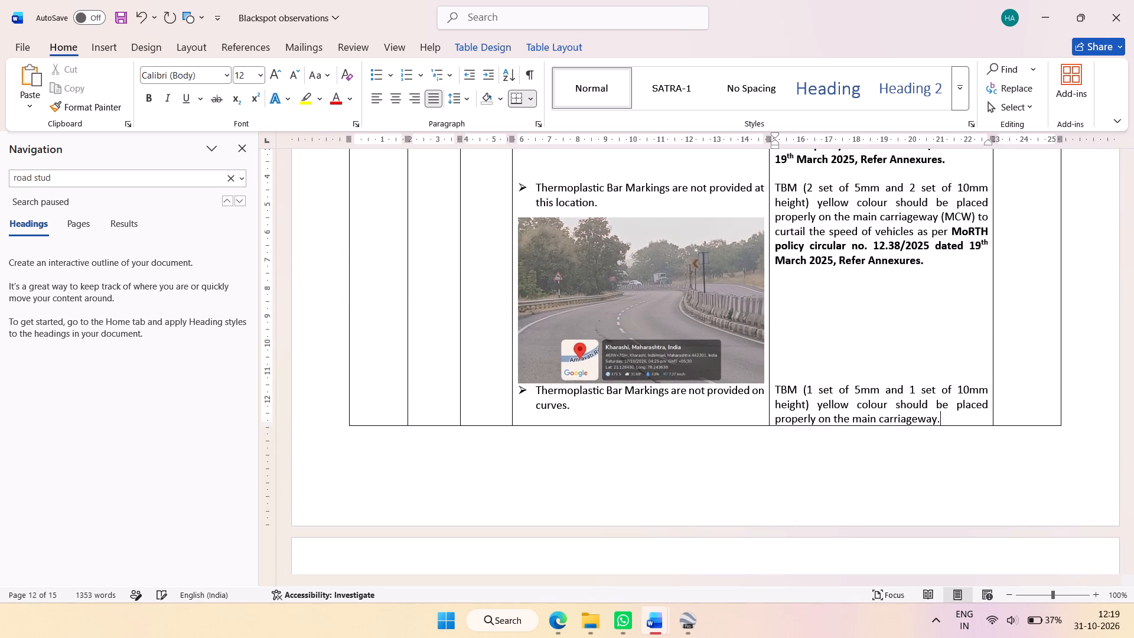
Add blank lines below the curves TBM measure until the cursor is level with the flexible object marker observation.
{"action": "key", "text": "Return"}
{"action": "key", "text": "Return"}
{"action": "key", "text": "Return"}
{"action": "key", "text": "Return"}
{"action": "key", "text": "Return"}
{"action": "key", "text": "Return"}
{"action": "key", "text": "Return"}
{"action": "key", "text": "Return"}
{"action": "key", "text": "Return"}
{"action": "key", "text": "Return"}
{"action": "key", "text": "Return"}
{"action": "key", "text": "Return"}
{"action": "key", "text": "Return"}
{"action": "key", "text": "Return"}
{"action": "key", "text": "Return"}
{"action": "key", "text": "Return"}
{"action": "key", "text": "Return"}
{"action": "key", "text": "Return"}
{"action": "key", "text": "Return"}
{"action": "key", "text": "Return"}
{"action": "scroll", "coordinate": [826, 401], "scroll_direction": "down", "scroll_amount": 3}
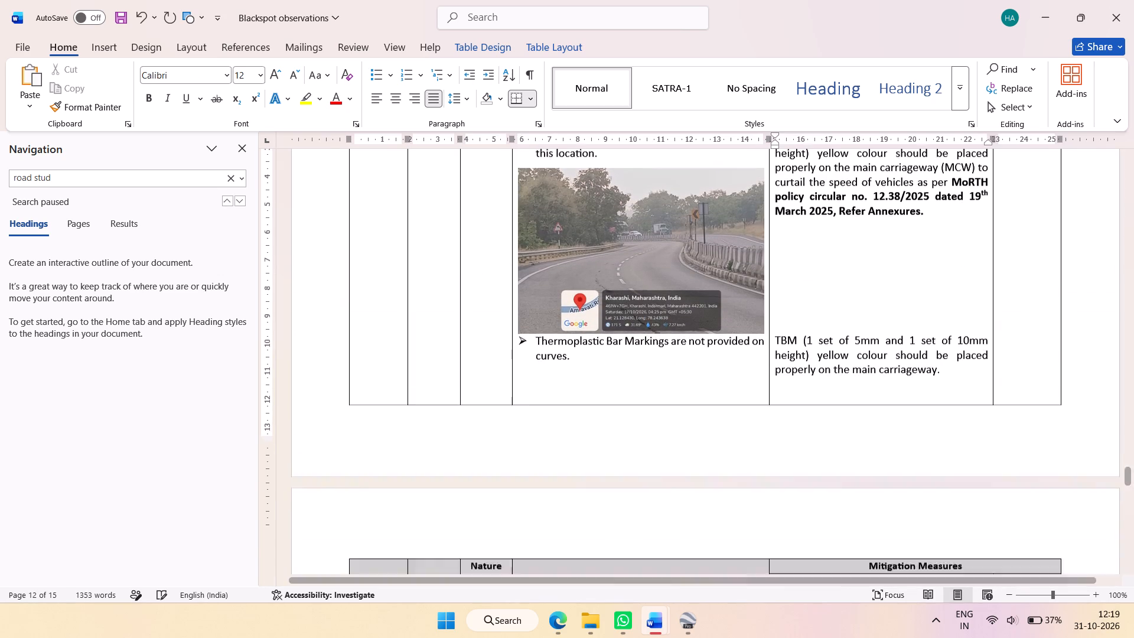
{"action": "scroll", "coordinate": [826, 401], "scroll_direction": "down", "scroll_amount": 5}
{"action": "key", "text": "Return"}
{"action": "key", "text": "Return"}
{"action": "key", "text": "Return"}
{"action": "key", "text": "Return"}
{"action": "key", "text": "Return"}
{"action": "key", "text": "Return"}
{"action": "key", "text": "Return"}
{"action": "key", "text": "Return"}
{"action": "key", "text": "Return"}
{"action": "key", "text": "Return"}
{"action": "key", "text": "Return"}
{"action": "key", "text": "Return"}
{"action": "key", "text": "Return"}
{"action": "key", "text": "Return"}
{"action": "key", "text": "Return"}
{"action": "key", "text": "Return"}
{"action": "scroll", "coordinate": [824, 398], "scroll_direction": "down", "scroll_amount": 5}
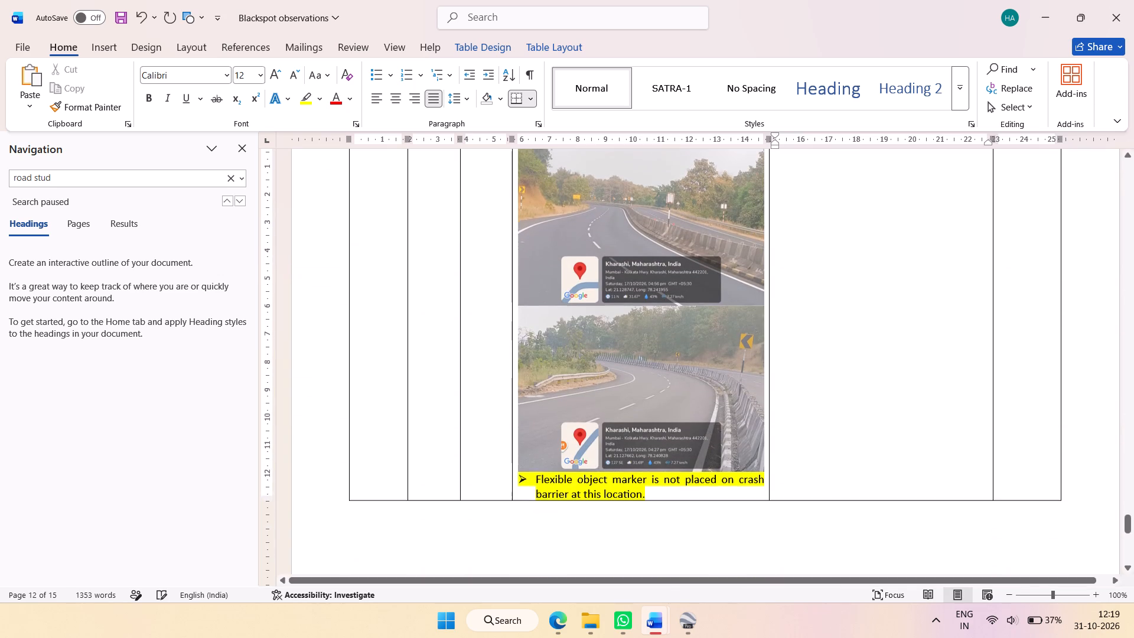
{"action": "key", "text": "Return"}
{"action": "key", "text": "Return"}
{"action": "key", "text": "Return"}
{"action": "key", "text": "Return"}
{"action": "key", "text": "Return"}
{"action": "key", "text": "Return"}
{"action": "key", "text": "Return"}
{"action": "key", "text": "Return"}
{"action": "key", "text": "Return"}
{"action": "key", "text": "Return"}
{"action": "key", "text": "Return"}
{"action": "key", "text": "Return"}
{"action": "key", "text": "Return"}
{"action": "key", "text": "Return"}
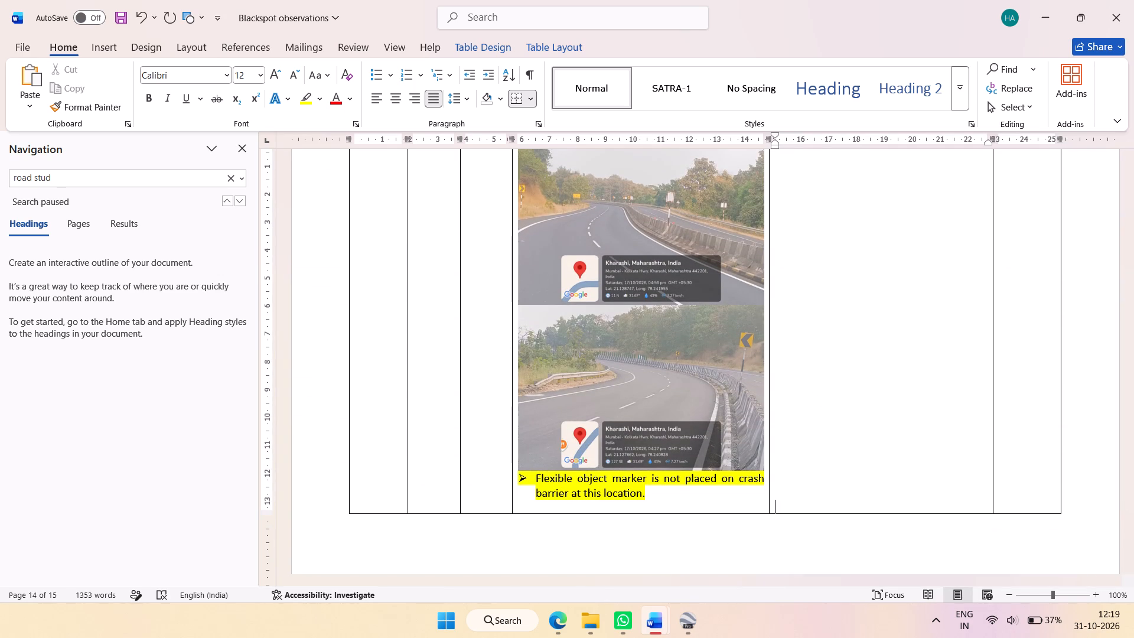
{"action": "key", "text": "BackSpace"}
{"action": "key", "text": "BackSpace"}
Switch to the RSA_Etawah to Kanpur report and find its "Flexible Median Marker" recommendation by searching for "flexible".
{"action": "left_click", "coordinate": [654, 621]}
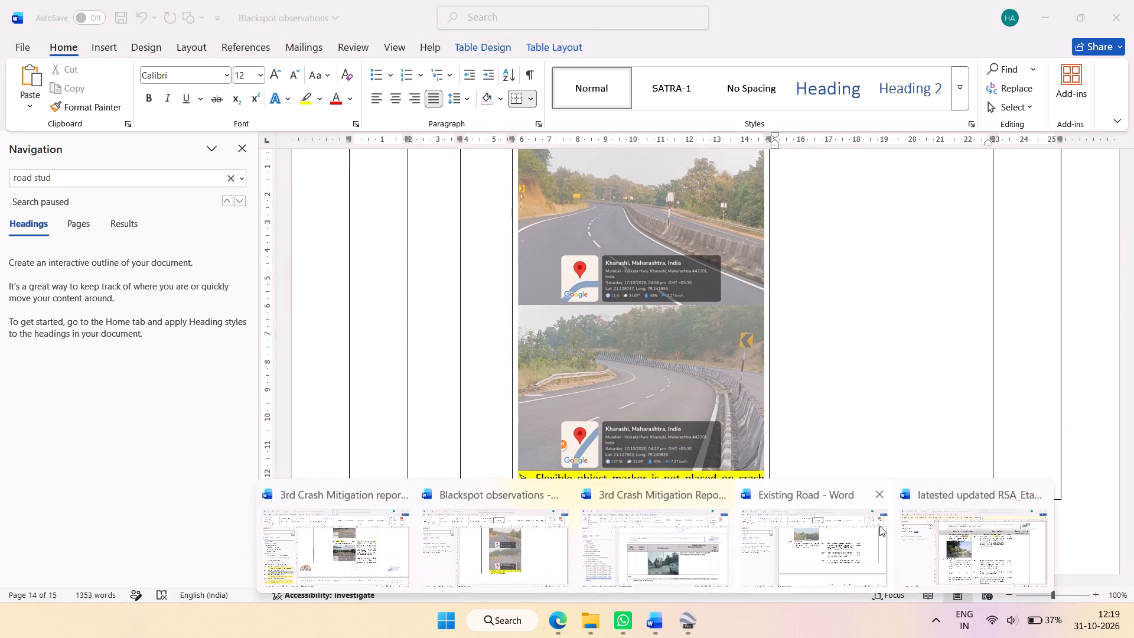
{"action": "left_click", "coordinate": [946, 516]}
{"action": "left_click", "coordinate": [93, 129]}
{"action": "type", "text": "flexible"}
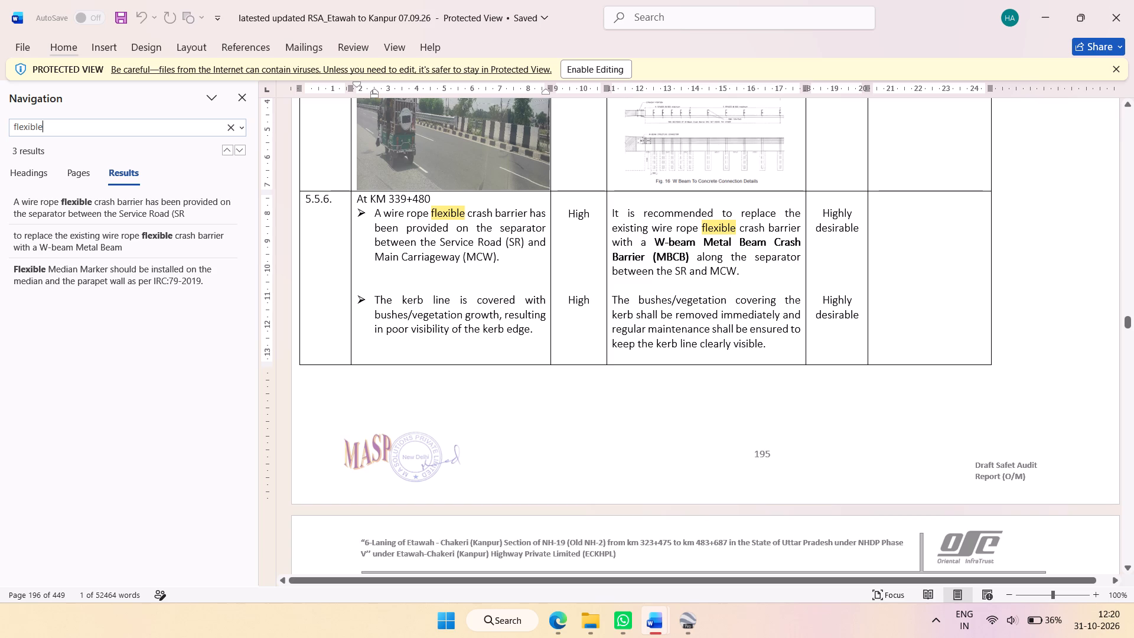
{"action": "left_click", "coordinate": [179, 273]}
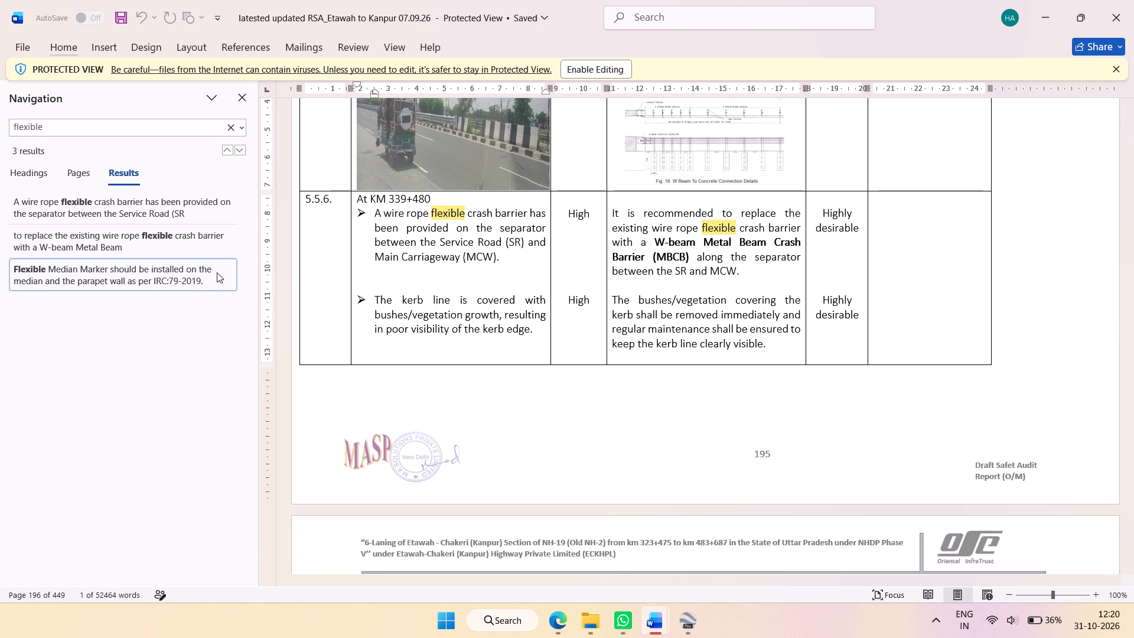
Copy the Flexible Median Marker recommendation citing IRC:79-2019 into Blackspot observations' Short Term Measures, beside the flexible object marker observation.
{"action": "left_click_drag", "start_coordinate": [738, 241], "coordinate": [696, 238]}
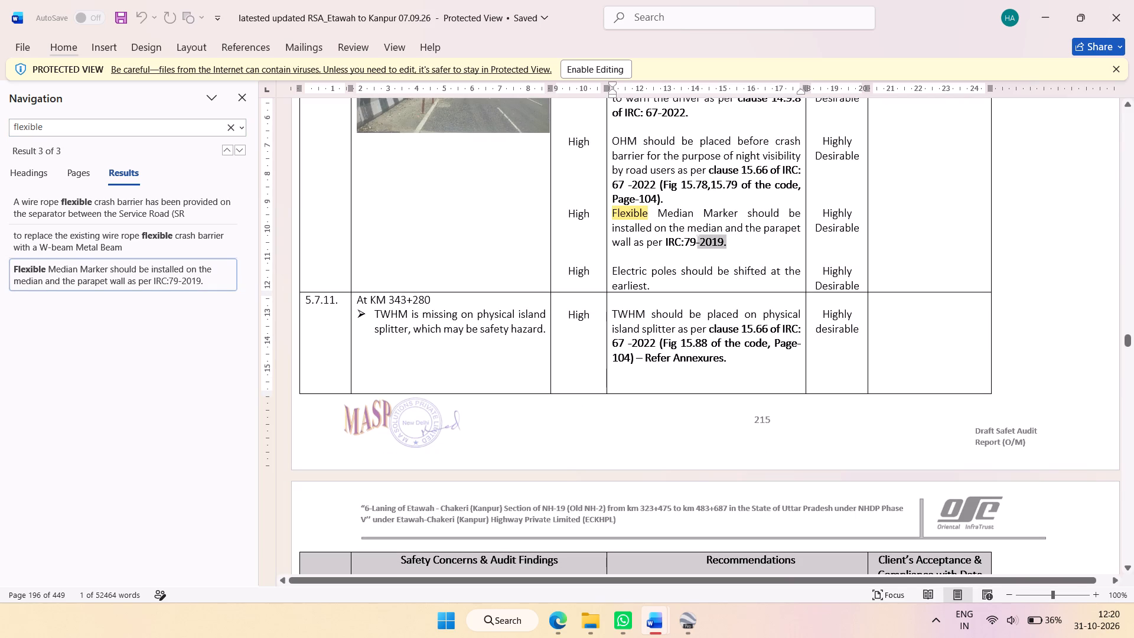
{"action": "left_click_drag", "start_coordinate": [696, 238], "coordinate": [628, 216]}
{"action": "scroll", "coordinate": [656, 272], "scroll_direction": "up", "scroll_amount": 1}
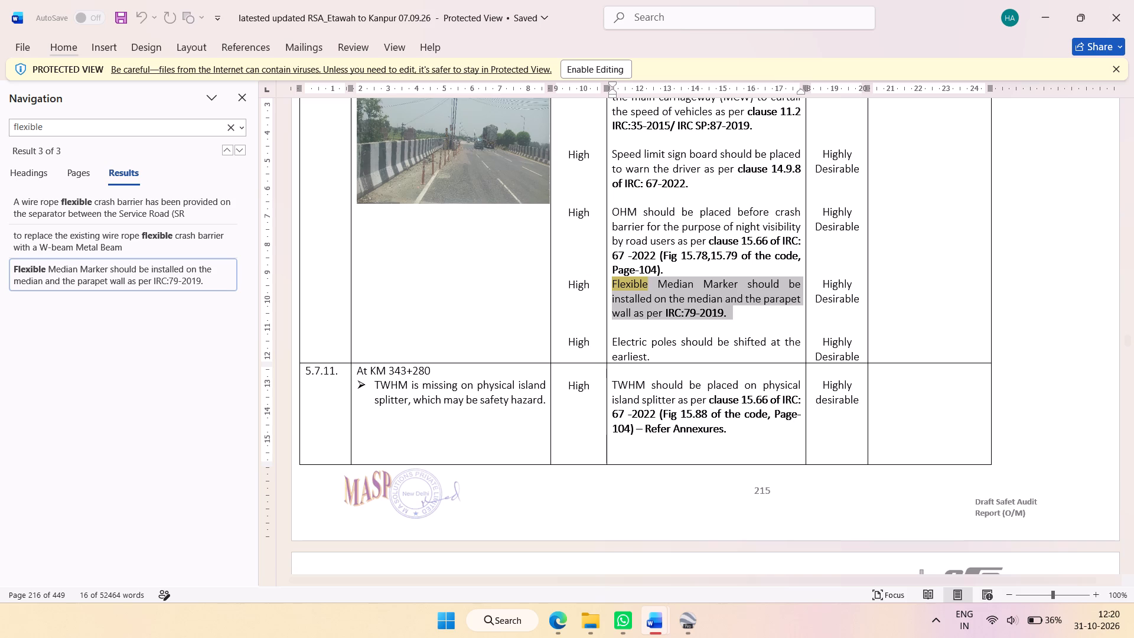
{"action": "key", "text": "ctrl+c"}
{"action": "key", "text": "ctrl+c"}
{"action": "key", "text": "alt+Tab"}
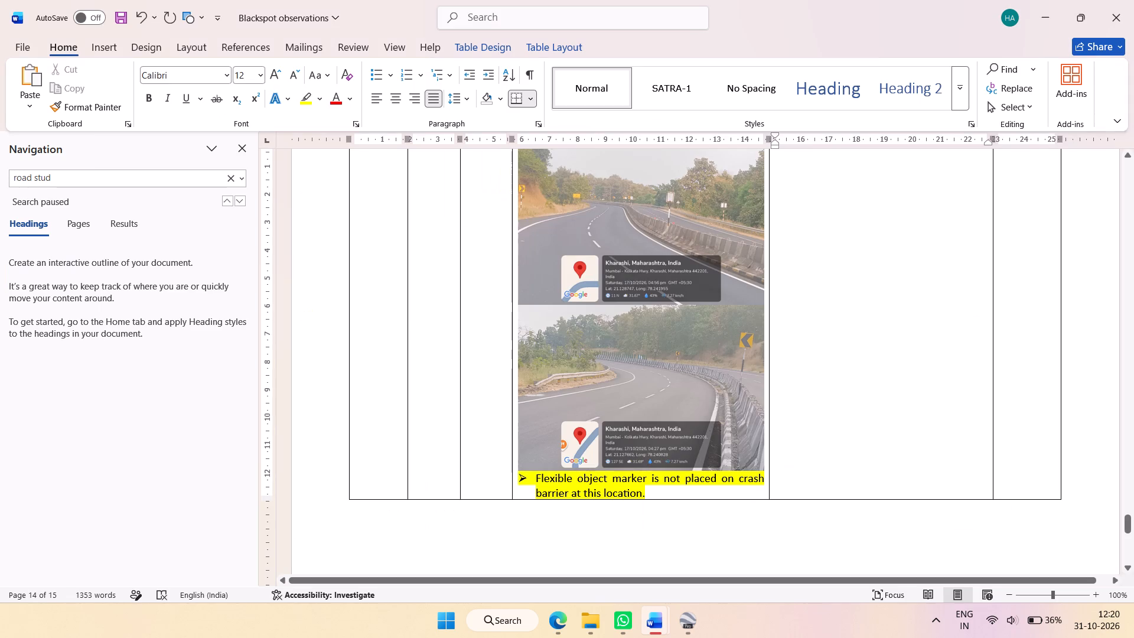
{"action": "left_click", "coordinate": [833, 475]}
{"action": "key", "text": "ctrl+v"}
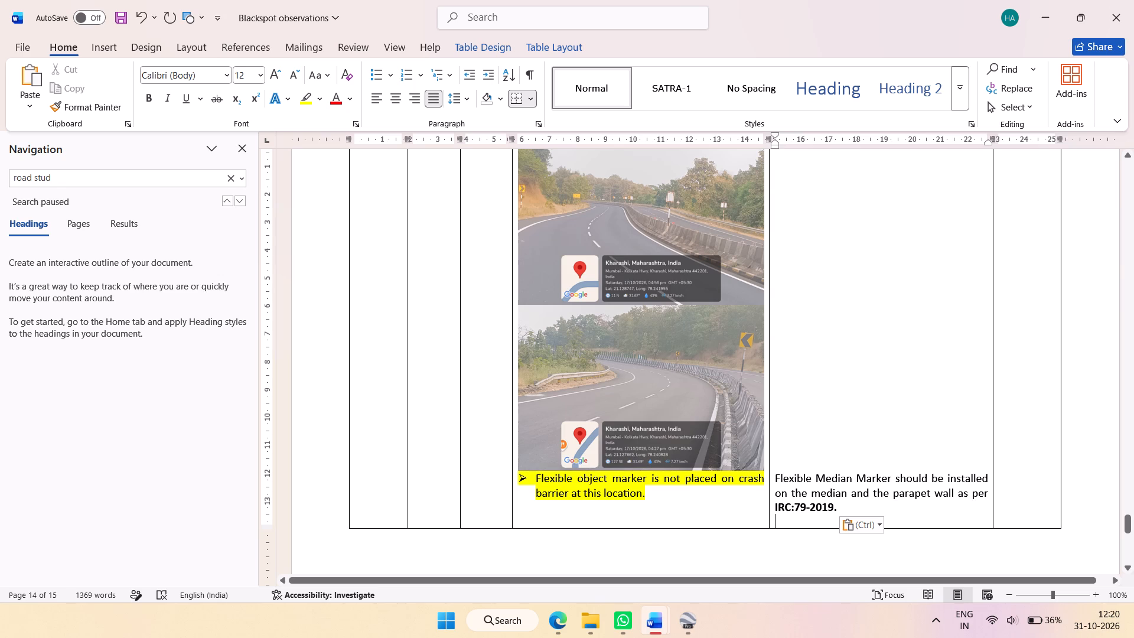
Delete "and the parapet wall" from the Flexible Median Marker recommendation in Short Term Measures.
{"action": "left_click_drag", "start_coordinate": [855, 494], "coordinate": [930, 493]}
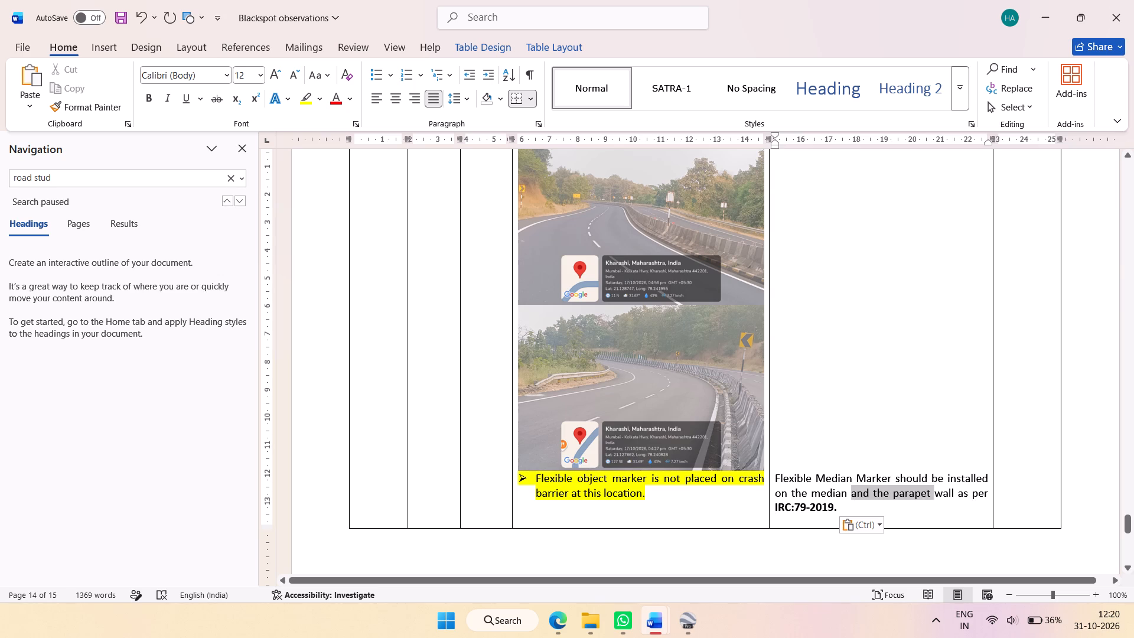
{"action": "left_click_drag", "start_coordinate": [930, 493], "coordinate": [954, 493]}
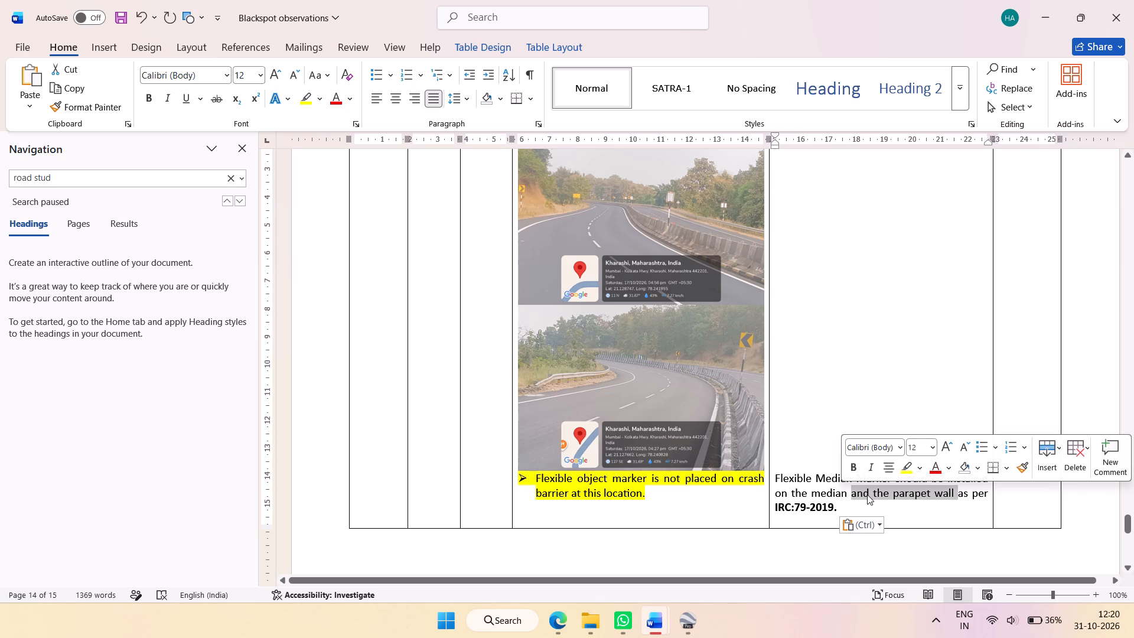
{"action": "key", "text": "BackSpace"}
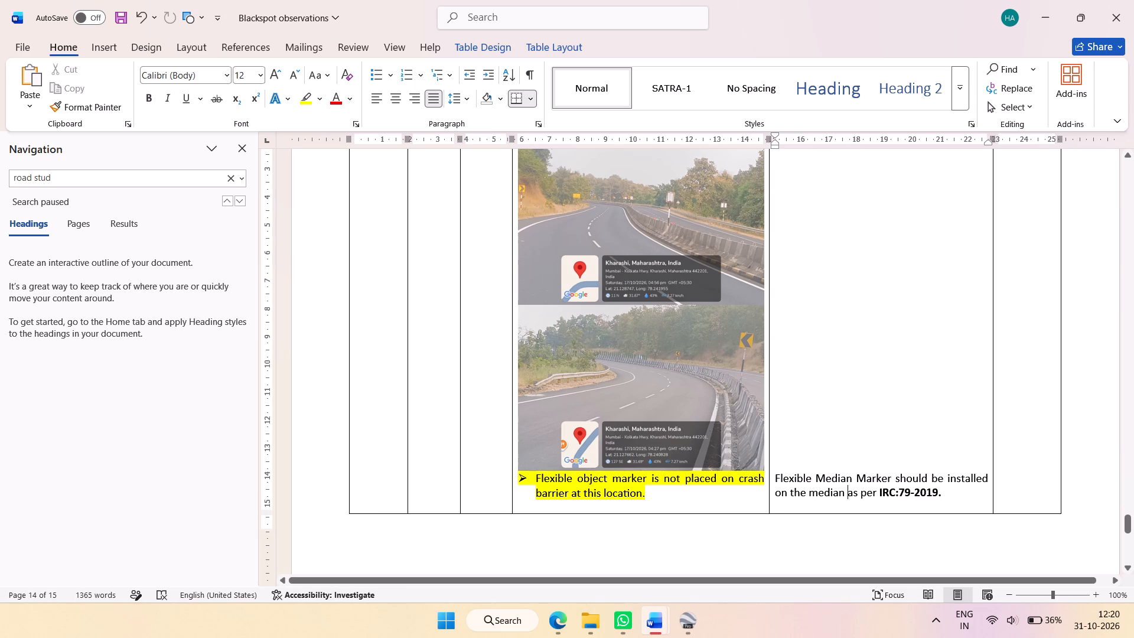
Replace "object" with "median" in the flexible marker site observation about the crash barrier.
{"action": "double_click", "coordinate": [595, 480]}
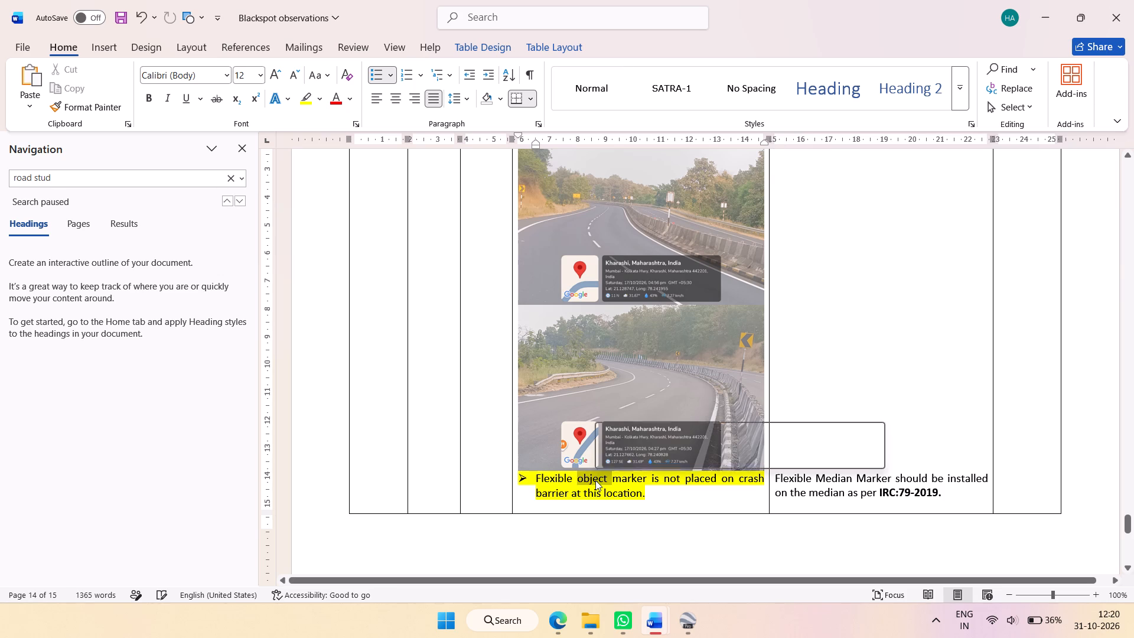
{"action": "type", "text": "median"}
Remove the yellow highlight from the flexible median marker observation in Site Observations.
{"action": "scroll", "coordinate": [595, 480], "scroll_direction": "up", "scroll_amount": 1}
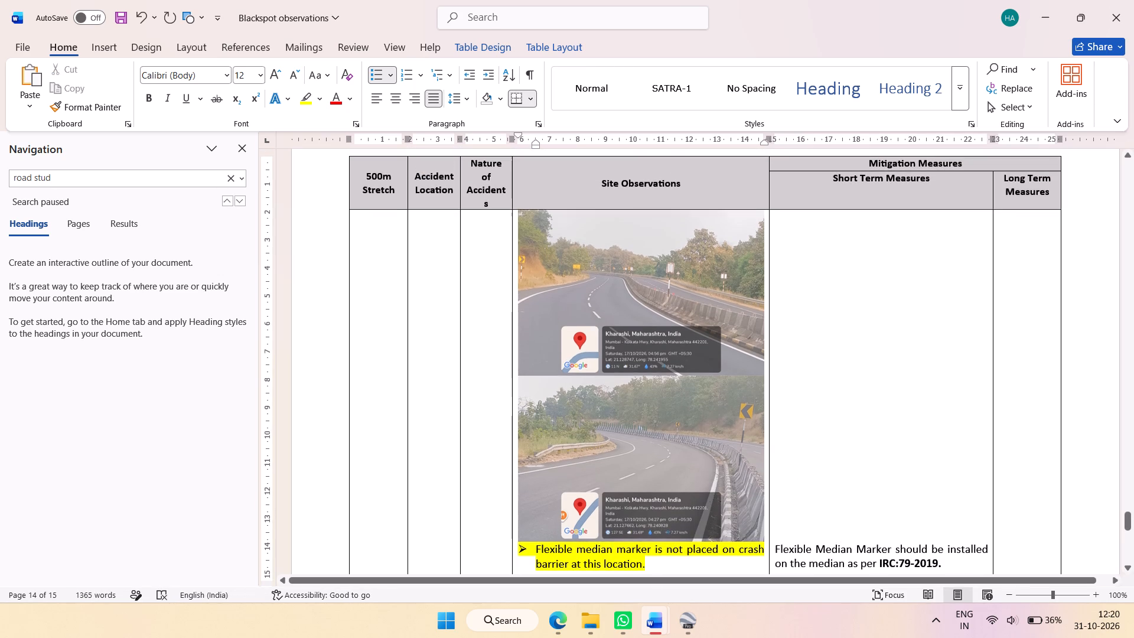
{"action": "left_click_drag", "start_coordinate": [669, 558], "coordinate": [555, 545]}
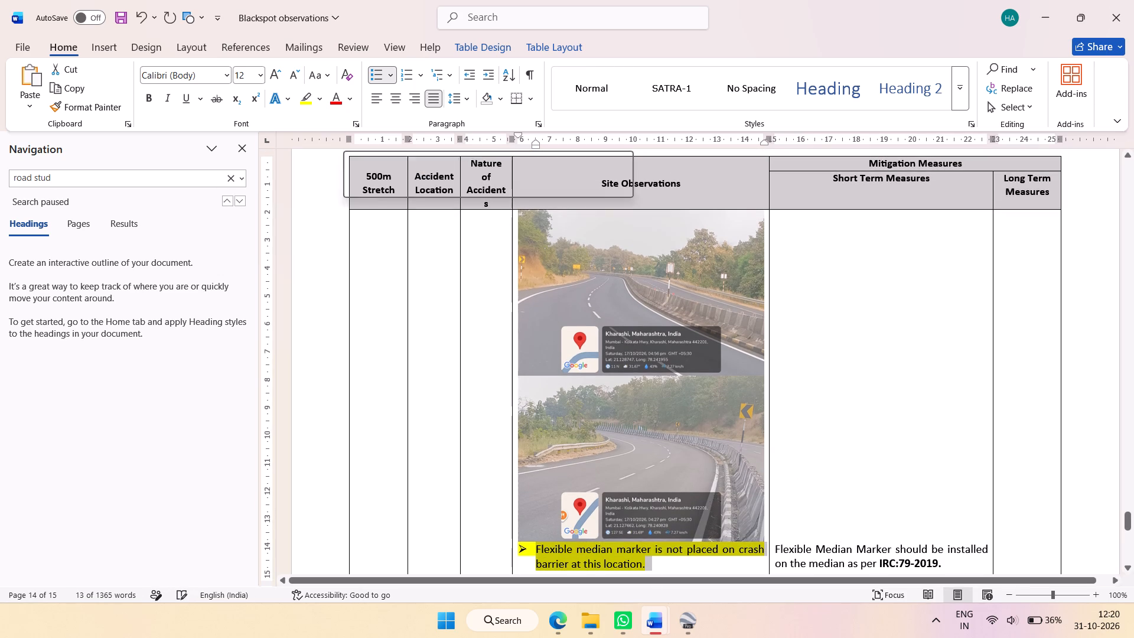
{"action": "left_click", "coordinate": [303, 96]}
Place the cursor on the blank line below the Flexible Median Marker recommendation in Short Term Measures.
{"action": "scroll", "coordinate": [871, 452], "scroll_direction": "down", "scroll_amount": 1}
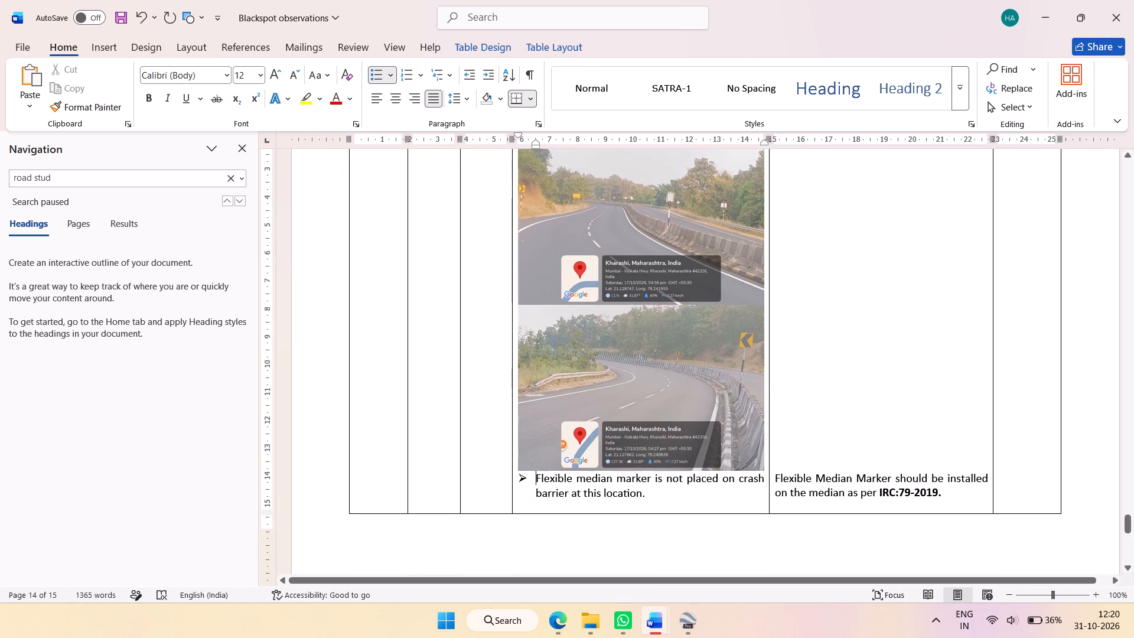
{"action": "left_click", "coordinate": [956, 493]}
{"action": "left_click", "coordinate": [828, 499]}
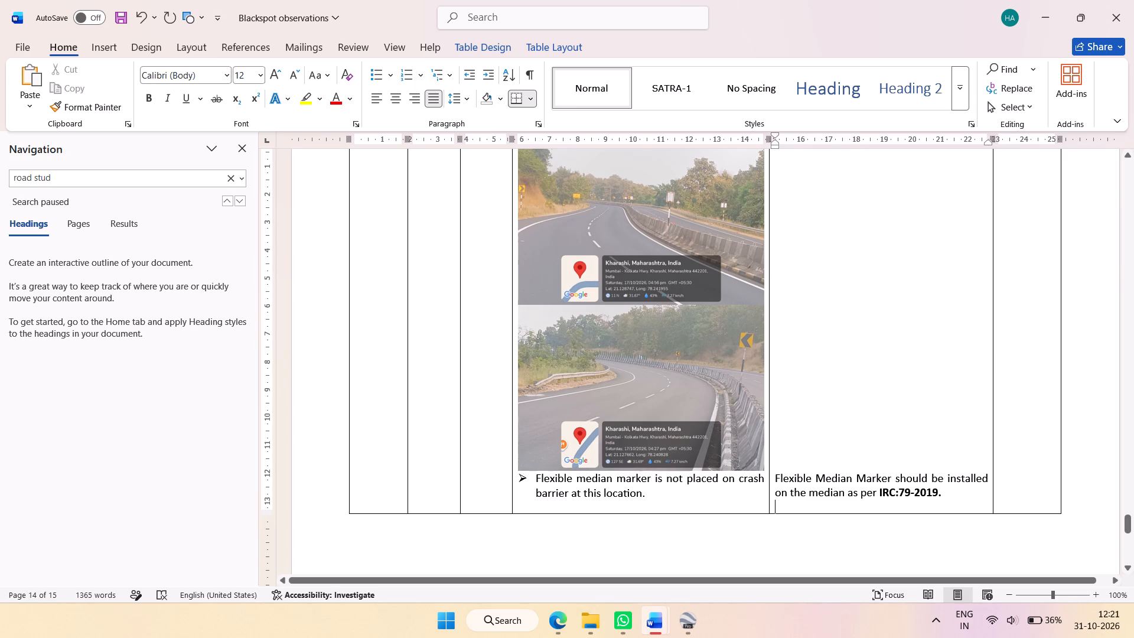
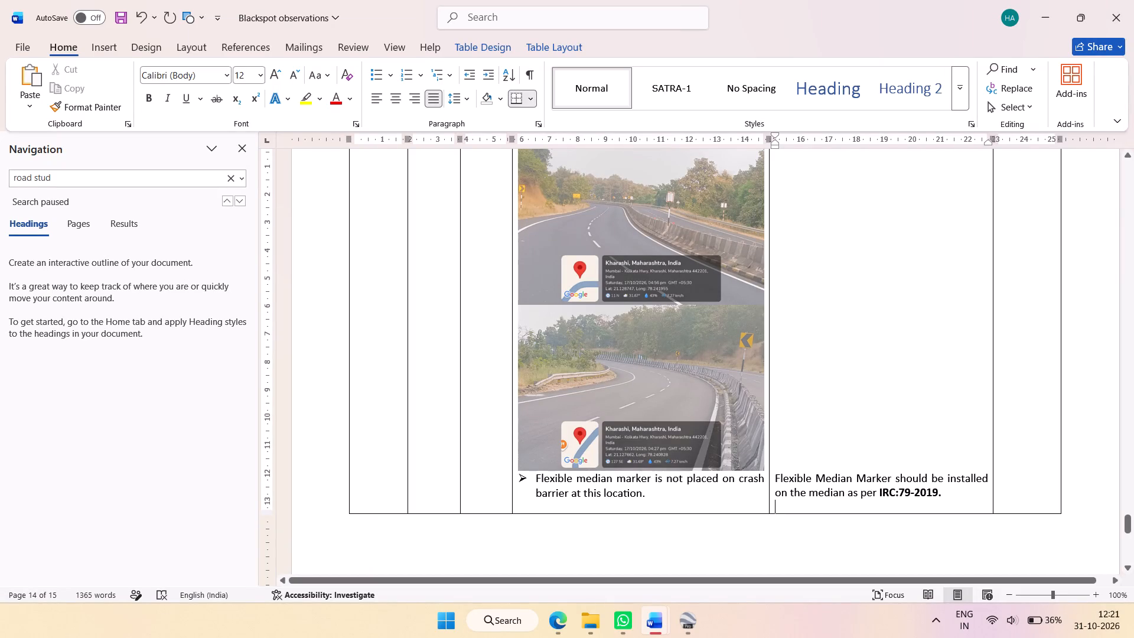
Replace "the median" with "crash barrier" in the Flexible Median Marker recommendation in Short Term Measures.
{"action": "double_click", "coordinate": [832, 494]}
{"action": "left_click", "coordinate": [832, 494]}
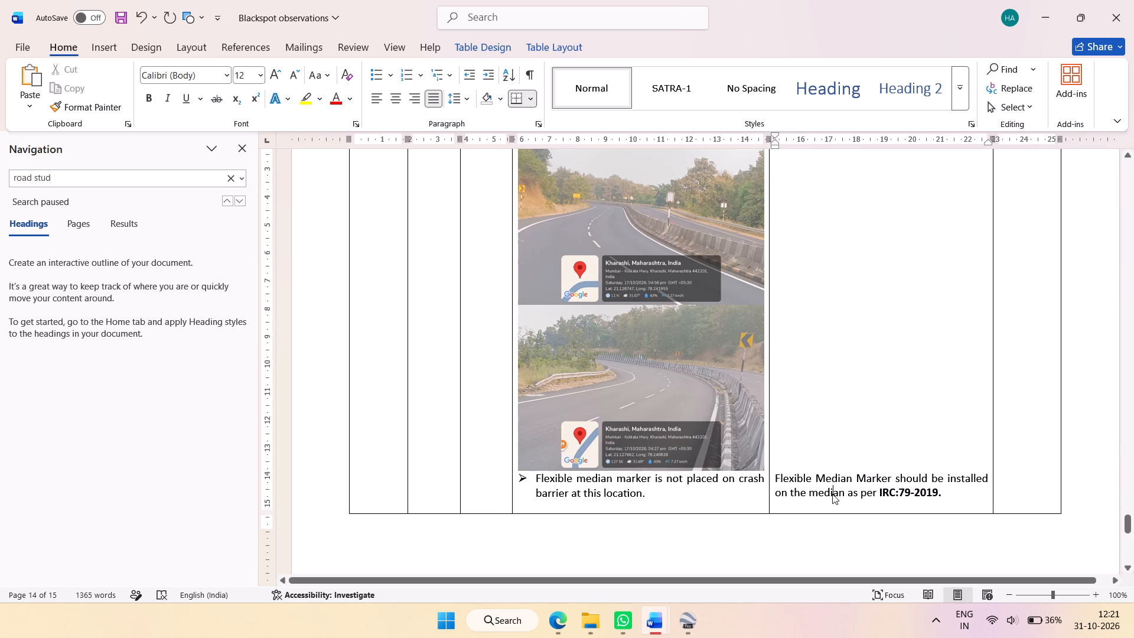
{"action": "left_click_drag", "start_coordinate": [791, 491], "coordinate": [796, 491]}
{"action": "left_click_drag", "start_coordinate": [796, 491], "coordinate": [827, 492]}
{"action": "type", "text": "crash barrioer"}
{"action": "key", "text": "BackSpace"}
{"action": "key", "text": "BackSpace"}
{"action": "key", "text": "BackSpace"}
{"action": "type", "text": "er"}
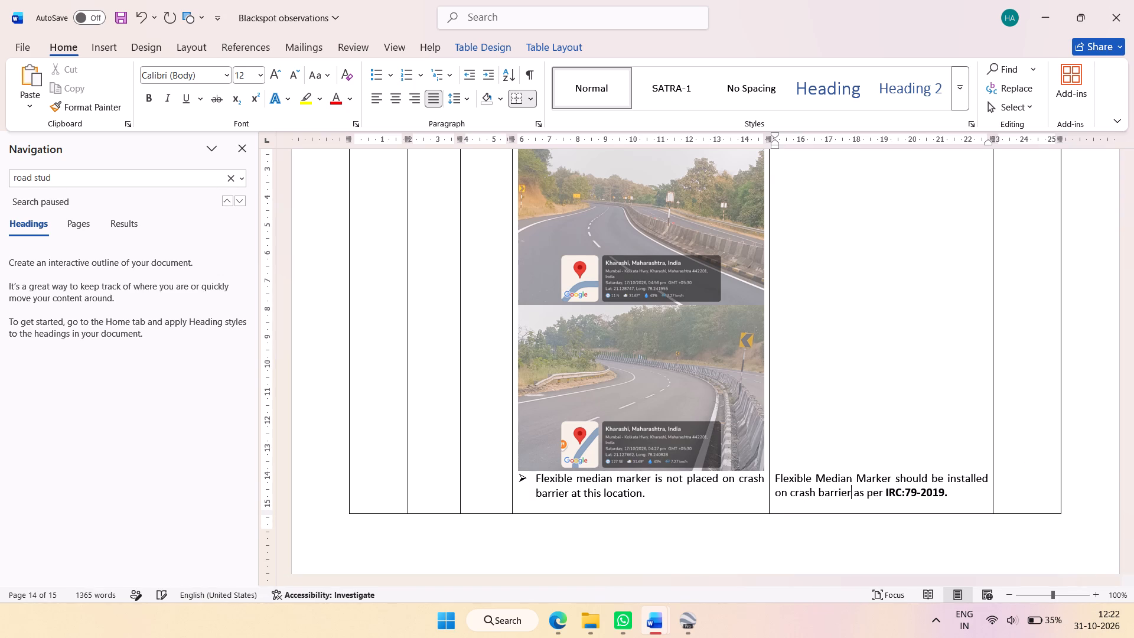
Save the Blackspot observations document.
{"action": "scroll", "coordinate": [822, 405], "scroll_direction": "down", "scroll_amount": 8}
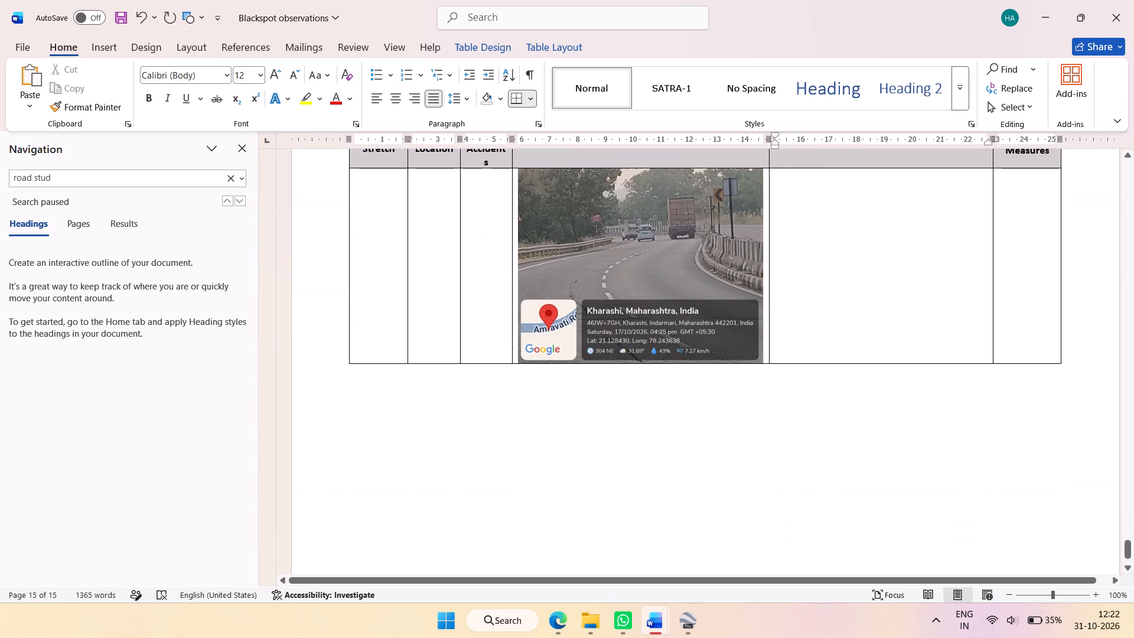
{"action": "scroll", "coordinate": [821, 405], "scroll_direction": "up", "scroll_amount": 20}
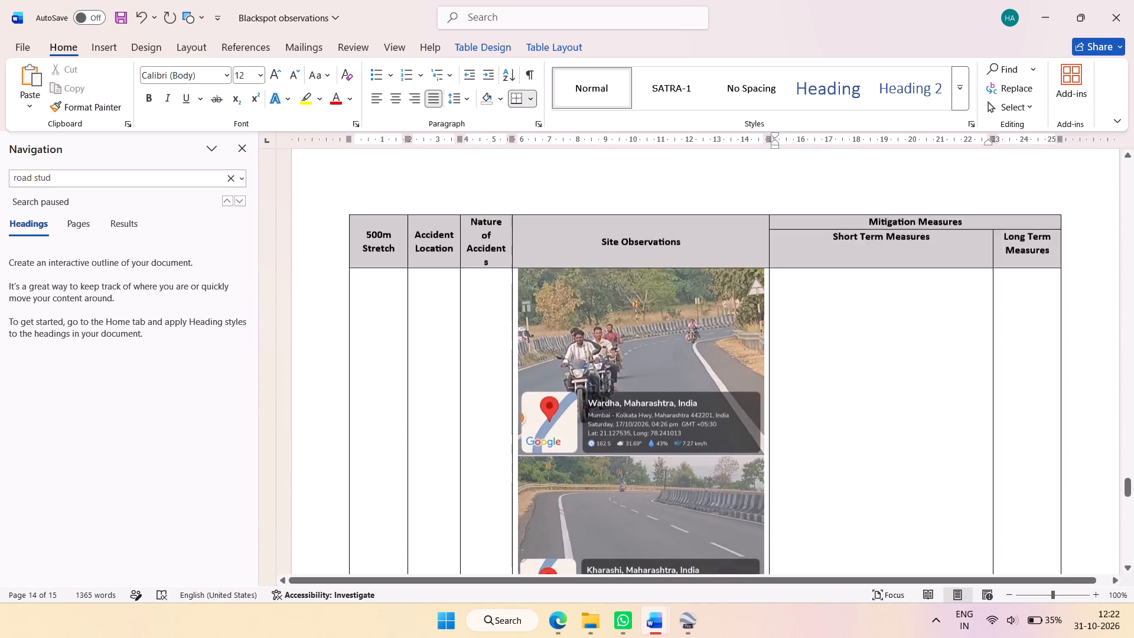
{"action": "scroll", "coordinate": [821, 405], "scroll_direction": "up", "scroll_amount": 8}
{"action": "scroll", "coordinate": [821, 405], "scroll_direction": "down", "scroll_amount": 4}
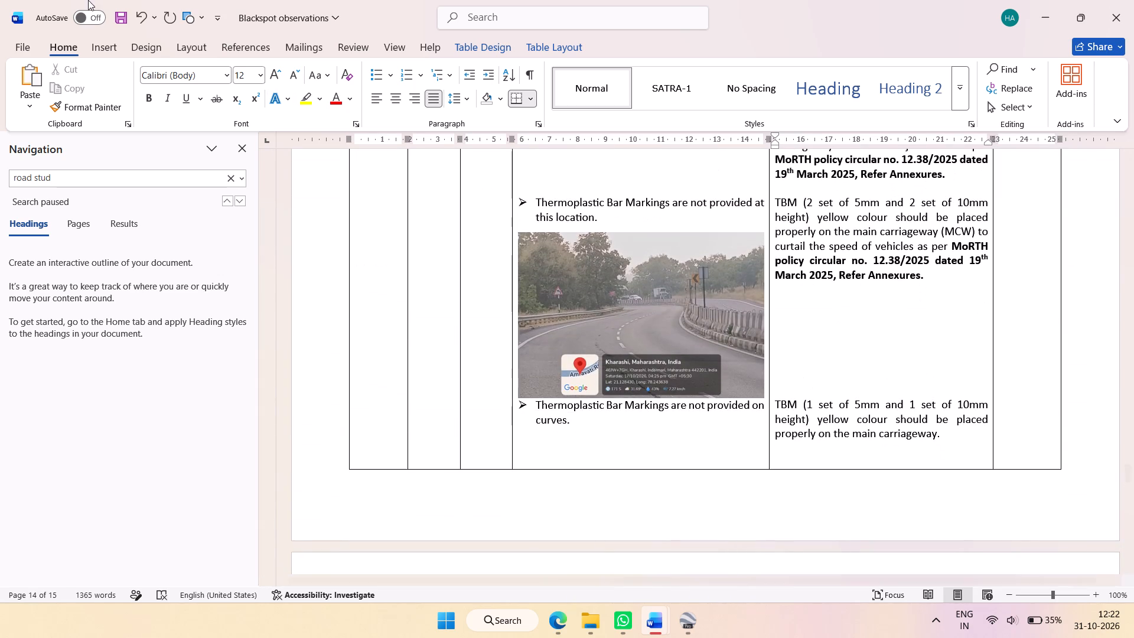
{"action": "left_click", "coordinate": [114, 19]}
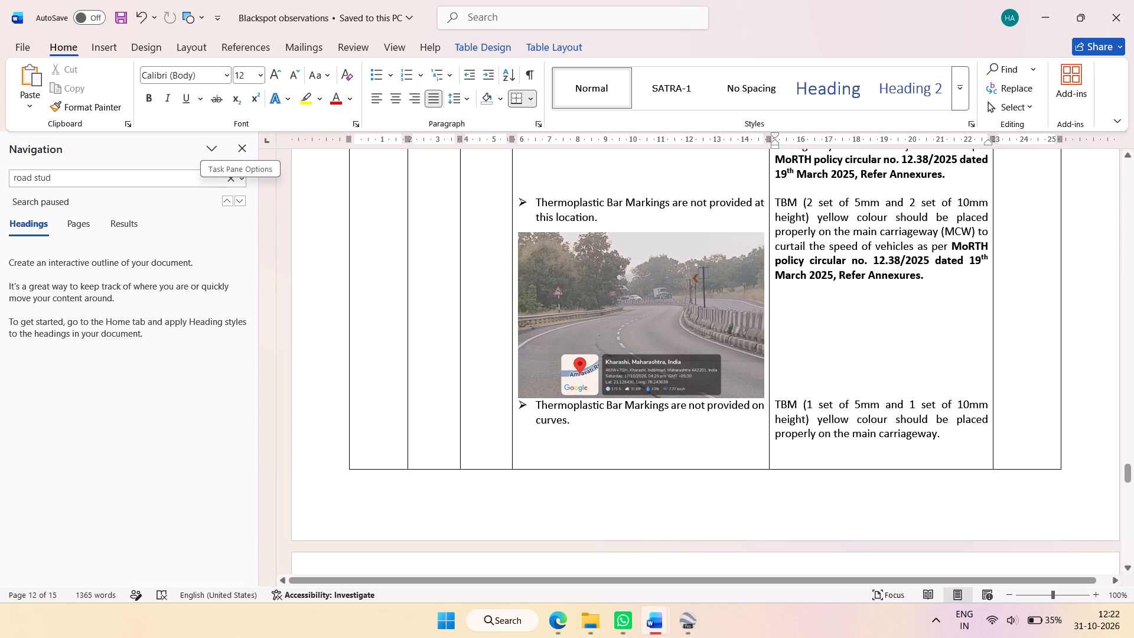
Switch to File Explorer and open irc.gov.in.067.2022 from the New download folder inside ALL IRC & Circular on drive D.
{"action": "left_click", "coordinate": [585, 625]}
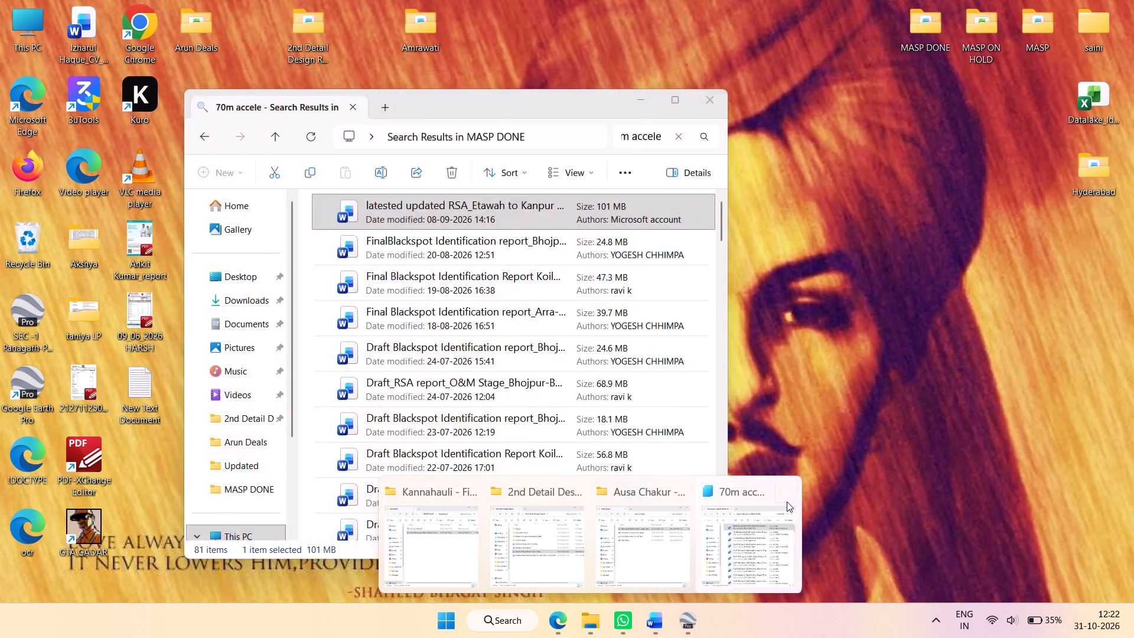
{"action": "left_click", "coordinate": [789, 489]}
{"action": "left_click", "coordinate": [721, 523]}
{"action": "scroll", "coordinate": [226, 428], "scroll_direction": "down", "scroll_amount": 4}
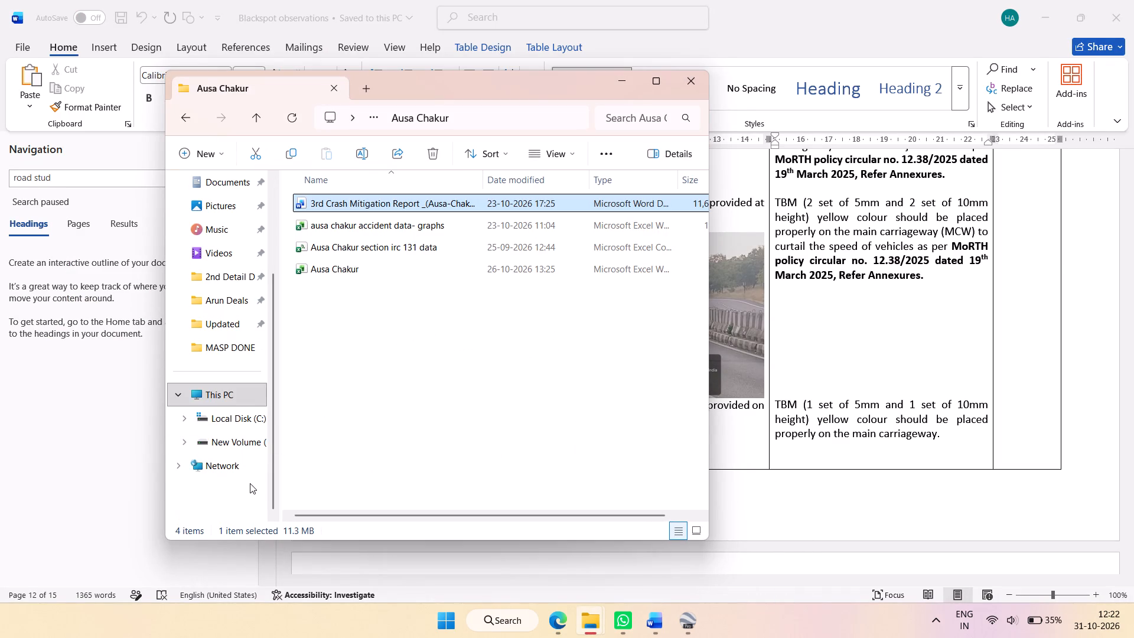
{"action": "left_click", "coordinate": [232, 447]}
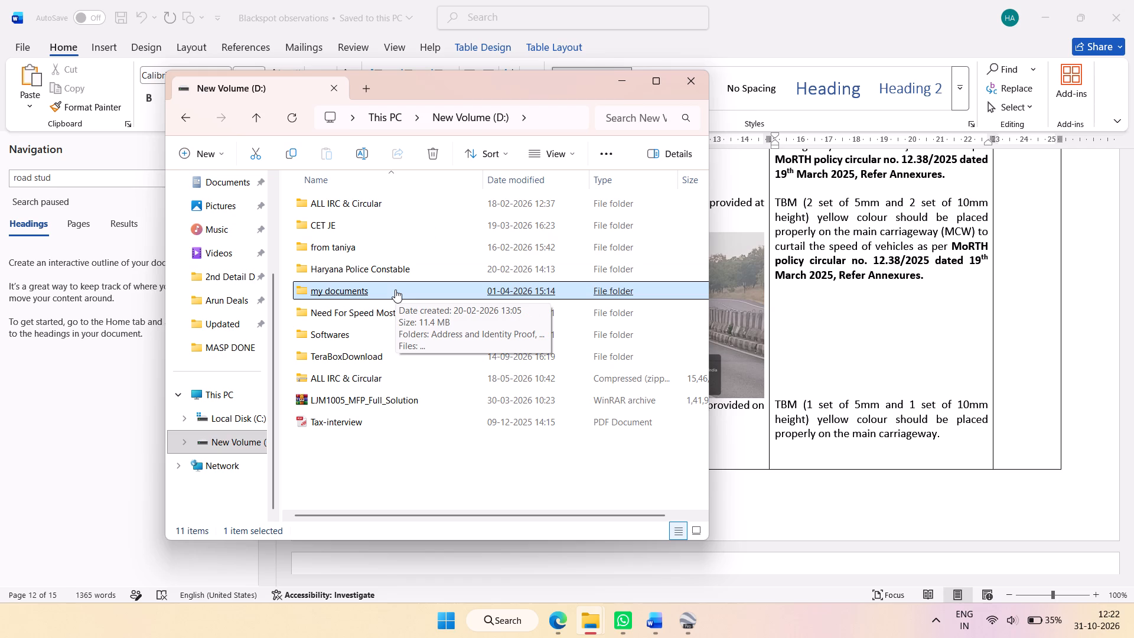
{"action": "left_click", "coordinate": [408, 213]}
{"action": "left_click", "coordinate": [401, 210]}
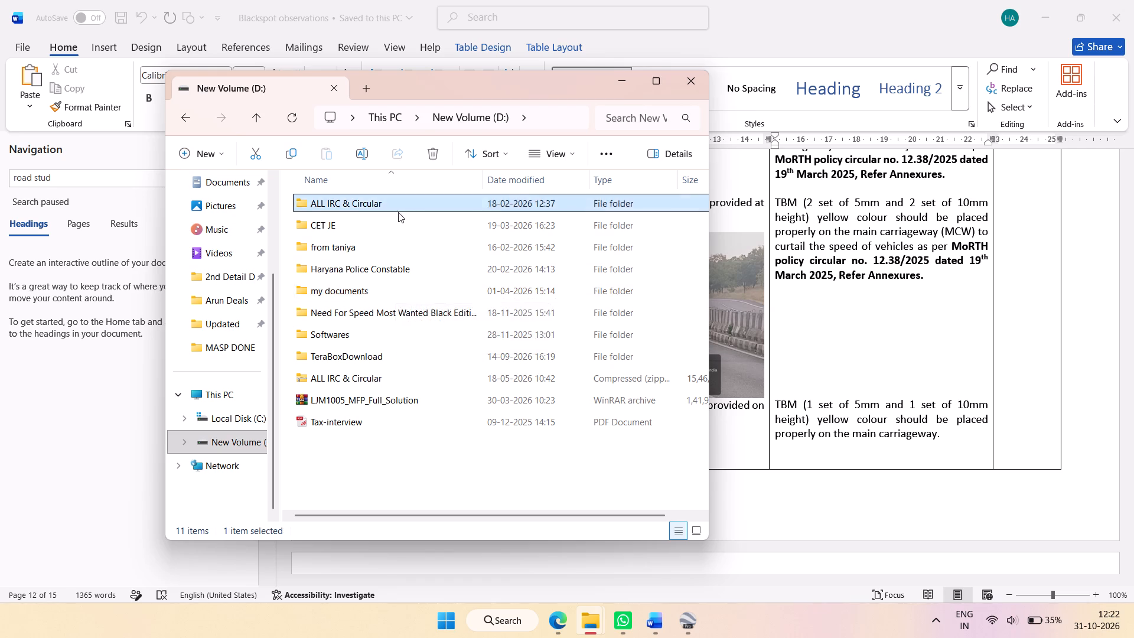
{"action": "left_click", "coordinate": [415, 270]}
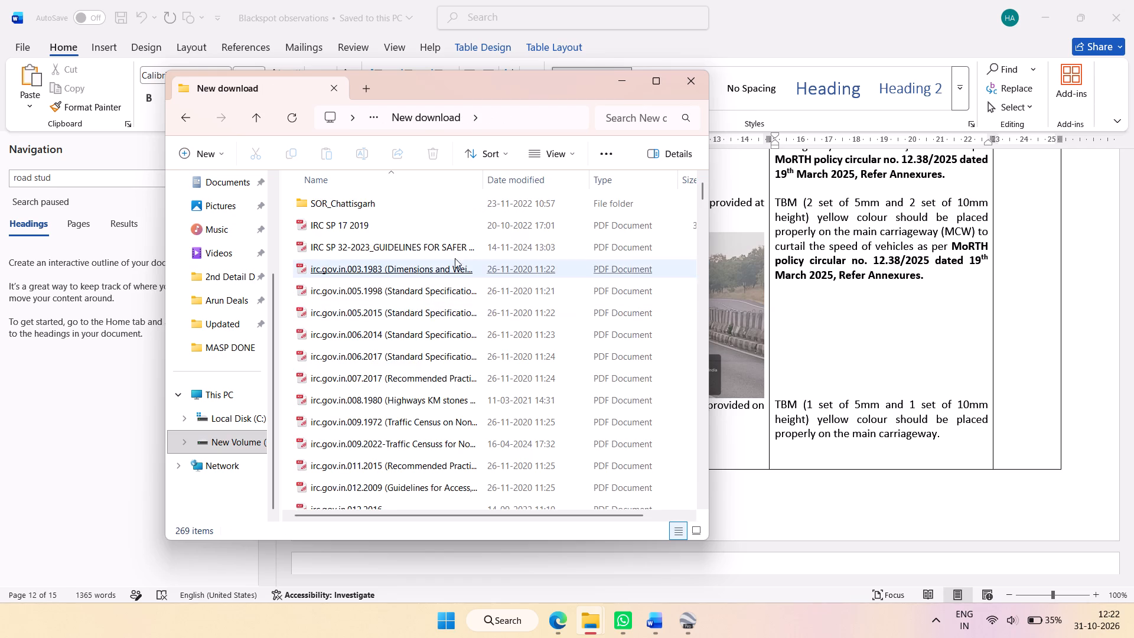
{"action": "scroll", "coordinate": [439, 242], "scroll_direction": "down", "scroll_amount": 13}
{"action": "scroll", "coordinate": [395, 301], "scroll_direction": "up", "scroll_amount": 1}
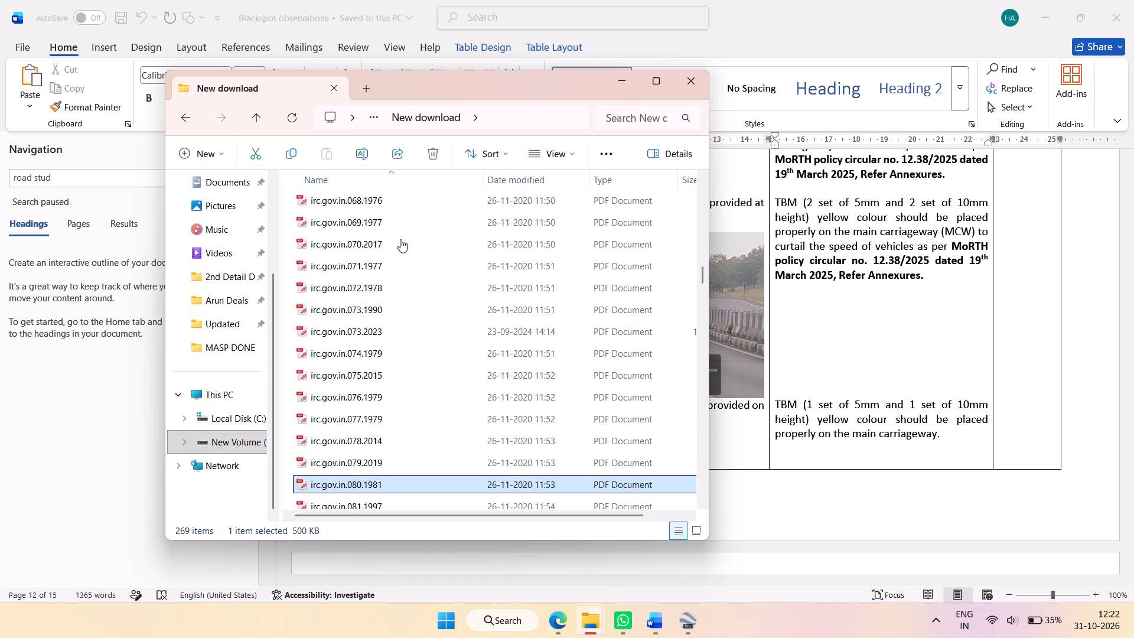
{"action": "scroll", "coordinate": [396, 257], "scroll_direction": "up", "scroll_amount": 1}
{"action": "left_click", "coordinate": [394, 304]}
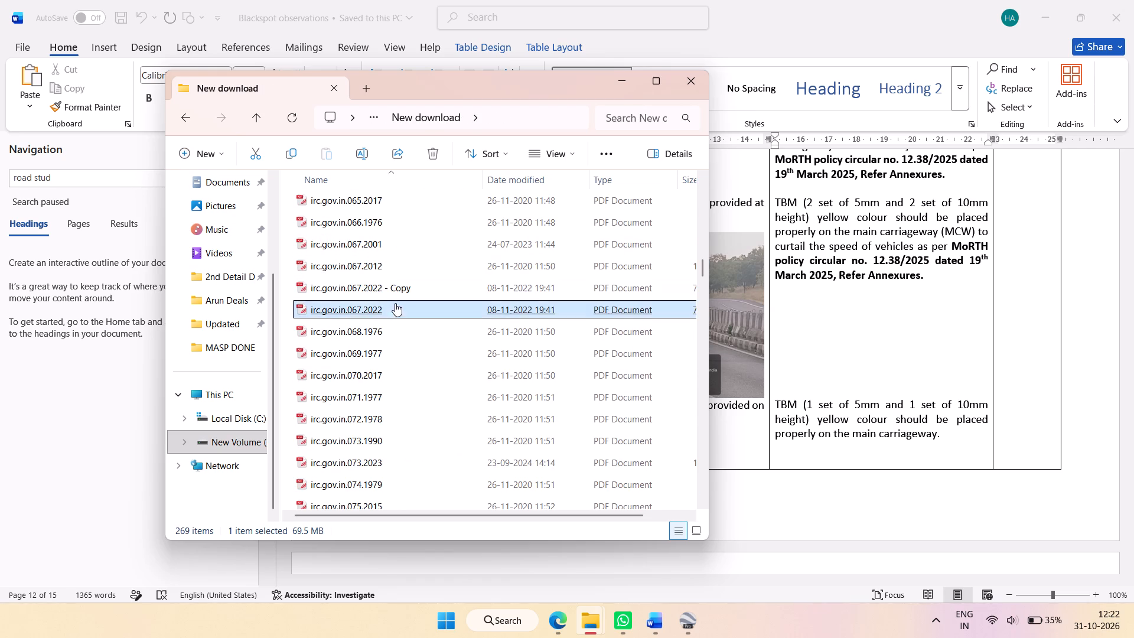
Look through the IRC:67-2022 sign plates for the cautionary sign that warns of a series of bends.
{"action": "scroll", "coordinate": [642, 357], "scroll_direction": "down", "scroll_amount": 19}
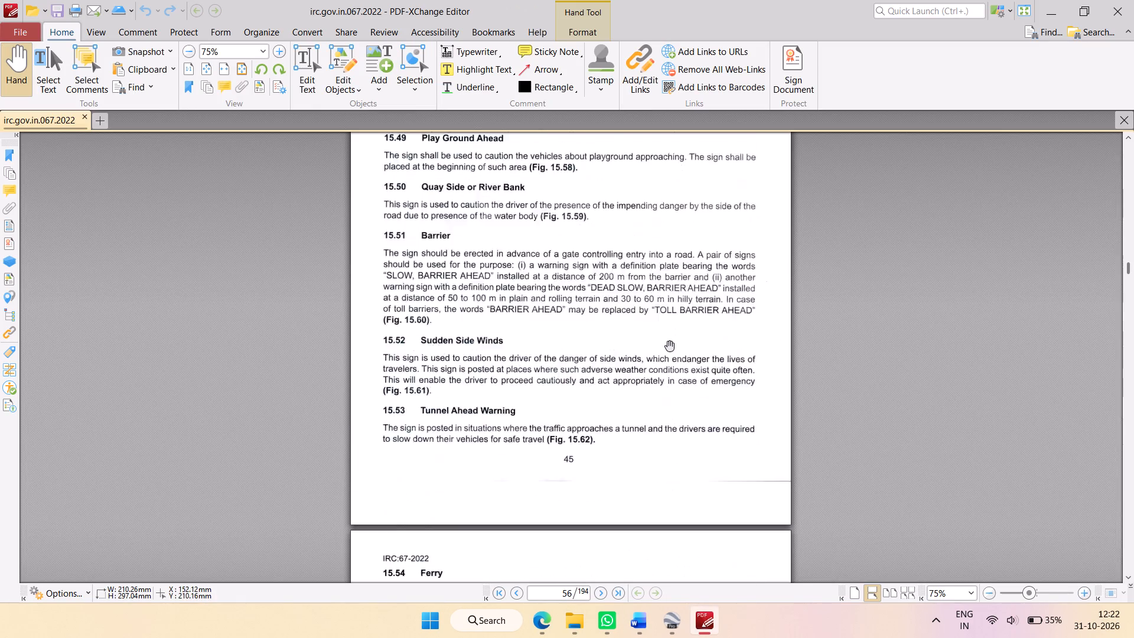
{"action": "scroll", "coordinate": [669, 346], "scroll_direction": "down", "scroll_amount": 20}
{"action": "scroll", "coordinate": [669, 346], "scroll_direction": "down", "scroll_amount": 20}
{"action": "scroll", "coordinate": [669, 346], "scroll_direction": "down", "scroll_amount": 19}
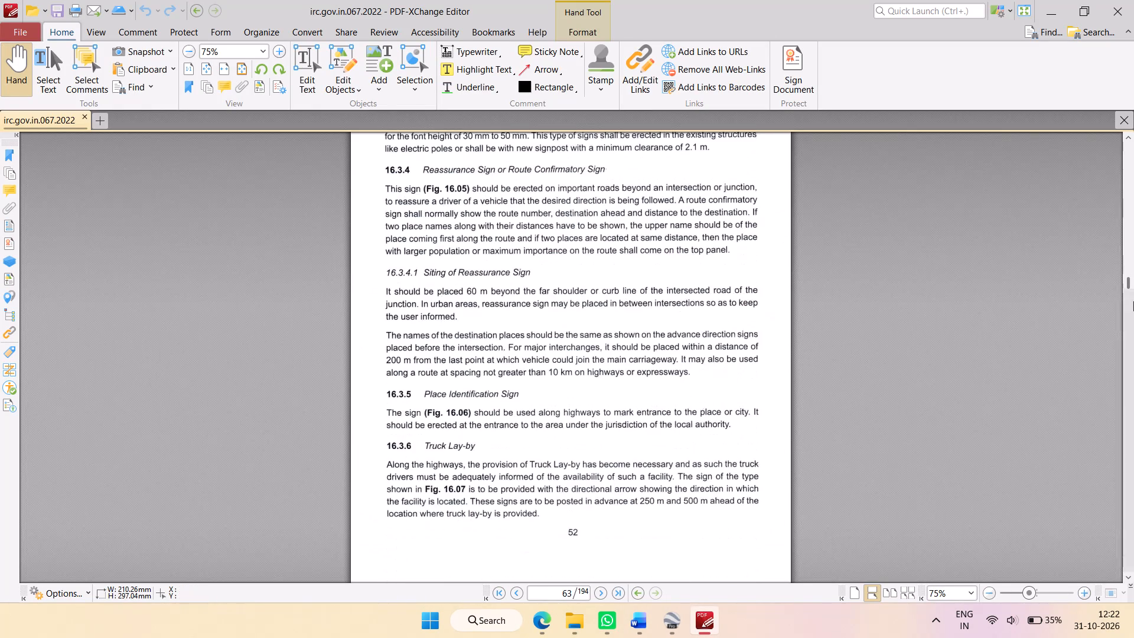
{"action": "left_click_drag", "start_coordinate": [1124, 285], "coordinate": [1130, 341]}
{"action": "scroll", "coordinate": [770, 350], "scroll_direction": "up", "scroll_amount": 14}
{"action": "scroll", "coordinate": [750, 353], "scroll_direction": "up", "scroll_amount": 8}
{"action": "scroll", "coordinate": [750, 353], "scroll_direction": "down", "scroll_amount": 13}
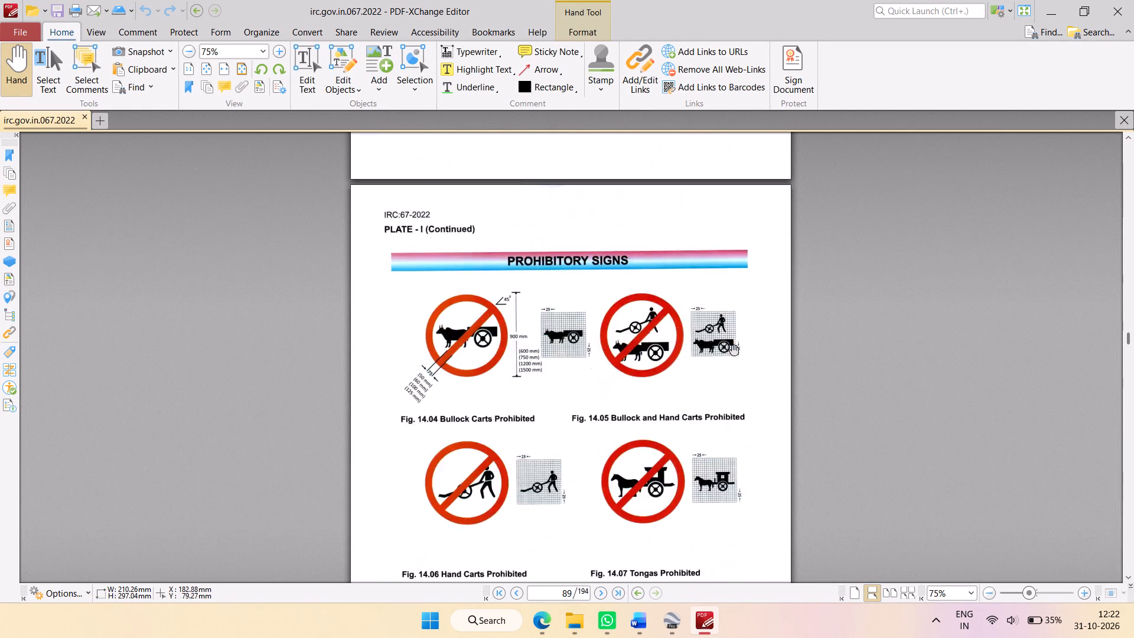
{"action": "scroll", "coordinate": [734, 350], "scroll_direction": "down", "scroll_amount": 20}
{"action": "scroll", "coordinate": [734, 350], "scroll_direction": "down", "scroll_amount": 20}
{"action": "scroll", "coordinate": [734, 350], "scroll_direction": "down", "scroll_amount": 8}
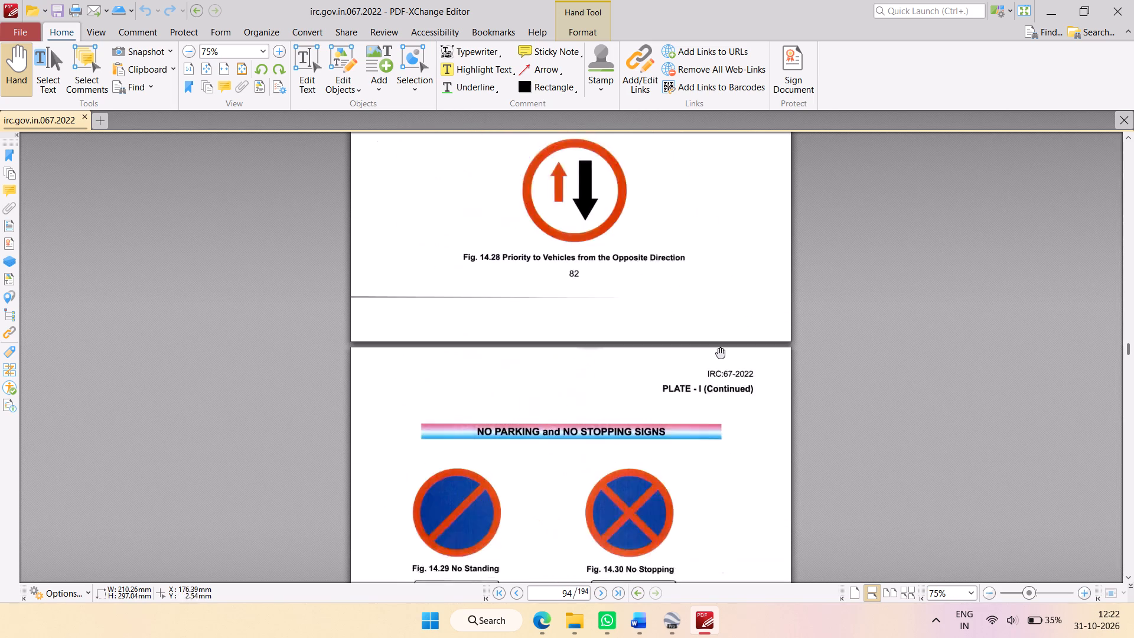
{"action": "scroll", "coordinate": [720, 353], "scroll_direction": "down", "scroll_amount": 17}
{"action": "scroll", "coordinate": [716, 343], "scroll_direction": "up", "scroll_amount": 2}
{"action": "scroll", "coordinate": [717, 335], "scroll_direction": "down", "scroll_amount": 20}
{"action": "scroll", "coordinate": [717, 335], "scroll_direction": "down", "scroll_amount": 17}
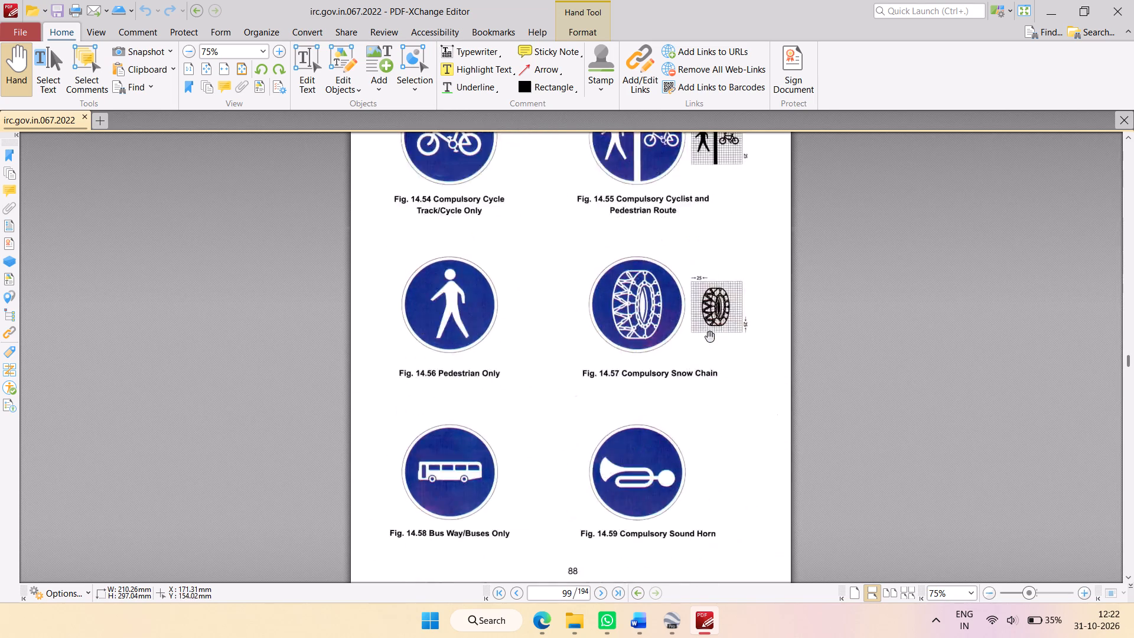
{"action": "scroll", "coordinate": [709, 336], "scroll_direction": "down", "scroll_amount": 10}
{"action": "scroll", "coordinate": [709, 336], "scroll_direction": "up", "scroll_amount": 2}
{"action": "scroll", "coordinate": [709, 336], "scroll_direction": "down", "scroll_amount": 6}
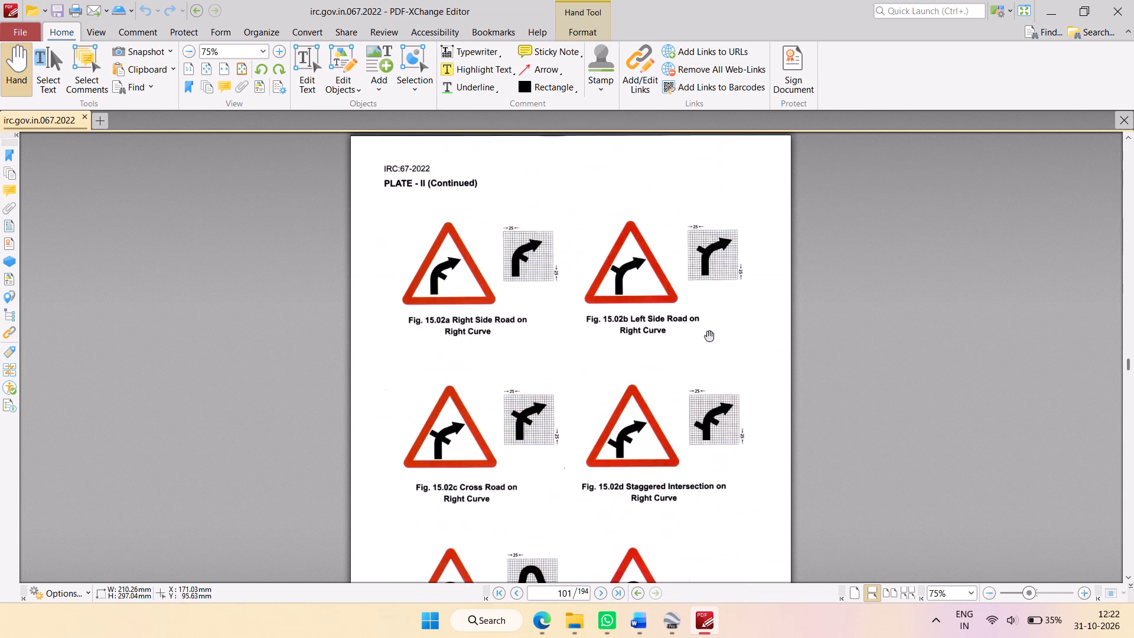
{"action": "scroll", "coordinate": [709, 334], "scroll_direction": "down", "scroll_amount": 8}
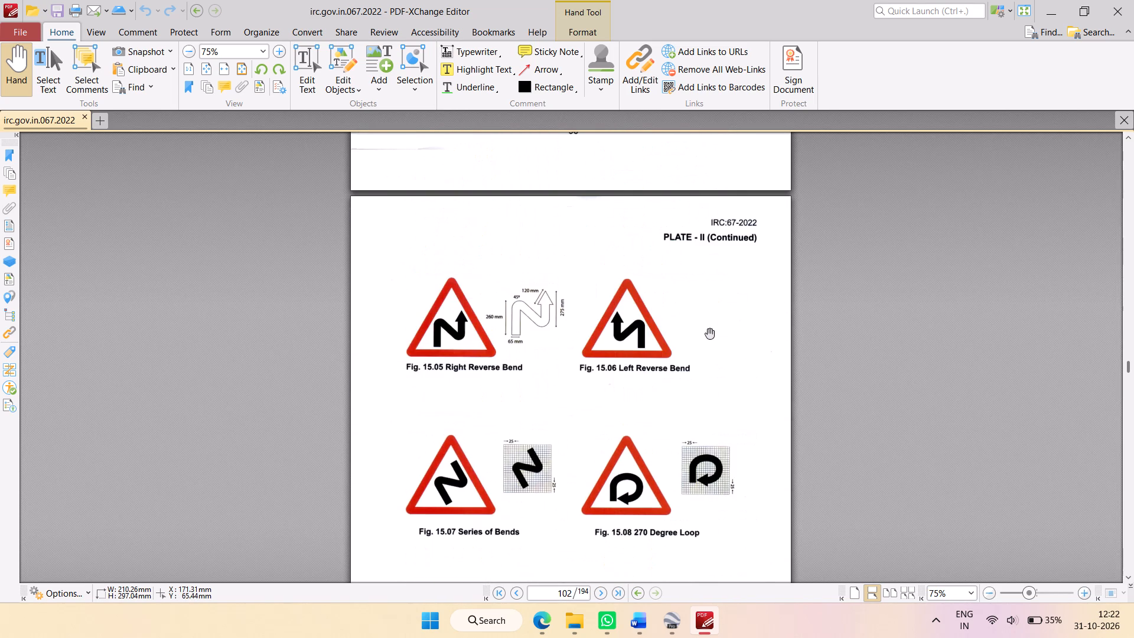
{"action": "scroll", "coordinate": [709, 333], "scroll_direction": "down", "scroll_amount": 1}
{"action": "scroll", "coordinate": [522, 412], "scroll_direction": "down", "scroll_amount": 1}
{"action": "left_click_drag", "start_coordinate": [433, 392], "coordinate": [480, 396]}
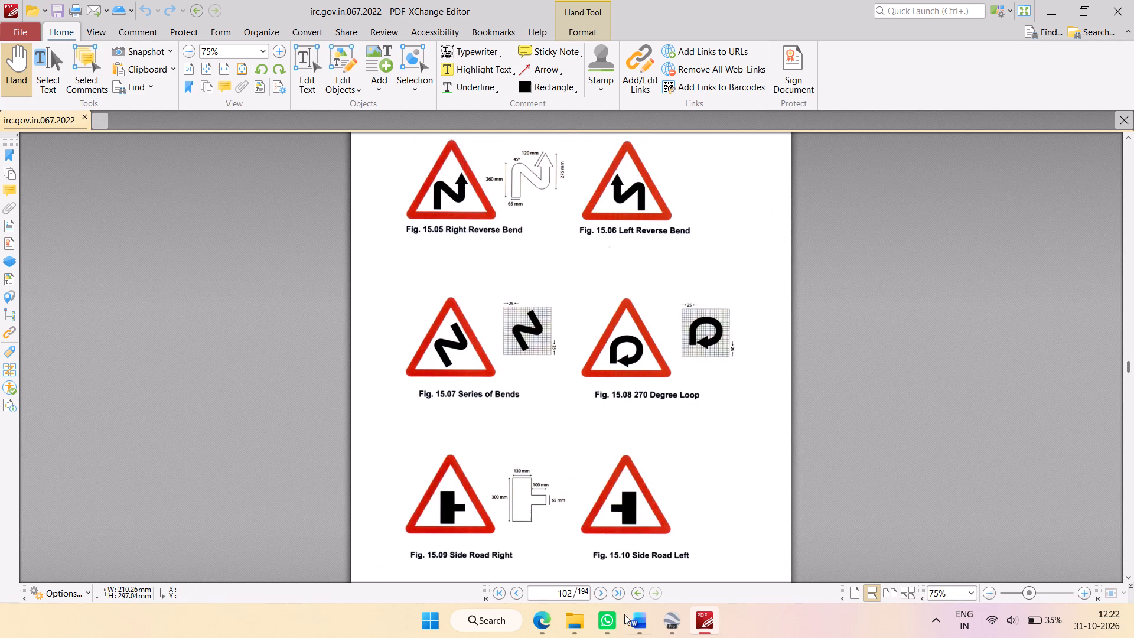
Switch back to Blackspot observations in Word and add "Series of band sign board is not placed at this location." above the first Thermoplastic Bar Markings observation.
{"action": "left_click", "coordinate": [627, 623]}
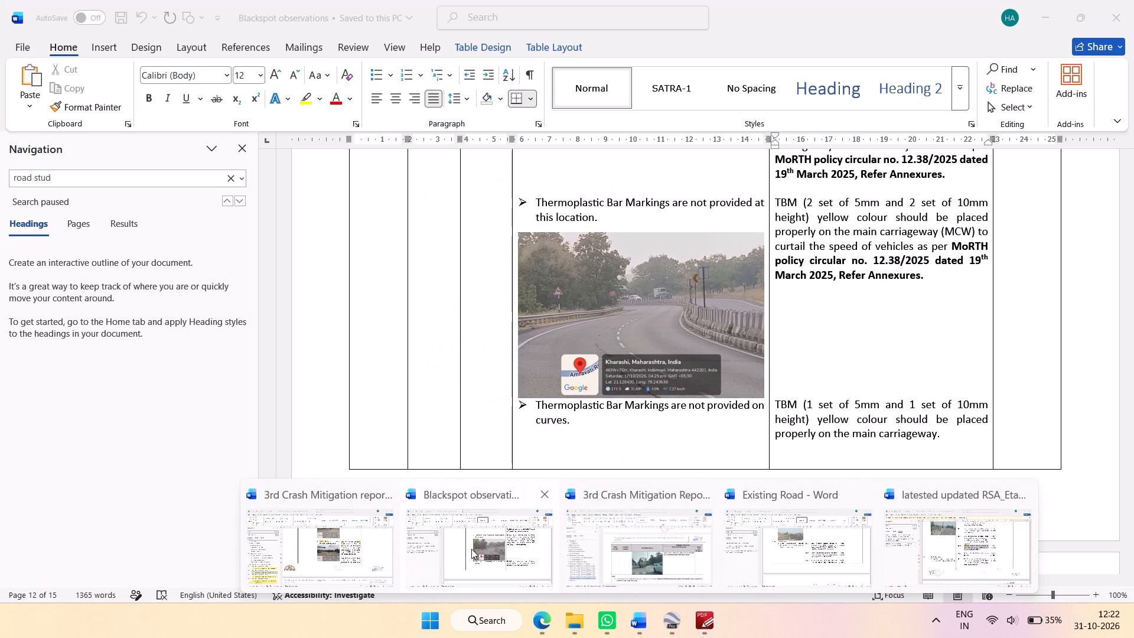
{"action": "left_click", "coordinate": [483, 548]}
{"action": "scroll", "coordinate": [672, 409], "scroll_direction": "up", "scroll_amount": 4}
{"action": "scroll", "coordinate": [683, 402], "scroll_direction": "down", "scroll_amount": 4}
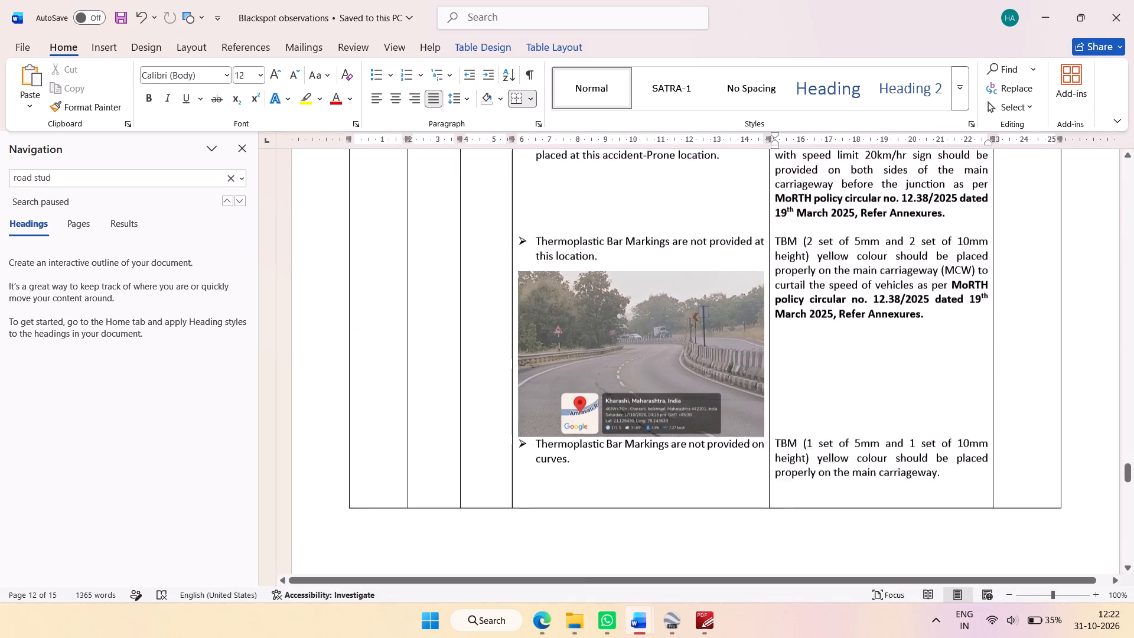
{"action": "scroll", "coordinate": [683, 401], "scroll_direction": "down", "scroll_amount": 8}
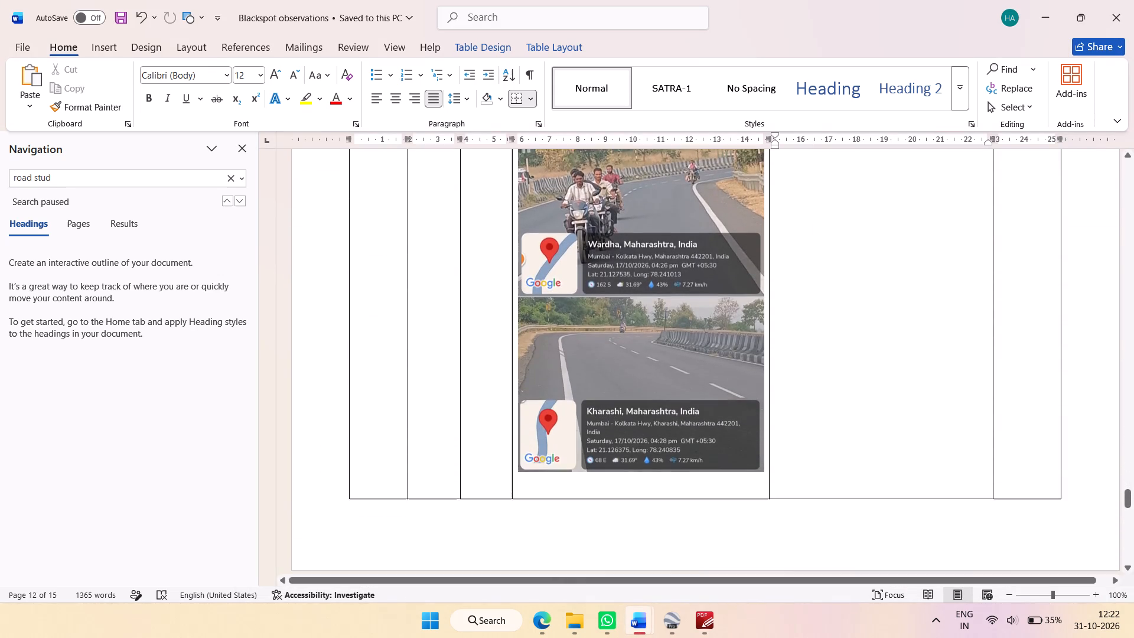
{"action": "scroll", "coordinate": [681, 403], "scroll_direction": "down", "scroll_amount": 6}
{"action": "scroll", "coordinate": [675, 406], "scroll_direction": "up", "scroll_amount": 15}
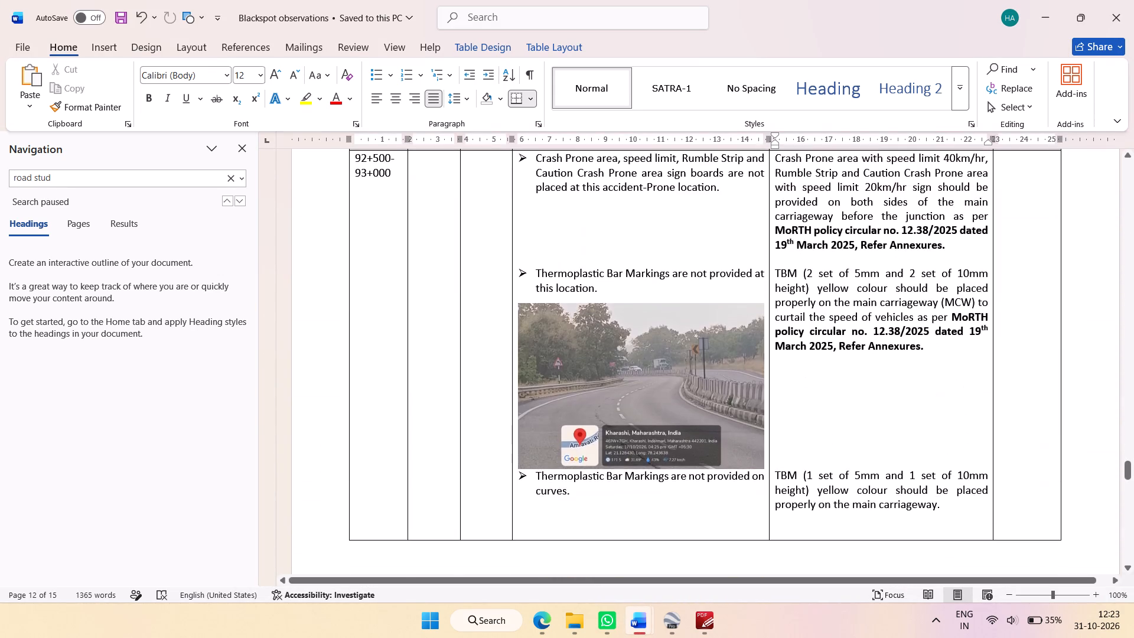
{"action": "scroll", "coordinate": [675, 406], "scroll_direction": "up", "scroll_amount": 1}
{"action": "left_click", "coordinate": [640, 334]}
{"action": "type", "text": "Series of band sign board is not palced at thsi loation"}
{"action": "key", "text": "BackSpace"}
{"action": "key", "text": "BackSpace"}
{"action": "key", "text": "BackSpace"}
{"action": "key", "text": "BackSpace"}
{"action": "key", "text": "BackSpace"}
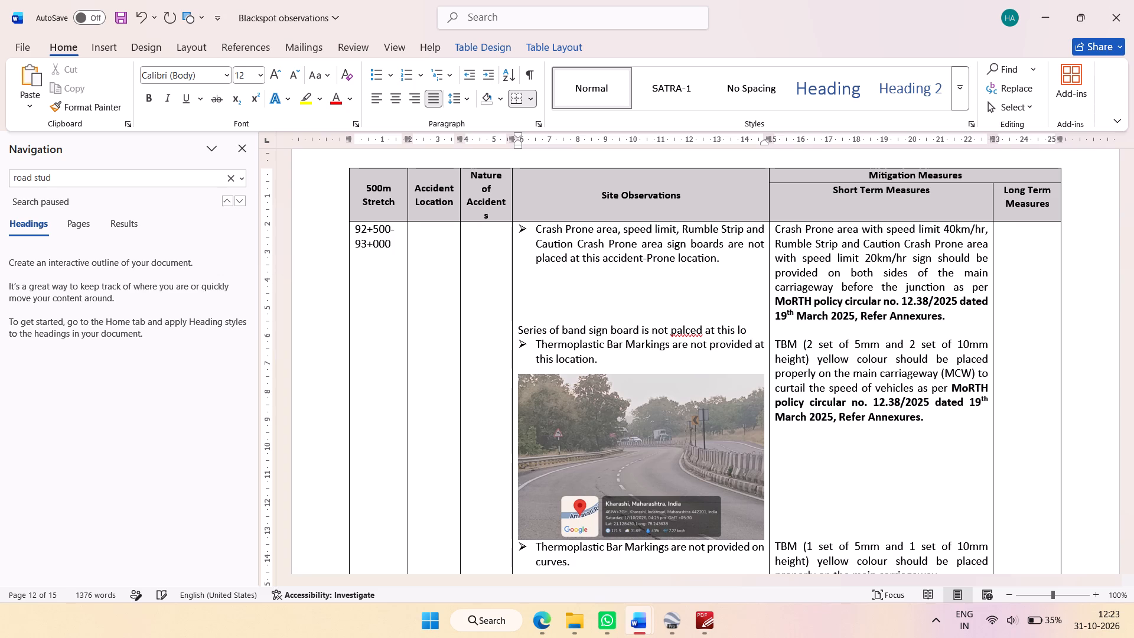
{"action": "type", "text": "cation"}
{"action": "key", "text": "period"}
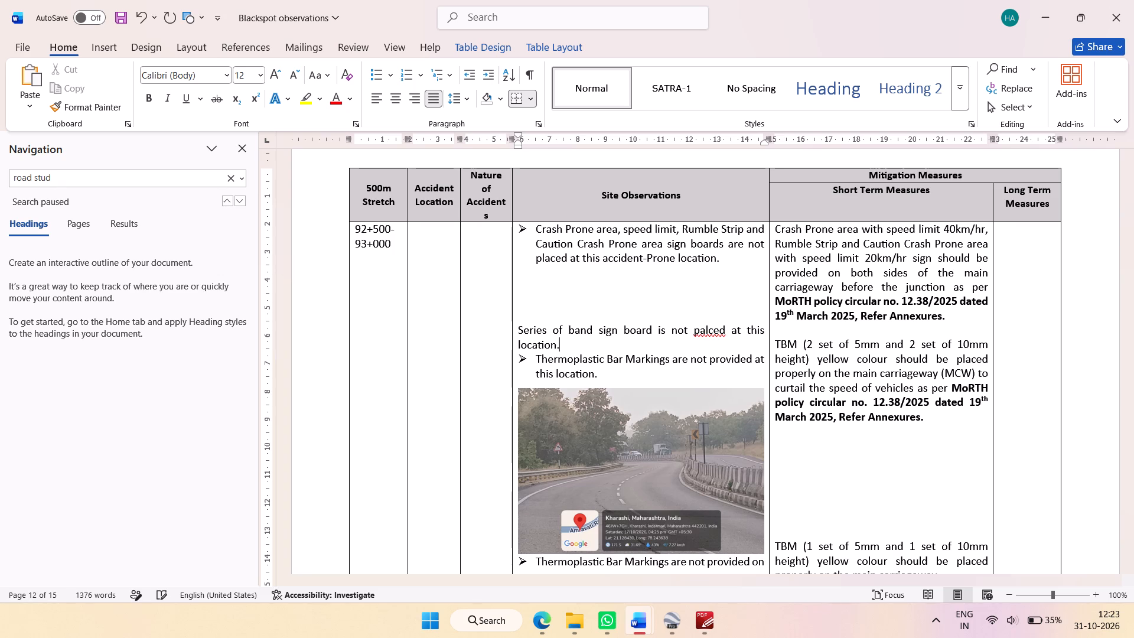
{"action": "right_click", "coordinate": [713, 328]}
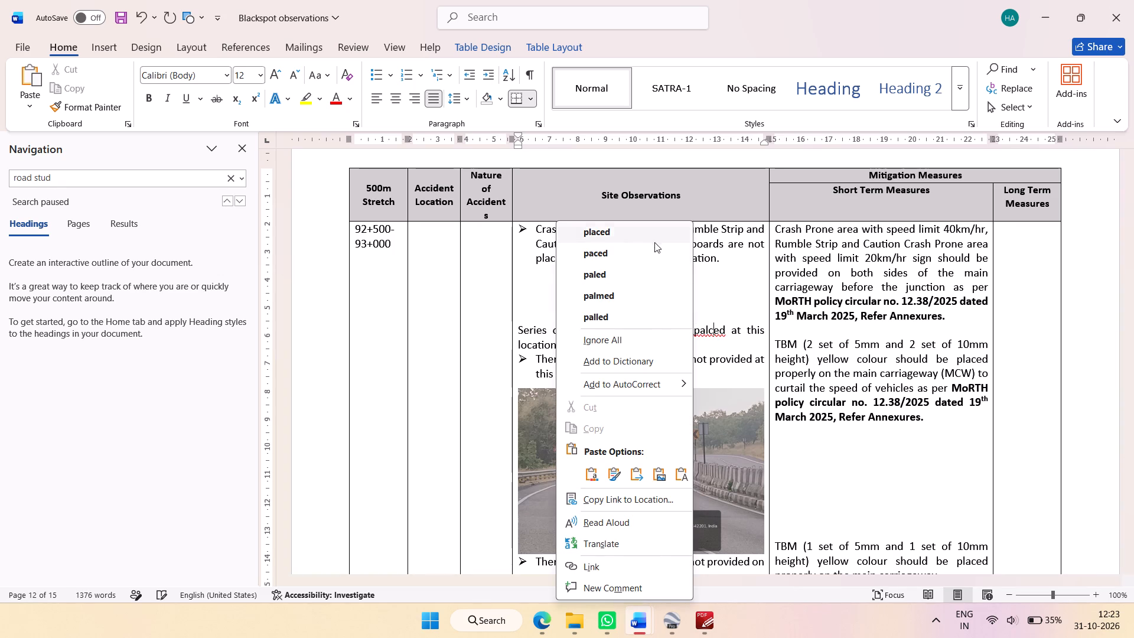
{"action": "left_click", "coordinate": [653, 240]}
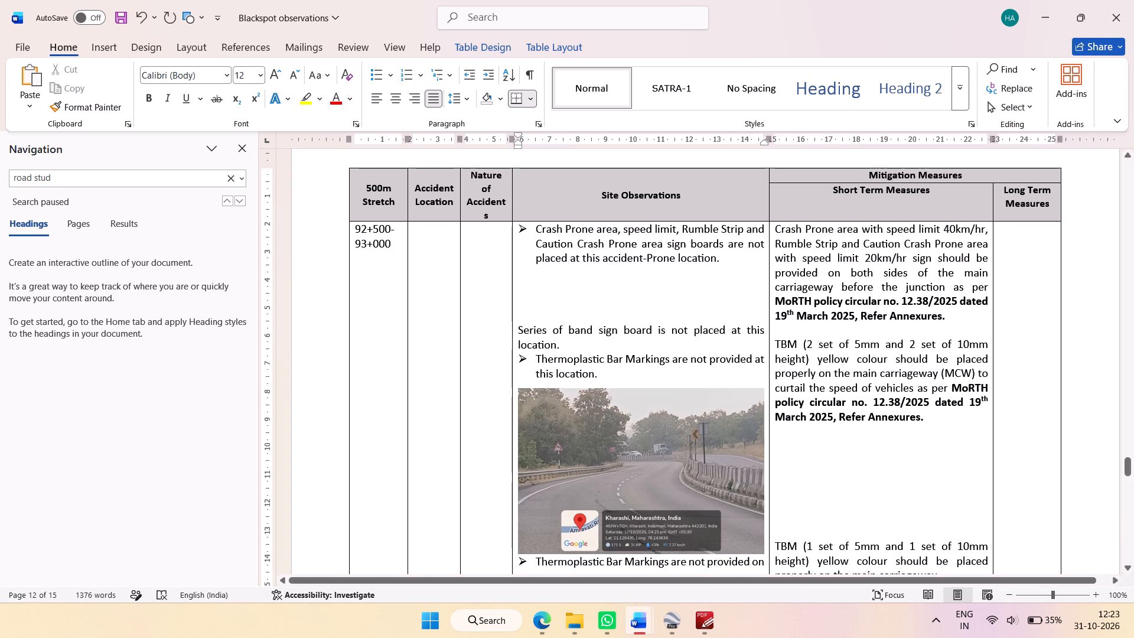
Copy the arrow bullet format of the Crash Prone area observation onto the series-of-band observation and leave a blank line below it.
{"action": "left_click", "coordinate": [522, 230]}
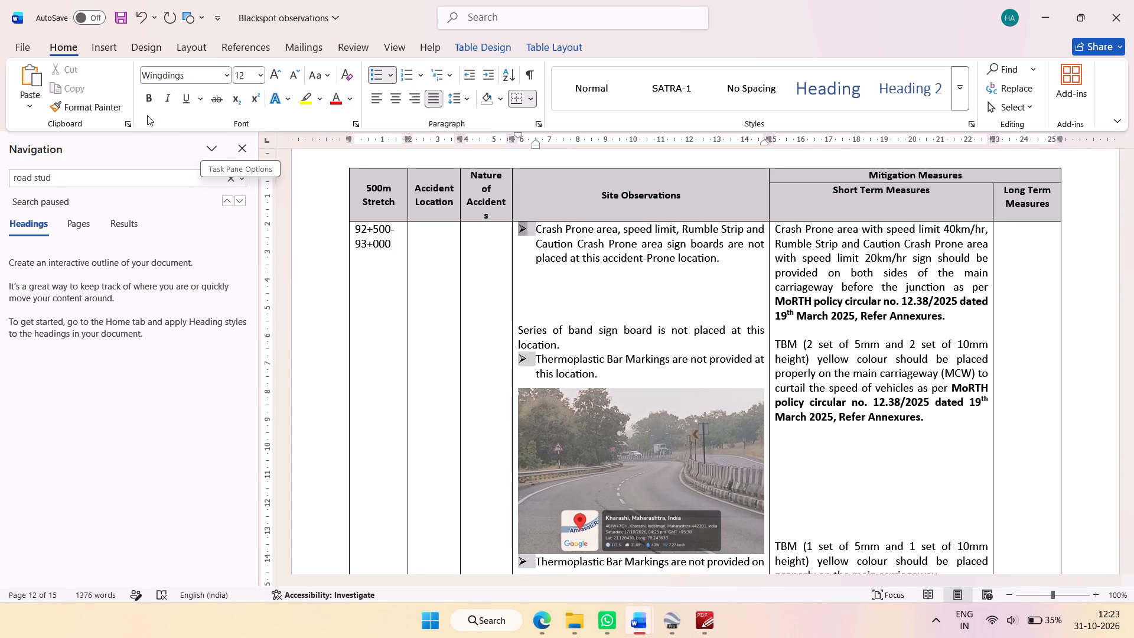
{"action": "left_click", "coordinate": [118, 106]}
{"action": "left_click", "coordinate": [540, 330]}
{"action": "left_click", "coordinate": [595, 348]}
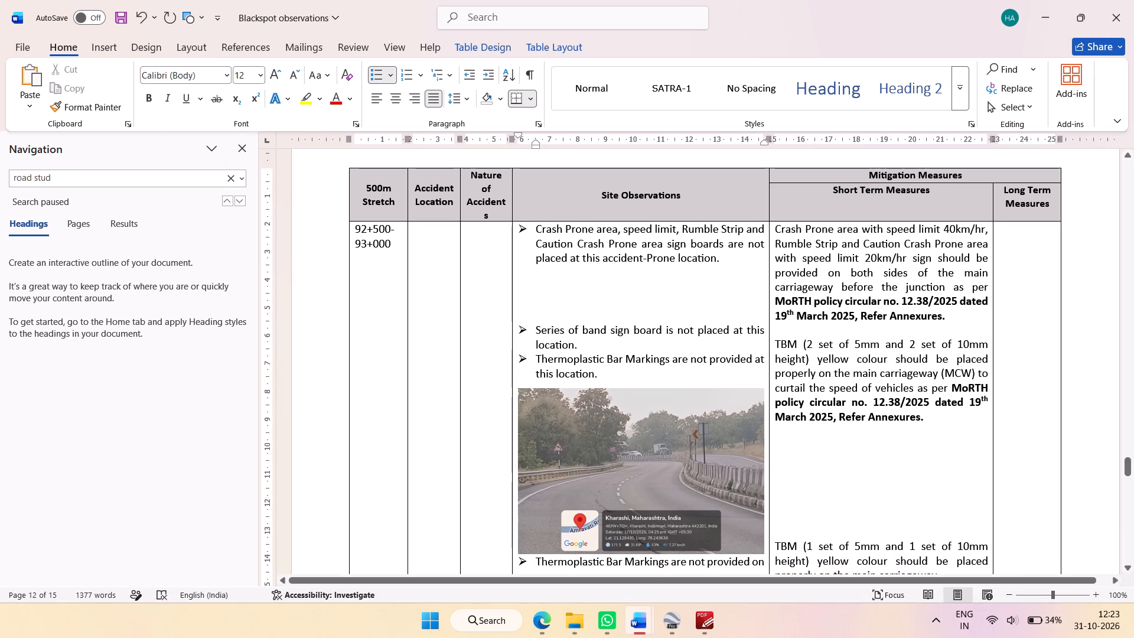
{"action": "key", "text": "Return"}
{"action": "key", "text": "Return"}
Insert a blank line below the Crash Prone area recommendation in Short Term Measures.
{"action": "left_click", "coordinate": [794, 328]}
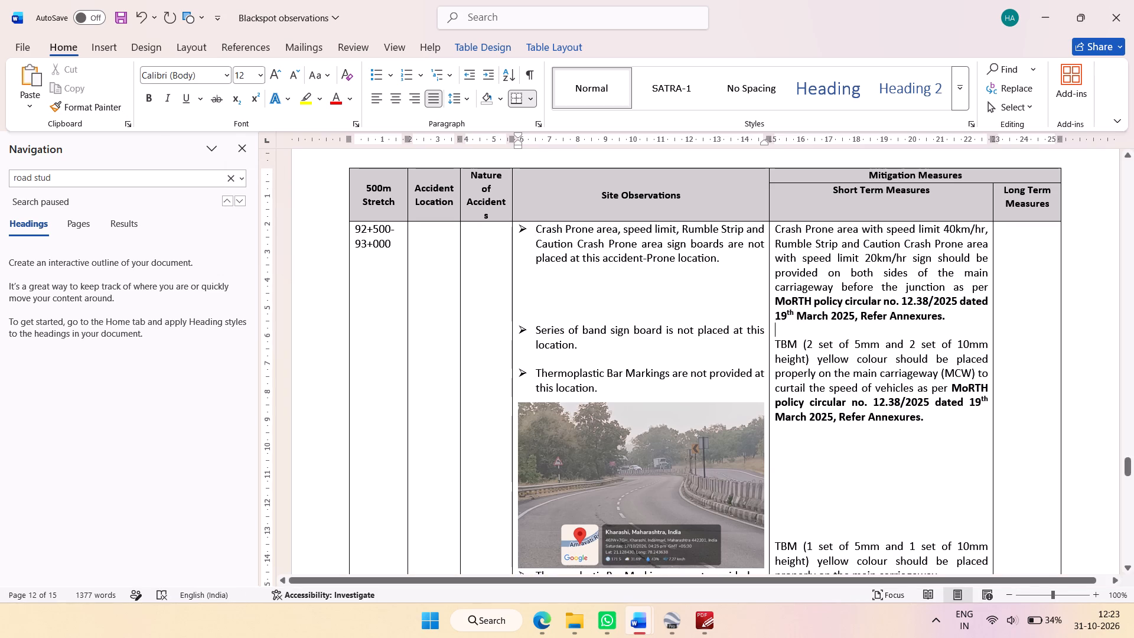
{"action": "left_click", "coordinate": [951, 317]}
{"action": "key", "text": "Return"}
Insert a blank line above the series-of-band observation in Site Observations to align it with its measure.
{"action": "left_click", "coordinate": [731, 315]}
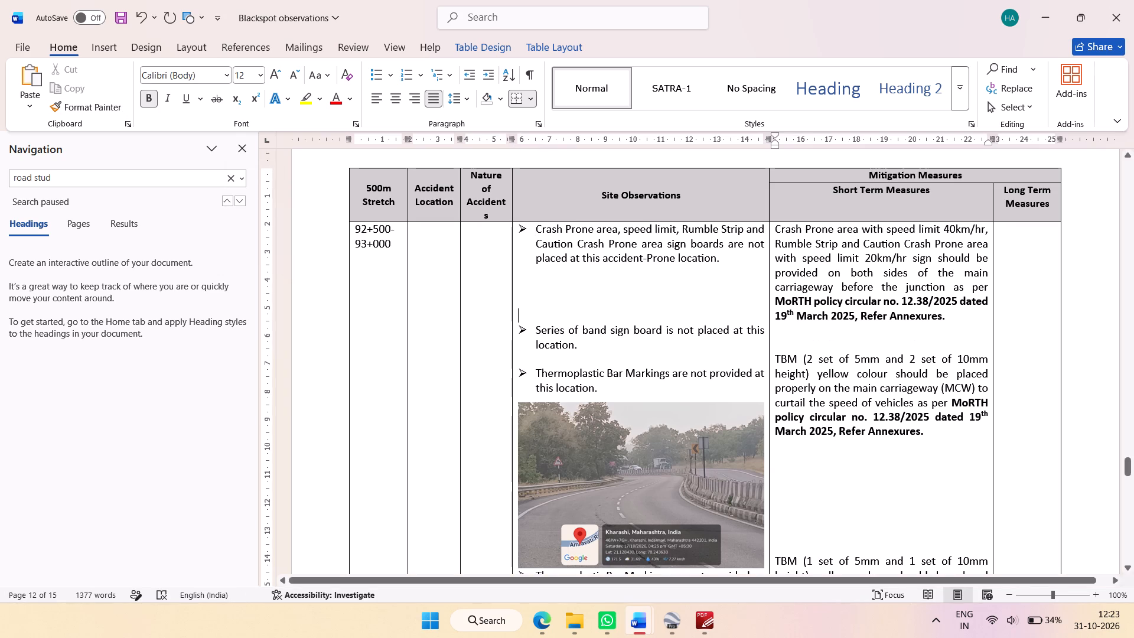
{"action": "key", "text": "Return"}
Write "Series of band sign board should be placed at this location as per clause" above the first TBM measure in Short Term Measures.
{"action": "left_click", "coordinate": [823, 346]}
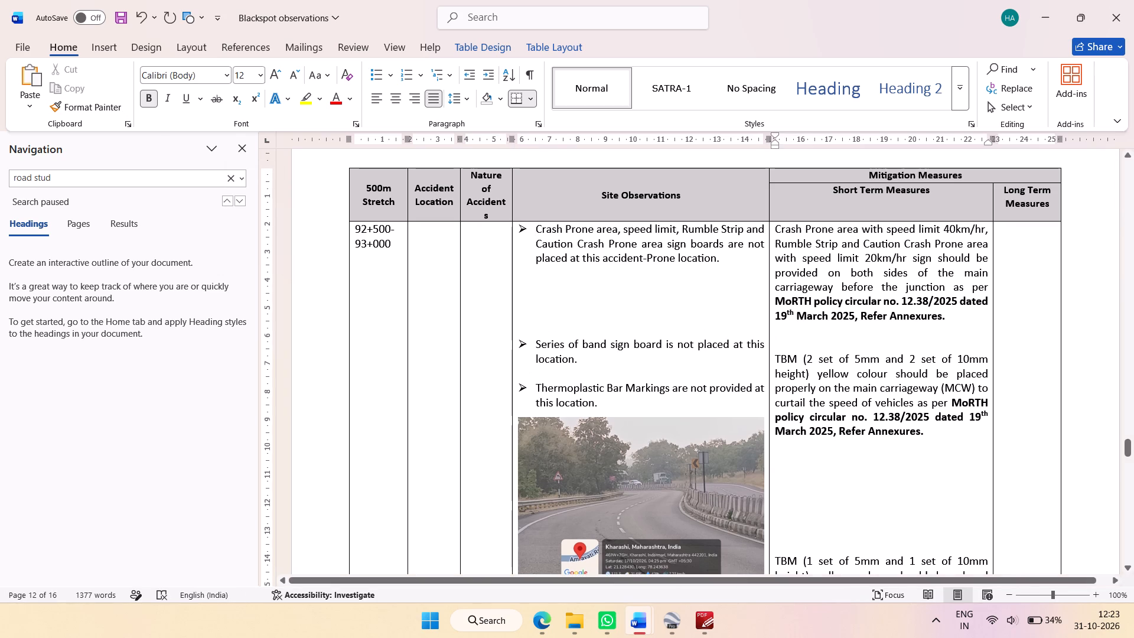
{"action": "type", "text": "Series of band sign baorf"}
{"action": "key", "text": "BackSpace"}
{"action": "key", "text": "BackSpace"}
{"action": "type", "text": "rd"}
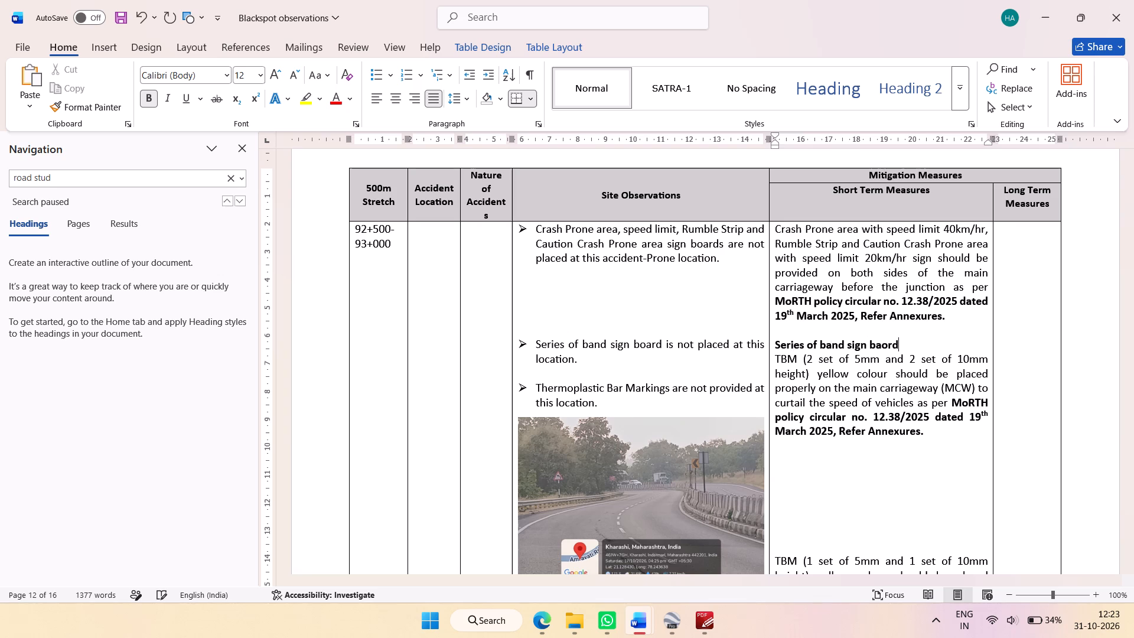
{"action": "key", "text": "BackSpace"}
{"action": "key", "text": "BackSpace"}
{"action": "key", "text": "BackSpace"}
{"action": "key", "text": "BackSpace"}
{"action": "type", "text": "oard sign baord"}
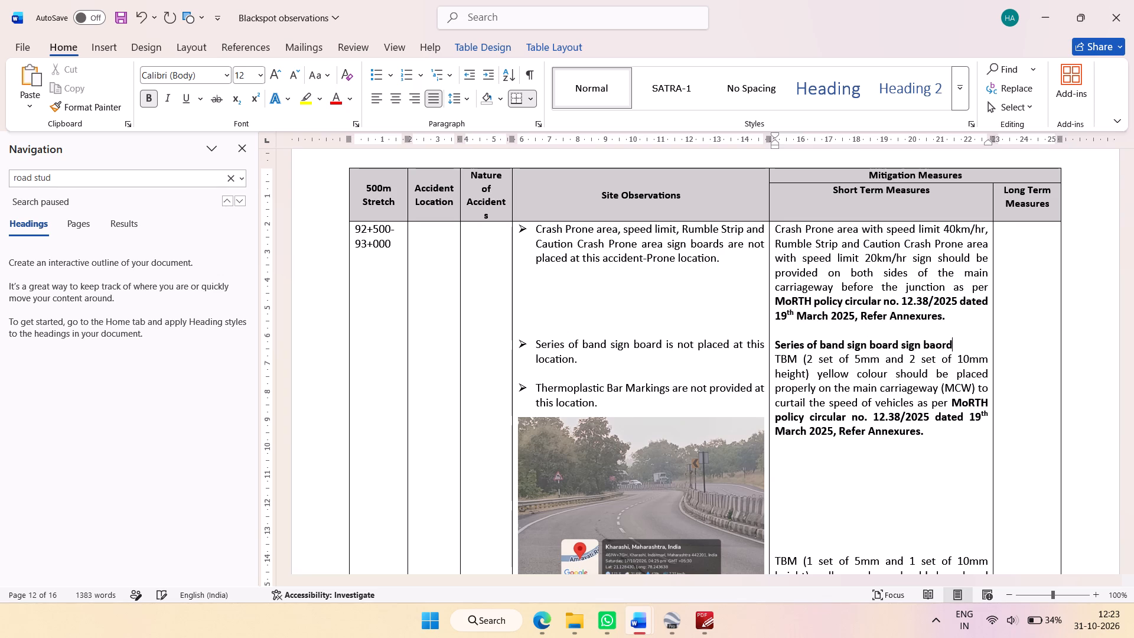
{"action": "key", "text": "BackSpace"}
{"action": "key", "text": "BackSpace"}
{"action": "key", "text": "BackSpace"}
{"action": "key", "text": "BackSpace"}
{"action": "key", "text": "BackSpace"}
{"action": "key", "text": "BackSpace"}
{"action": "key", "text": "BackSpace"}
{"action": "key", "text": "BackSpace"}
{"action": "key", "text": "BackSpace"}
{"action": "key", "text": "BackSpace"}
{"action": "key", "text": "BackSpace"}
{"action": "key", "text": "s"}
{"action": "key", "text": "BackSpace"}
{"action": "key", "text": "space"}
{"action": "type", "text": "should b epola"}
{"action": "key", "text": "BackSpace"}
{"action": "key", "text": "BackSpace"}
{"action": "key", "text": "BackSpace"}
{"action": "key", "text": "BackSpace"}
{"action": "key", "text": "BackSpace"}
{"action": "key", "text": "BackSpace"}
{"action": "type", "text": "e placed at thsi location as per"}
{"action": "key", "text": "space"}
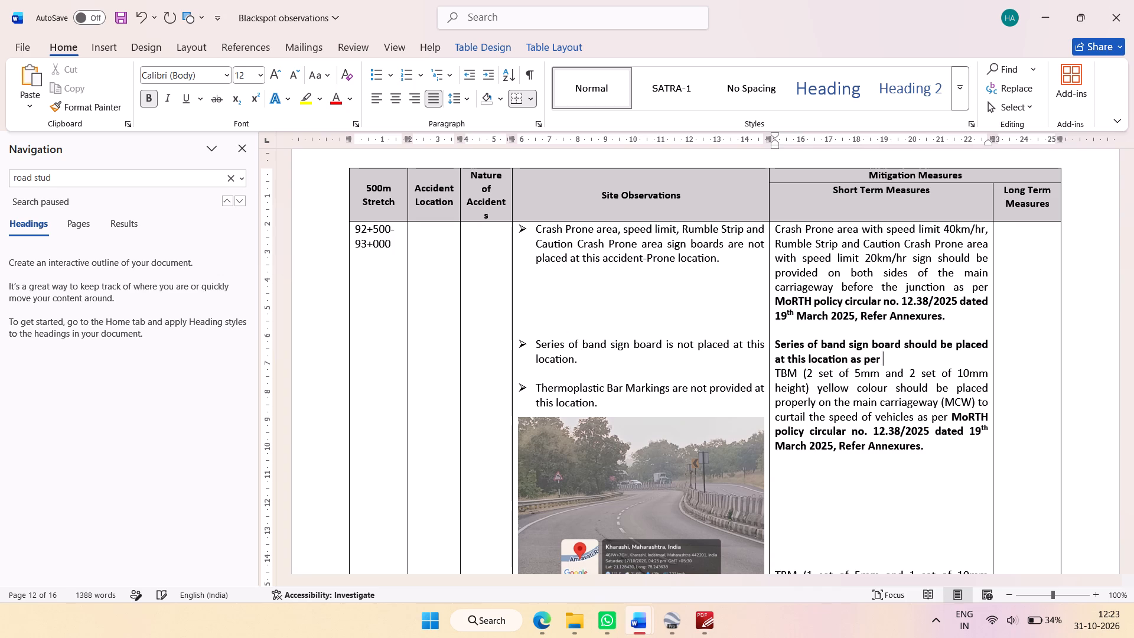
{"action": "type", "text": "clause"}
{"action": "key", "text": "space"}
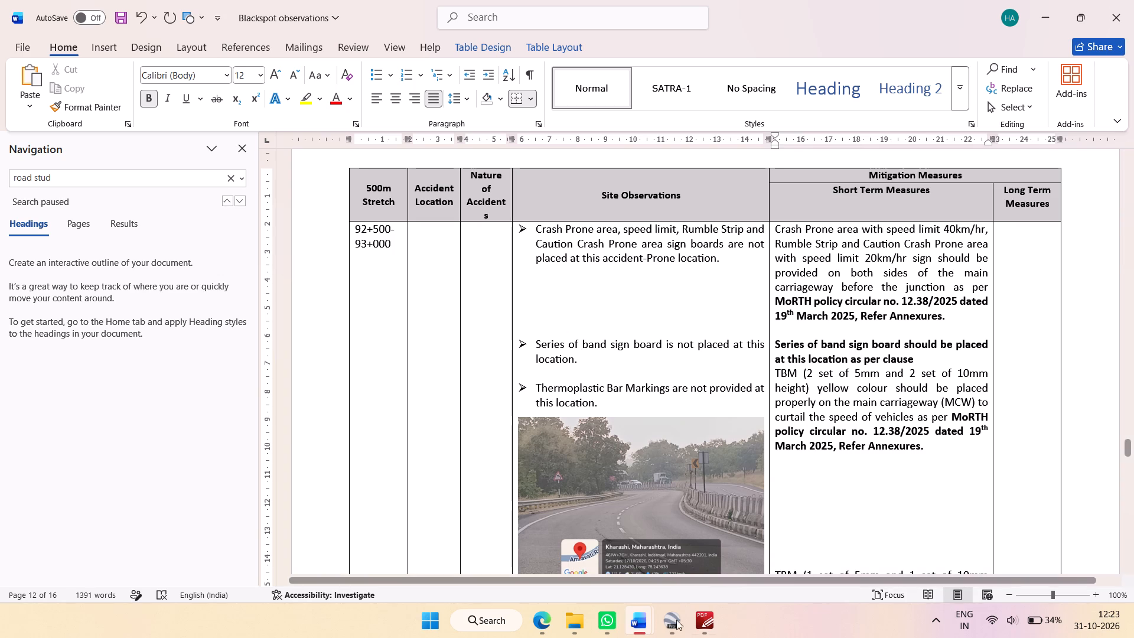
Copy the OHM measure's clause 15.66 IRC: 67-2022 reference from the Etawah to Kanpur report to the new measure's end, adding a blank line.
{"action": "left_click", "coordinate": [647, 619]}
{"action": "left_click", "coordinate": [943, 522]}
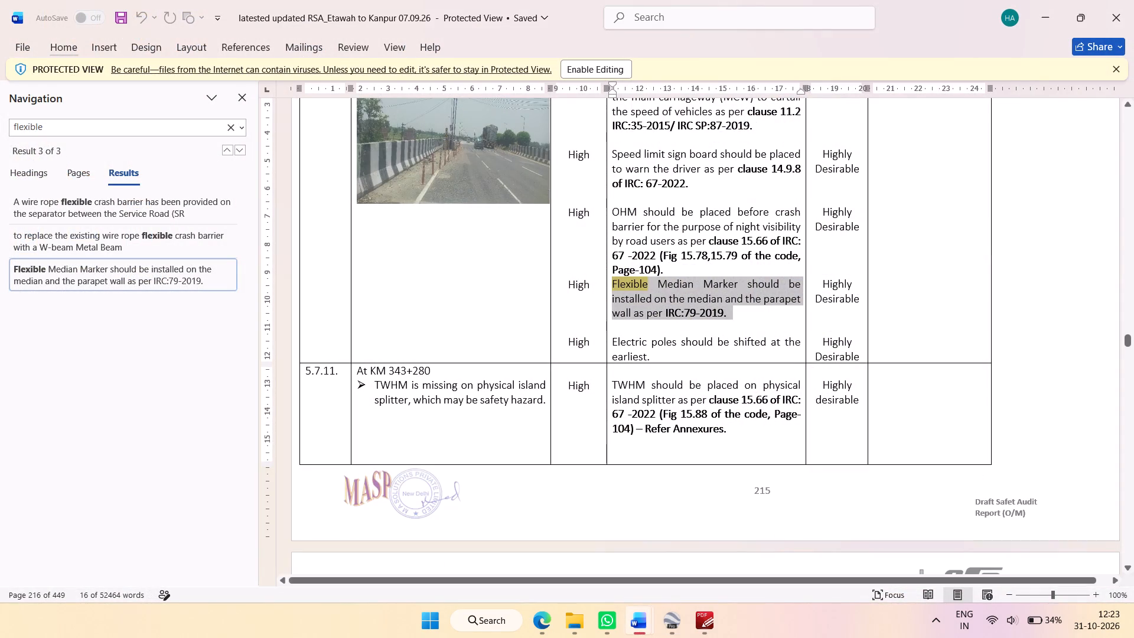
{"action": "left_click_drag", "start_coordinate": [686, 265], "coordinate": [712, 244]}
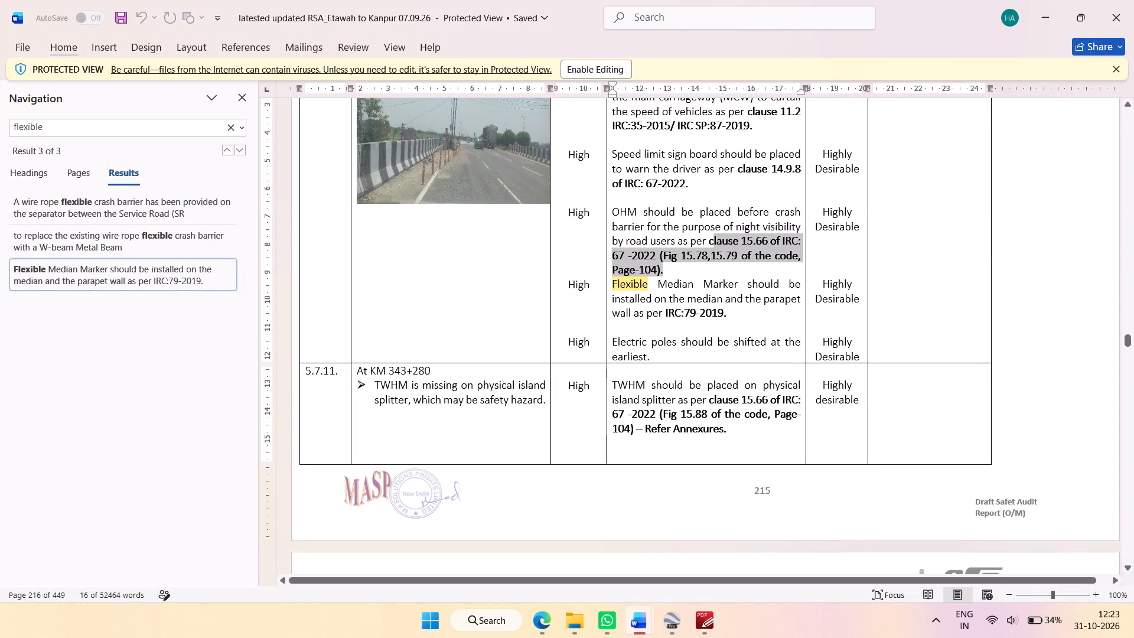
{"action": "key", "text": "ctrl+c"}
{"action": "key", "text": "ctrl+c"}
{"action": "key", "text": "alt+Tab"}
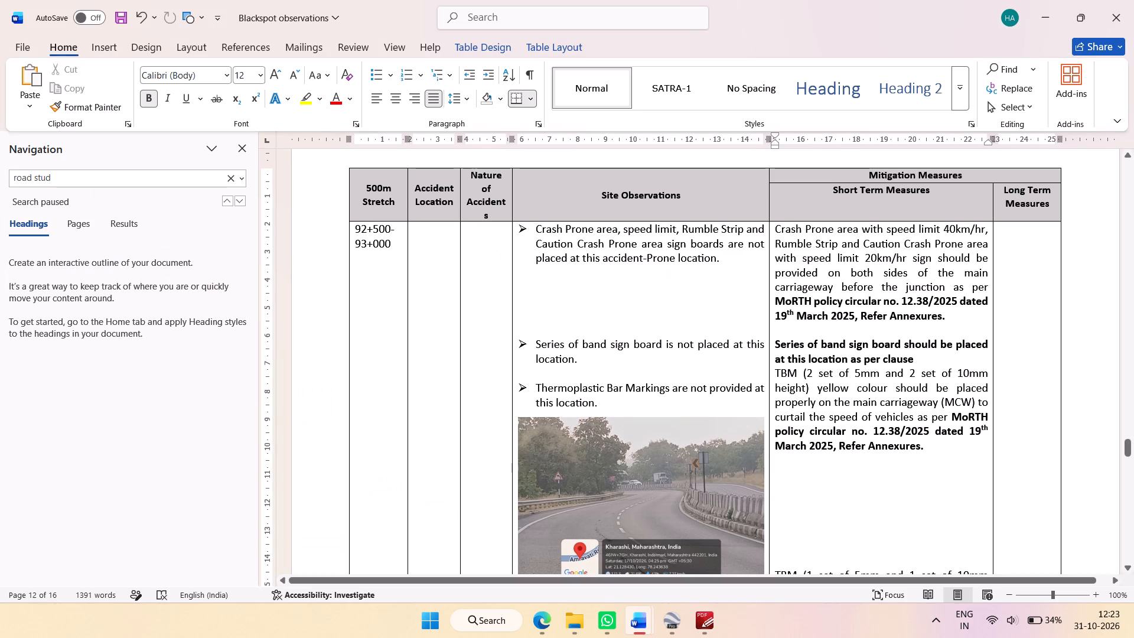
{"action": "key", "text": "ctrl+v"}
{"action": "key", "text": "Return"}
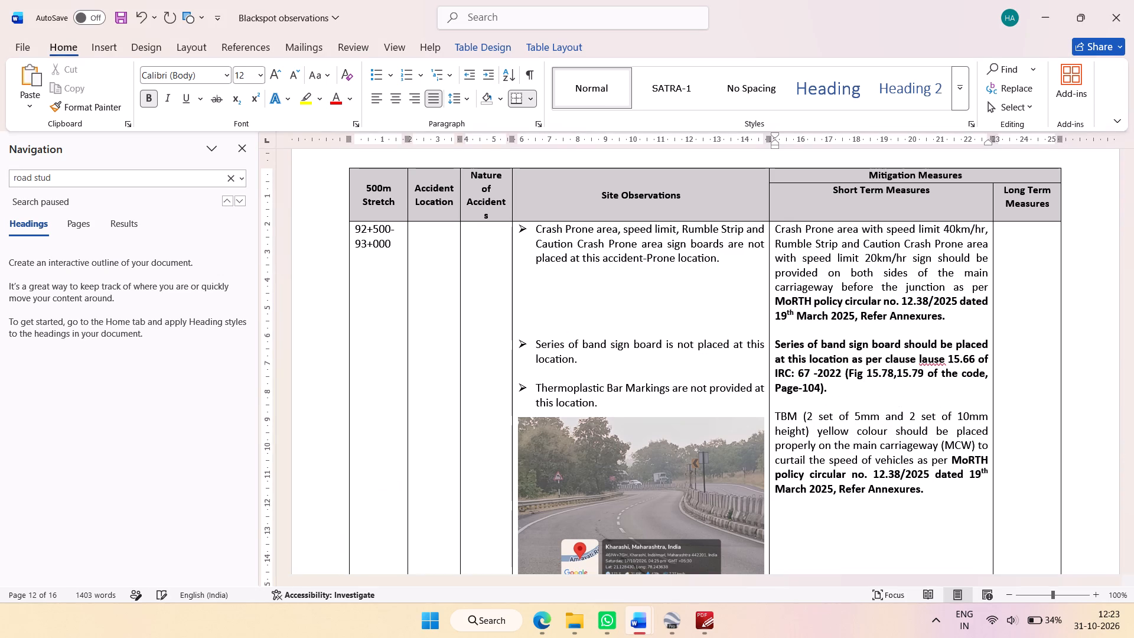
Insert two blank lines below the series-of-band observation to align the Thermoplastic Bar Markings observation with the TBM measure.
{"action": "left_click", "coordinate": [711, 369]}
{"action": "key", "text": "Return"}
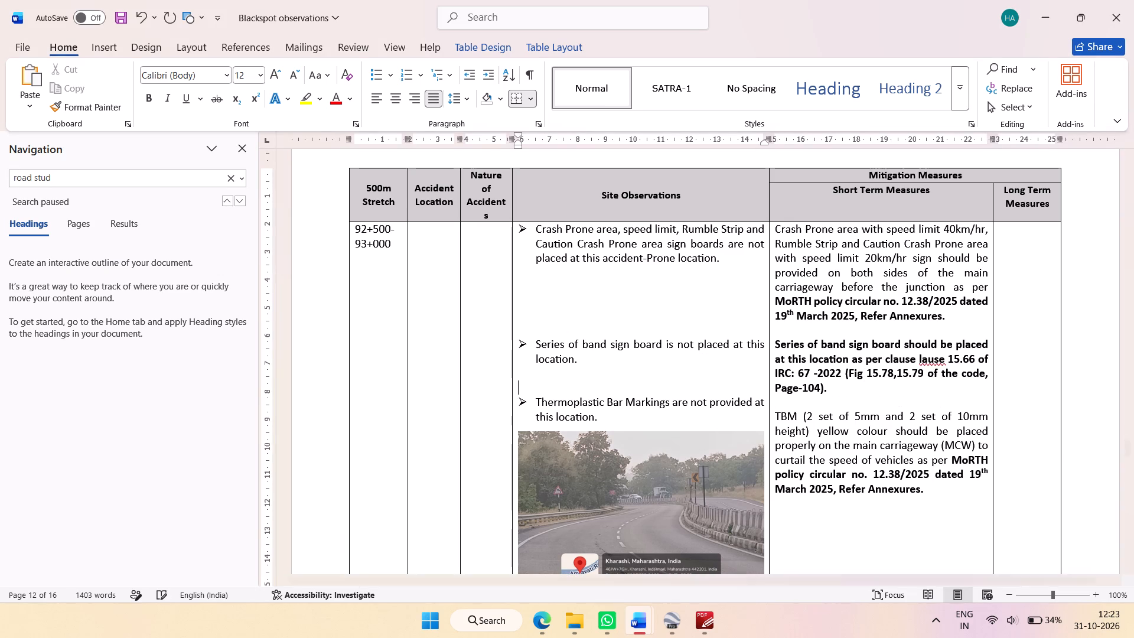
{"action": "key", "text": "Return"}
{"action": "key", "text": "alt+Tab"}
{"action": "key", "text": "alt+Tab"}
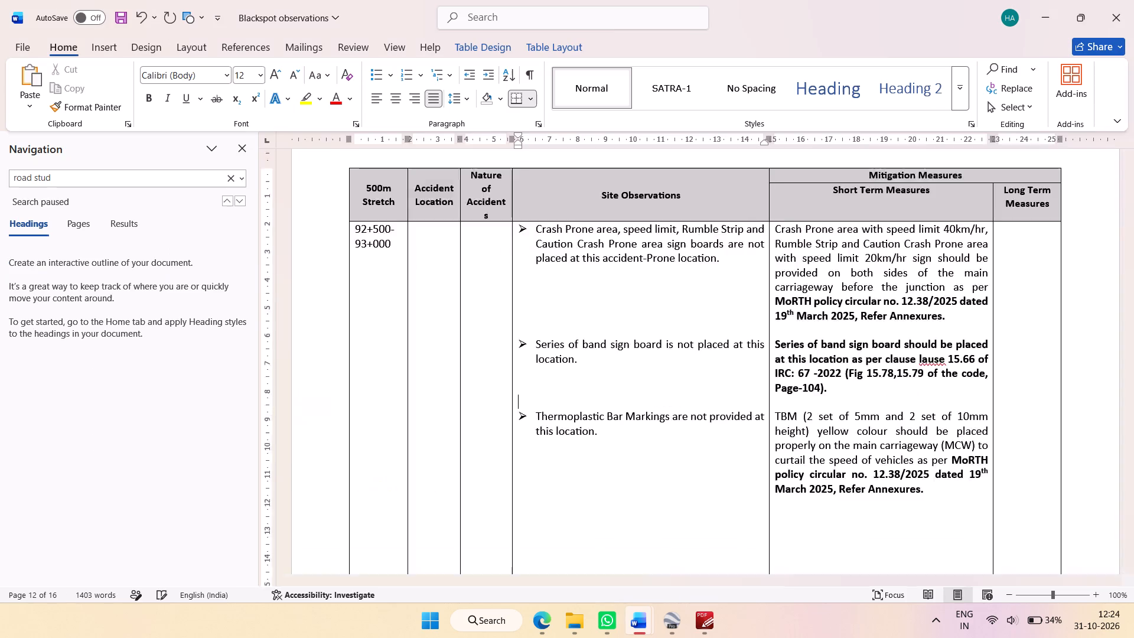
Crop a thin strip off the top of the road photo under the first Thermoplastic Bar Markings observation.
{"action": "scroll", "coordinate": [658, 392], "scroll_direction": "down", "scroll_amount": 8}
{"action": "double_click", "coordinate": [636, 360]}
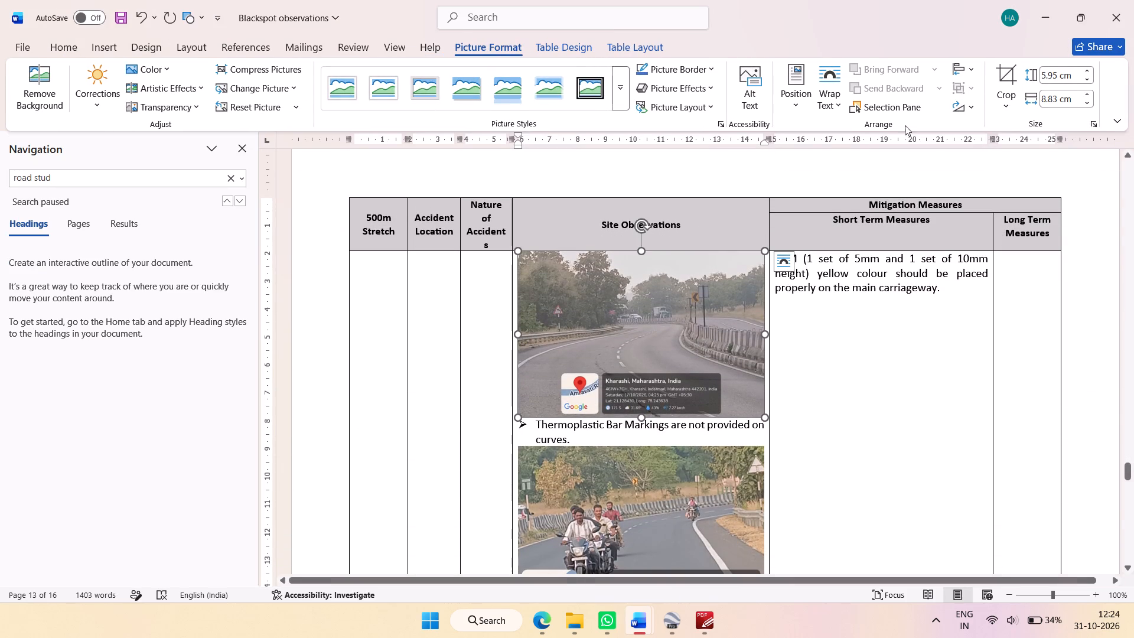
{"action": "left_click", "coordinate": [1005, 70]}
{"action": "left_click_drag", "start_coordinate": [639, 253], "coordinate": [639, 272]}
{"action": "left_click", "coordinate": [843, 336]}
{"action": "scroll", "coordinate": [810, 343], "scroll_direction": "up", "scroll_amount": 6}
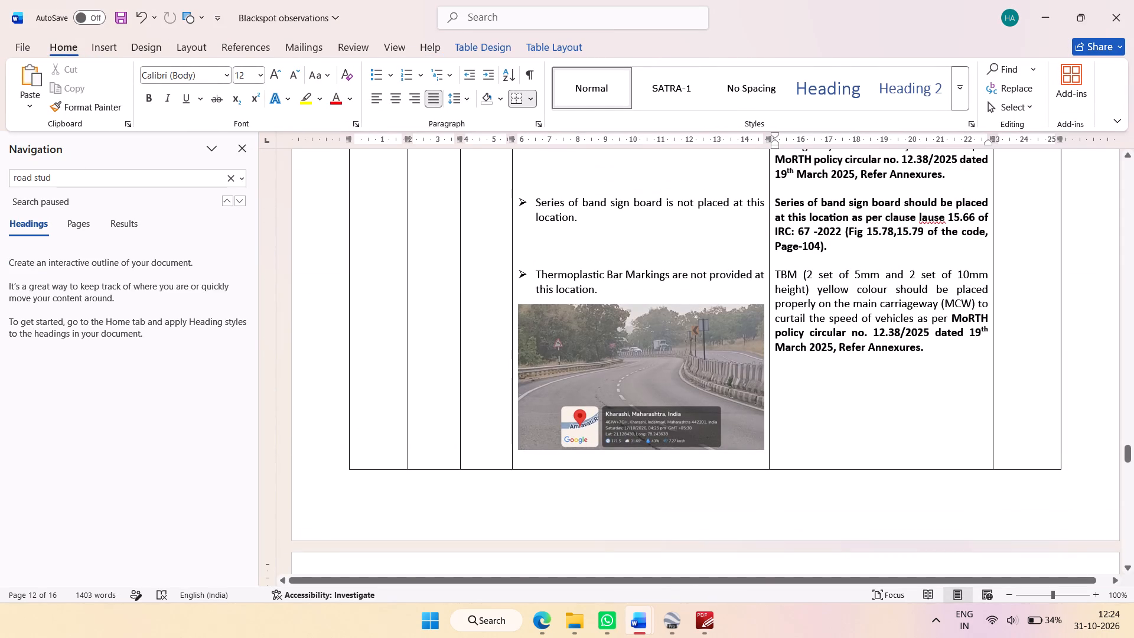
Delete the stray word "lause" from the series-of-band measure.
{"action": "right_click", "coordinate": [926, 220]}
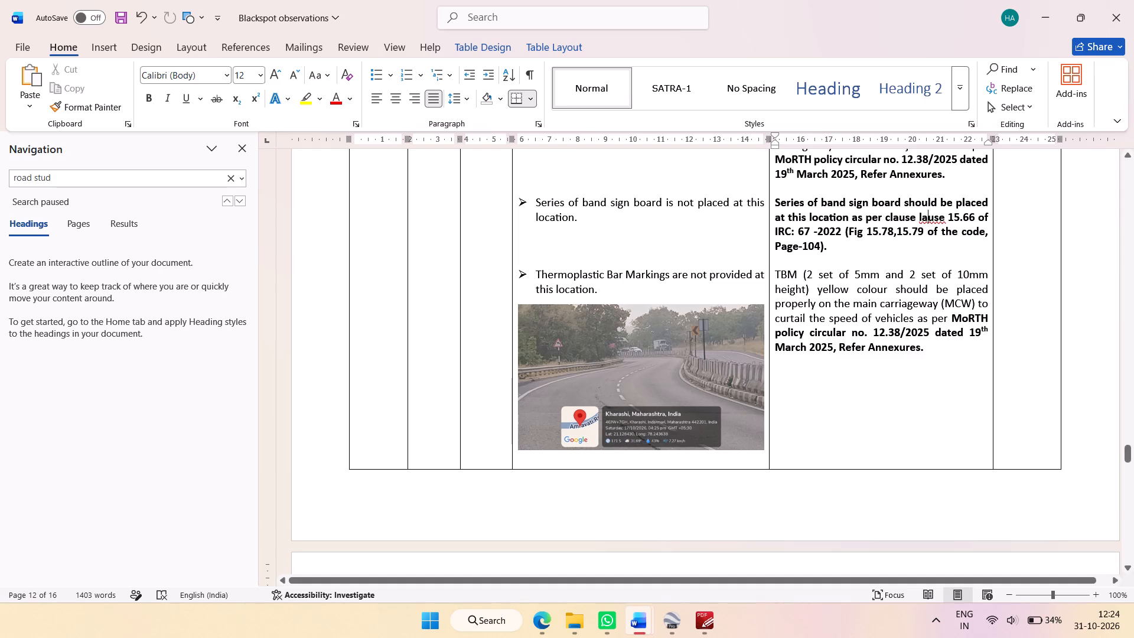
{"action": "left_click", "coordinate": [933, 213]}
{"action": "left_click_drag", "start_coordinate": [943, 218], "coordinate": [917, 218]}
{"action": "key", "text": "BackSpace"}
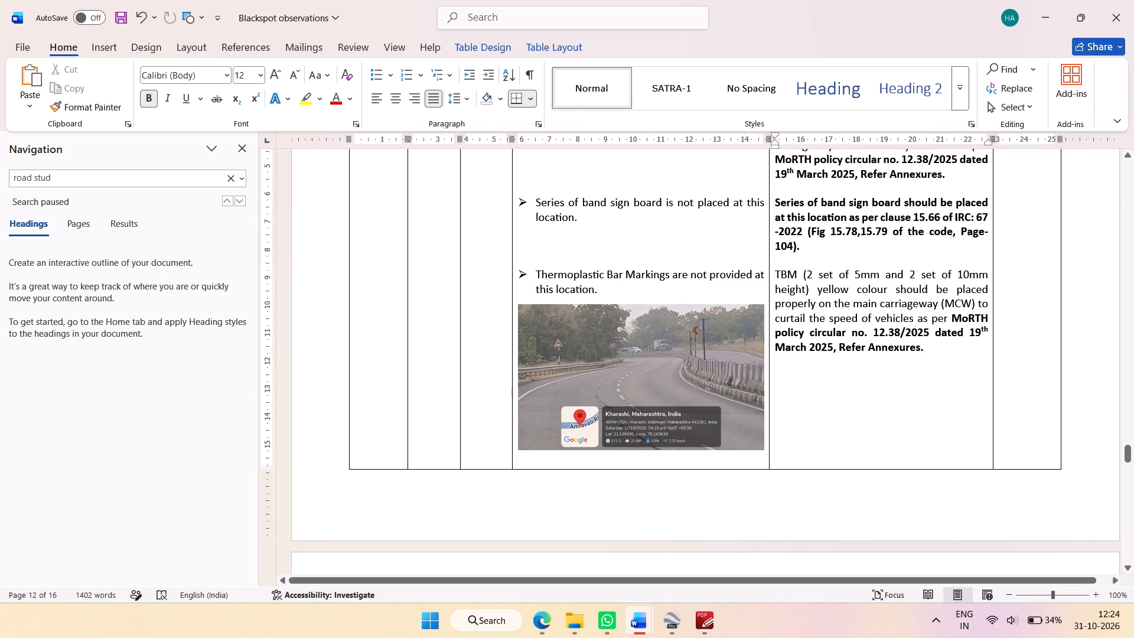
Look up the Series of Bends plate in the IRC:67-2022 PDF and set the measure's reference to Fig 15.07, Page-91.
{"action": "left_click", "coordinate": [709, 621]}
{"action": "scroll", "coordinate": [650, 409], "scroll_direction": "down", "scroll_amount": 2}
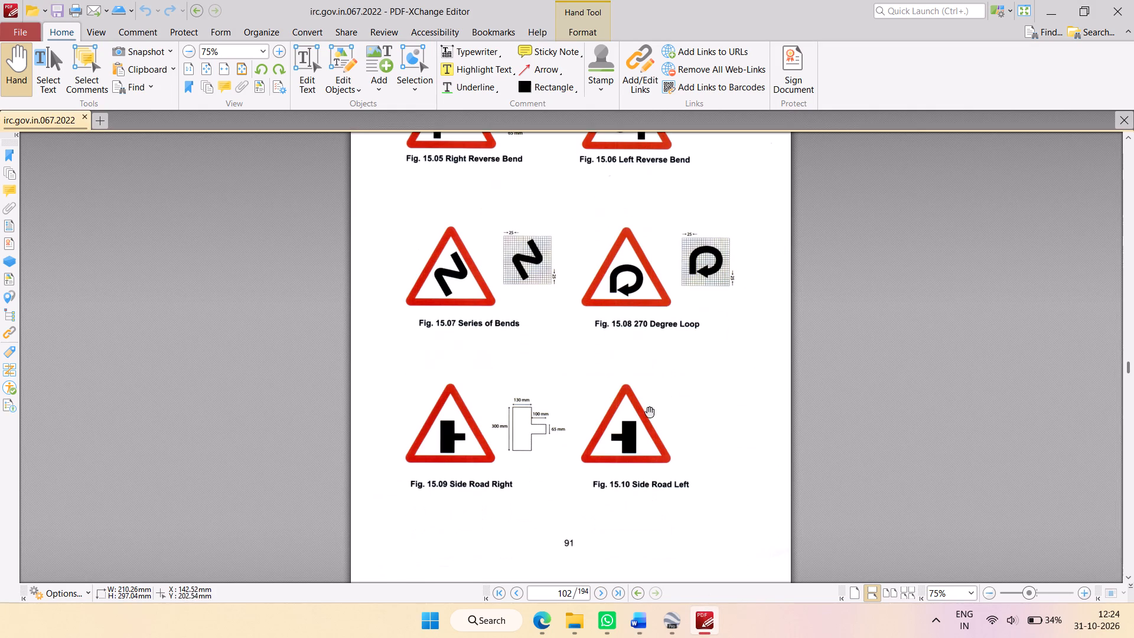
{"action": "key", "text": "alt+Tab"}
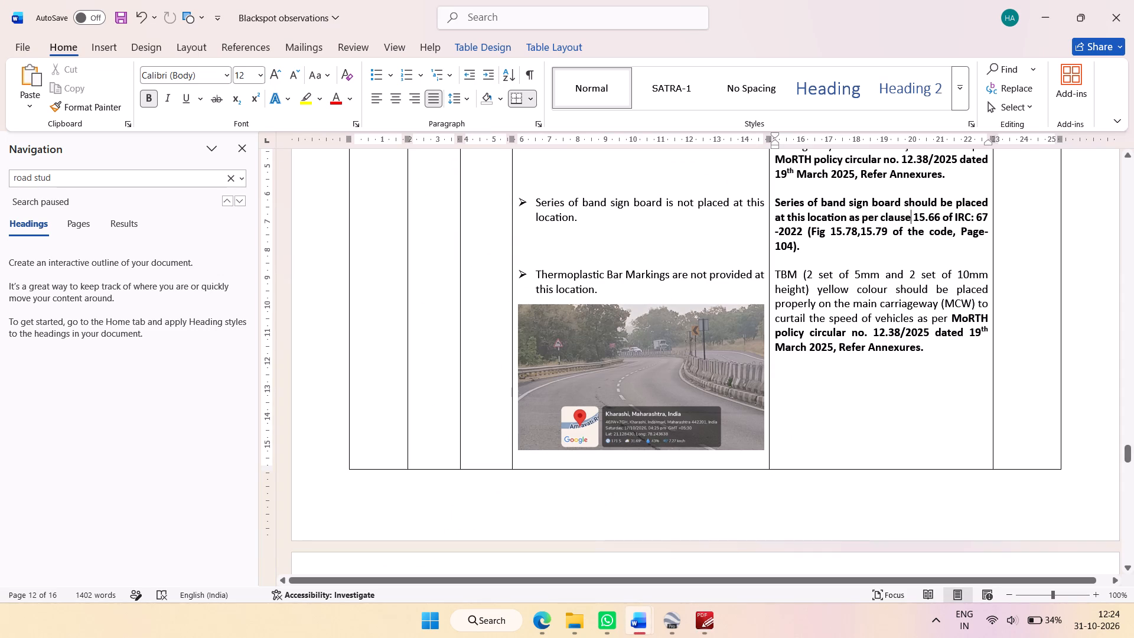
{"action": "left_click", "coordinate": [888, 233]}
{"action": "key", "text": "BackSpace"}
{"action": "key", "text": "BackSpace"}
{"action": "key", "text": "BackSpace"}
{"action": "key", "text": "BackSpace"}
{"action": "key", "text": "BackSpace"}
{"action": "key", "text": "BackSpace"}
{"action": "key", "text": "BackSpace"}
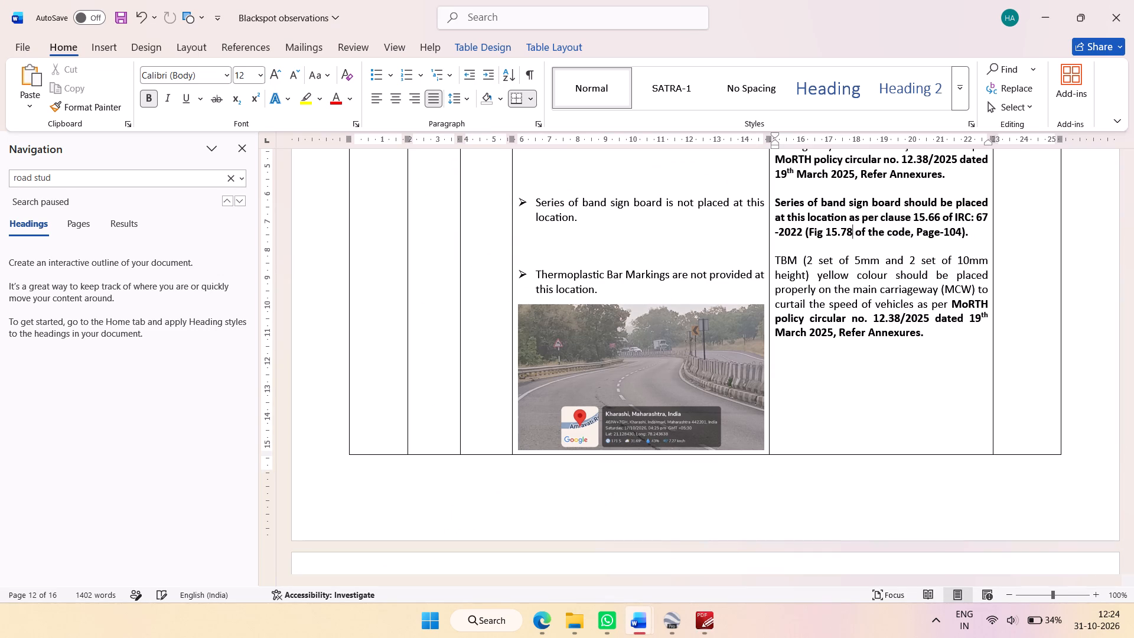
{"action": "key", "text": "BackSpace"}
{"action": "type", "text": "07"}
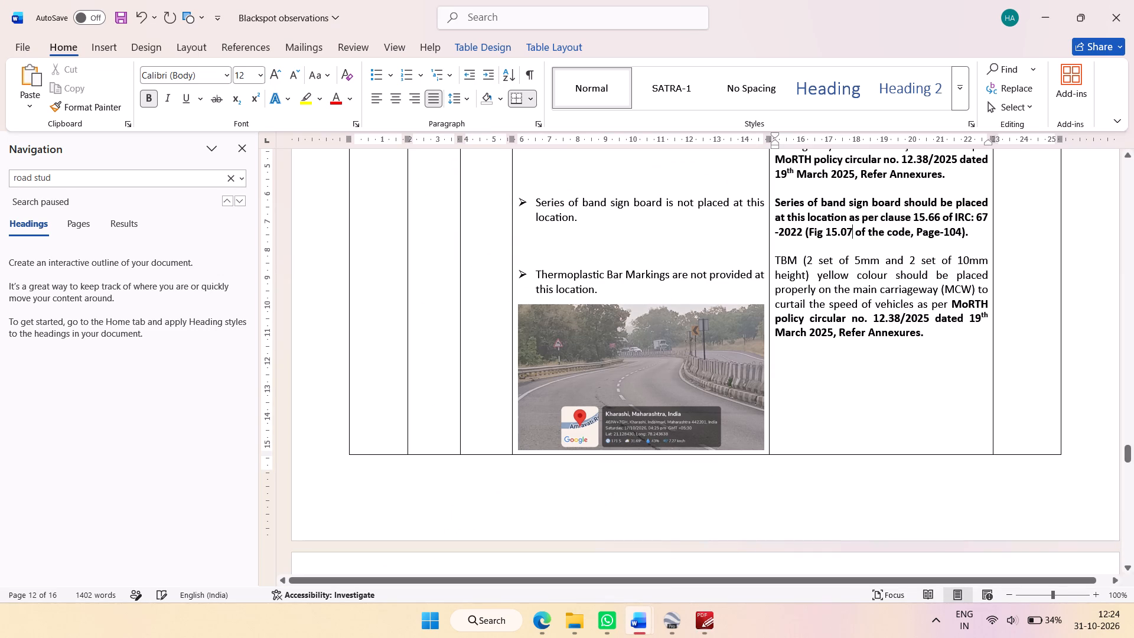
{"action": "left_click", "coordinate": [959, 237]}
{"action": "key", "text": "BackSpace"}
{"action": "key", "text": "BackSpace"}
{"action": "key", "text": "Left"}
{"action": "key", "text": "9"}
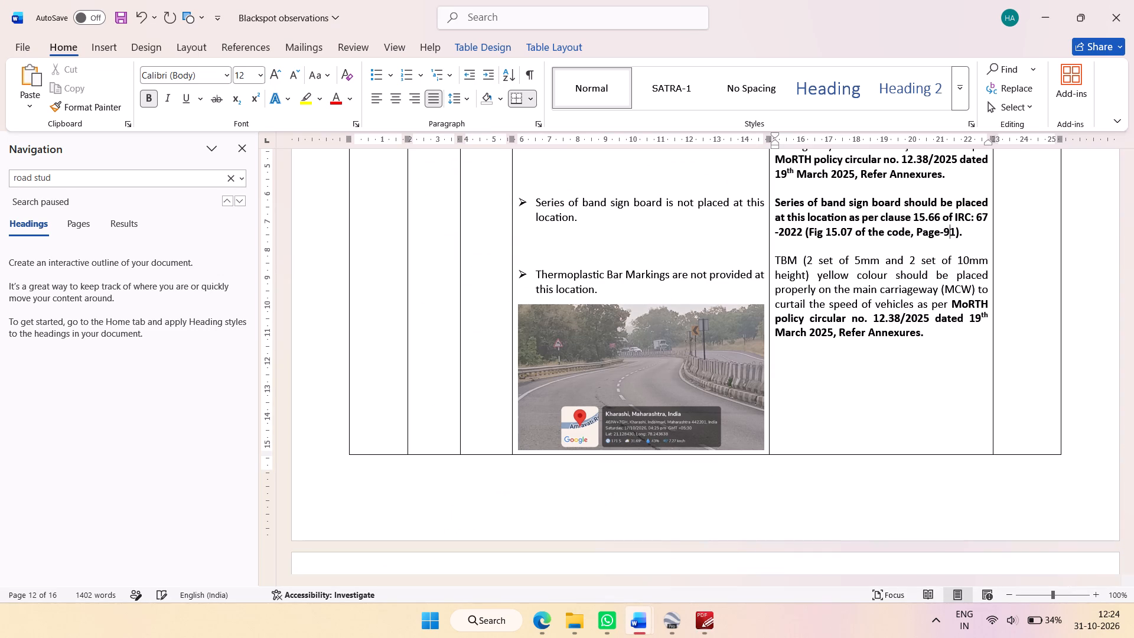
Find the Series of Bends clause in the IRC:67-2022 PDF and set the measure's clause number to 15.7.
{"action": "key", "text": "alt+Tab"}
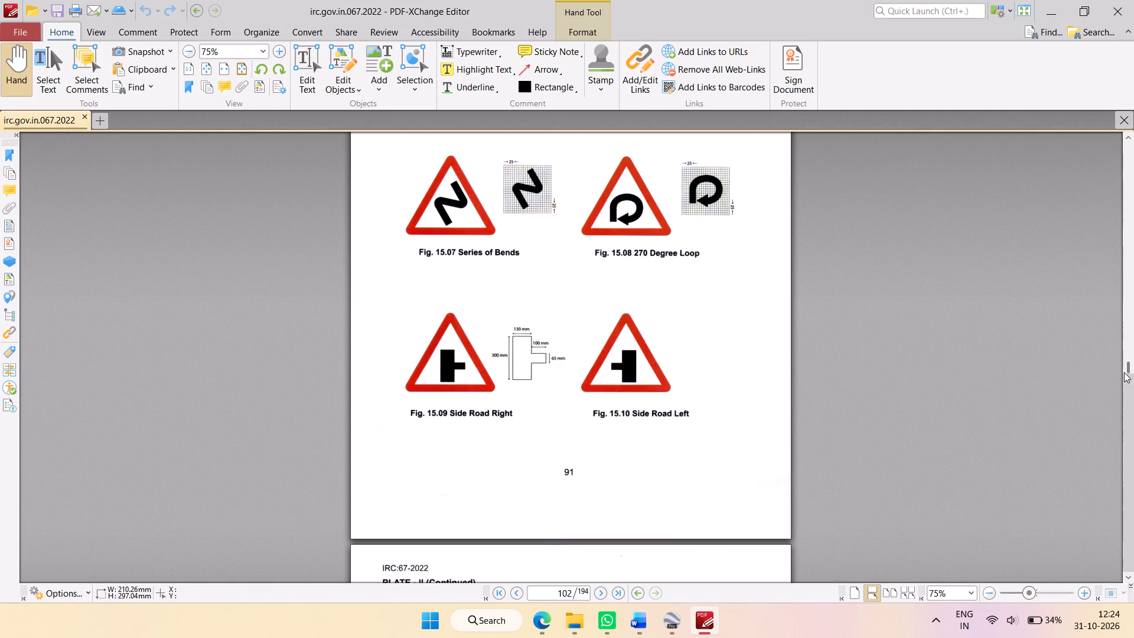
{"action": "left_click_drag", "start_coordinate": [1126, 362], "coordinate": [1133, 238]}
{"action": "scroll", "coordinate": [746, 369], "scroll_direction": "down", "scroll_amount": 20}
{"action": "scroll", "coordinate": [746, 369], "scroll_direction": "down", "scroll_amount": 2}
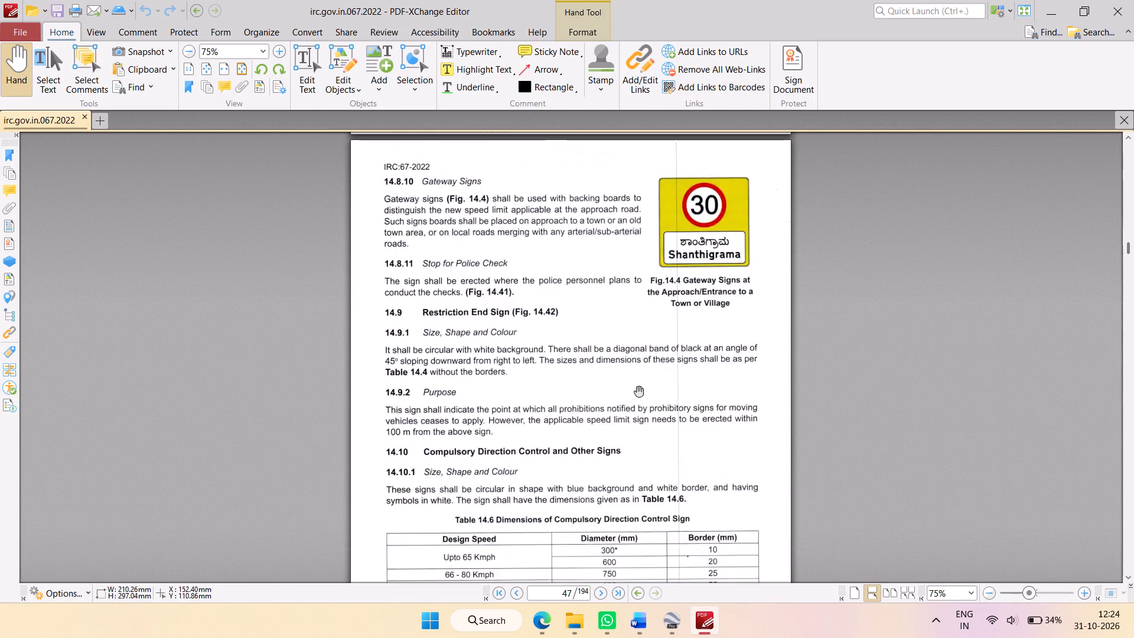
{"action": "scroll", "coordinate": [638, 391], "scroll_direction": "down", "scroll_amount": 20}
{"action": "scroll", "coordinate": [638, 391], "scroll_direction": "down", "scroll_amount": 17}
{"action": "scroll", "coordinate": [535, 432], "scroll_direction": "up", "scroll_amount": 3}
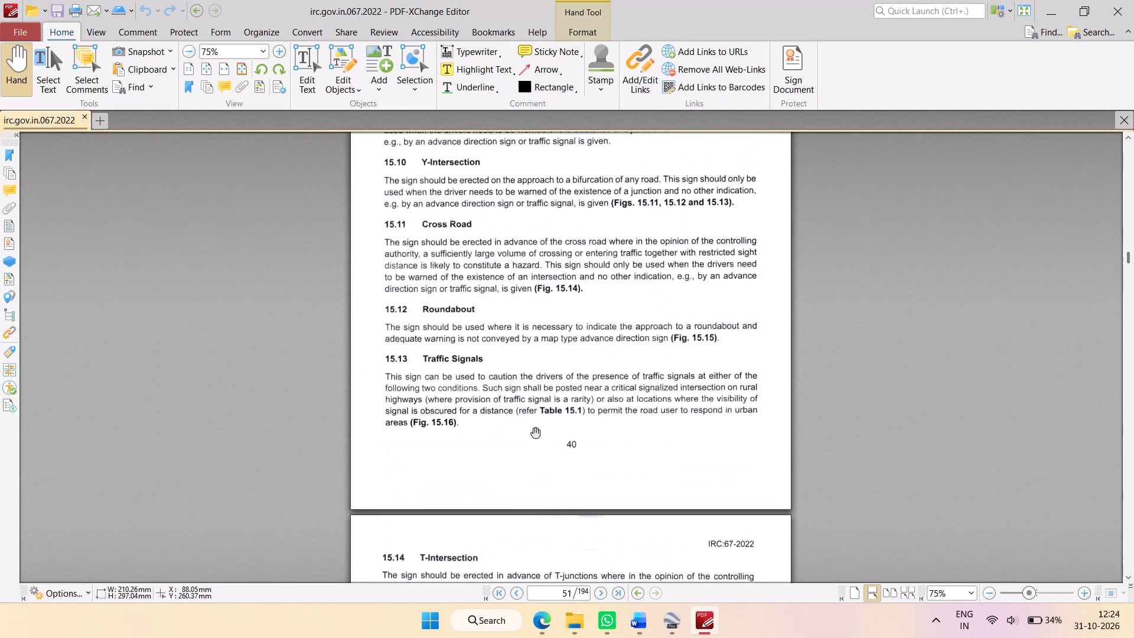
{"action": "scroll", "coordinate": [535, 432], "scroll_direction": "up", "scroll_amount": 3}
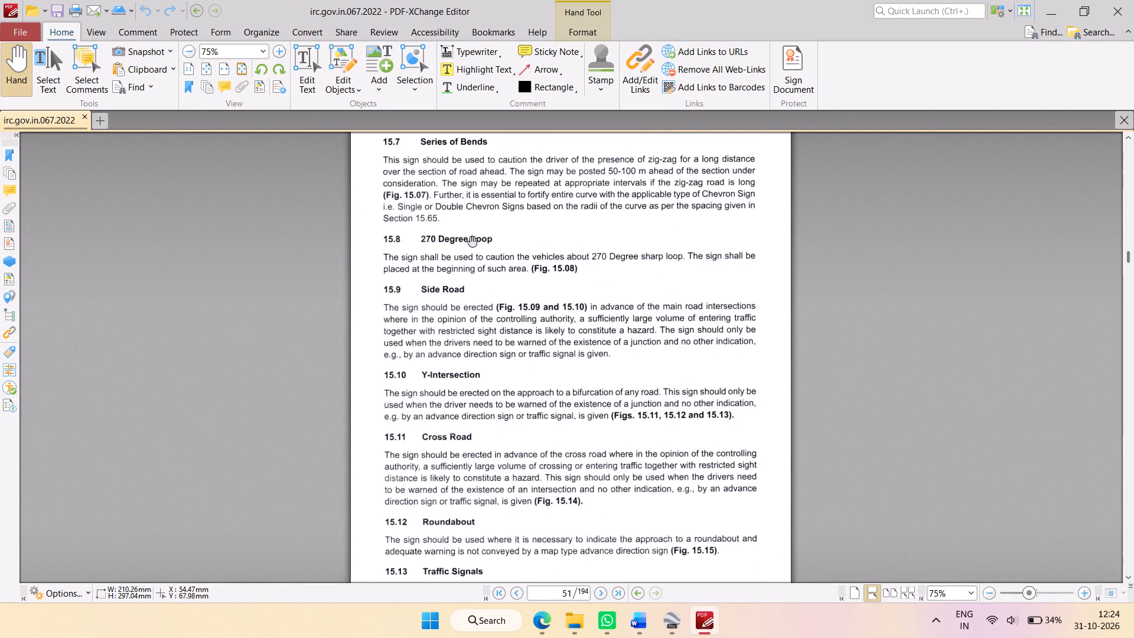
{"action": "key", "text": "alt+Tab"}
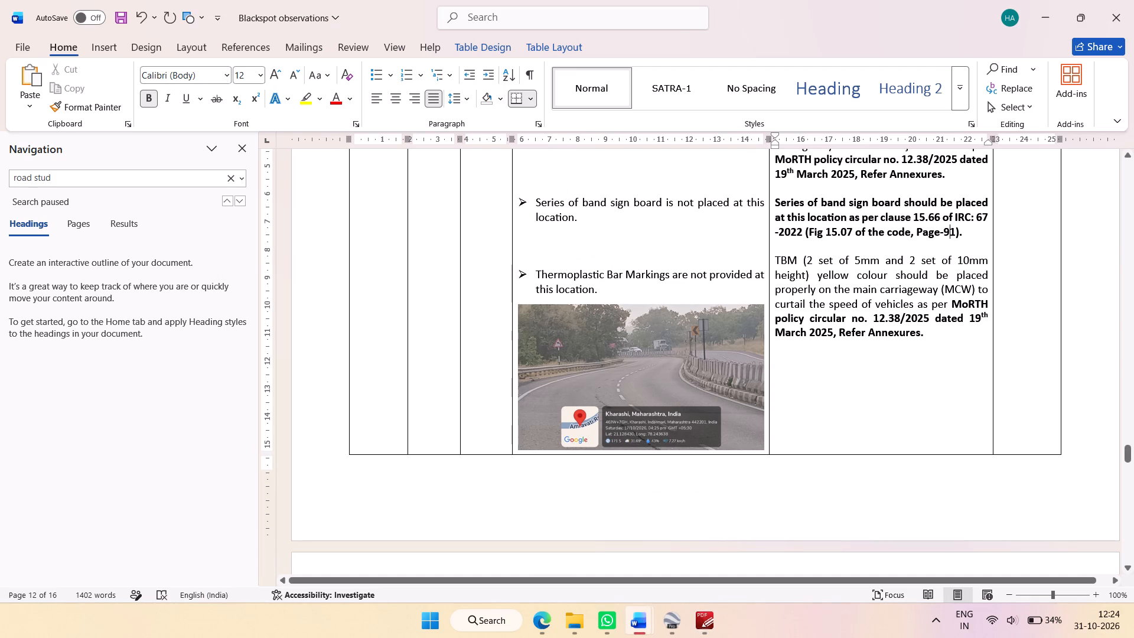
{"action": "left_click", "coordinate": [937, 219]}
{"action": "key", "text": "BackSpace"}
{"action": "key", "text": "Delete"}
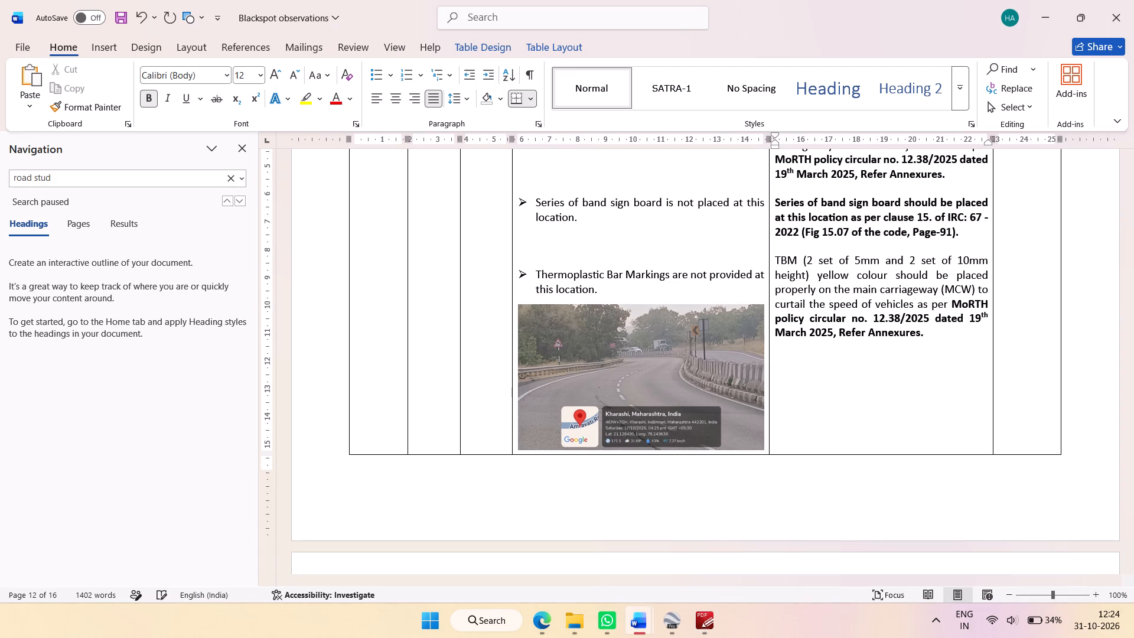
{"action": "key", "text": "7"}
Remove one blank line above the first Thermoplastic Bar Markings observation to realign it with the TBM measure.
{"action": "left_click", "coordinate": [737, 255]}
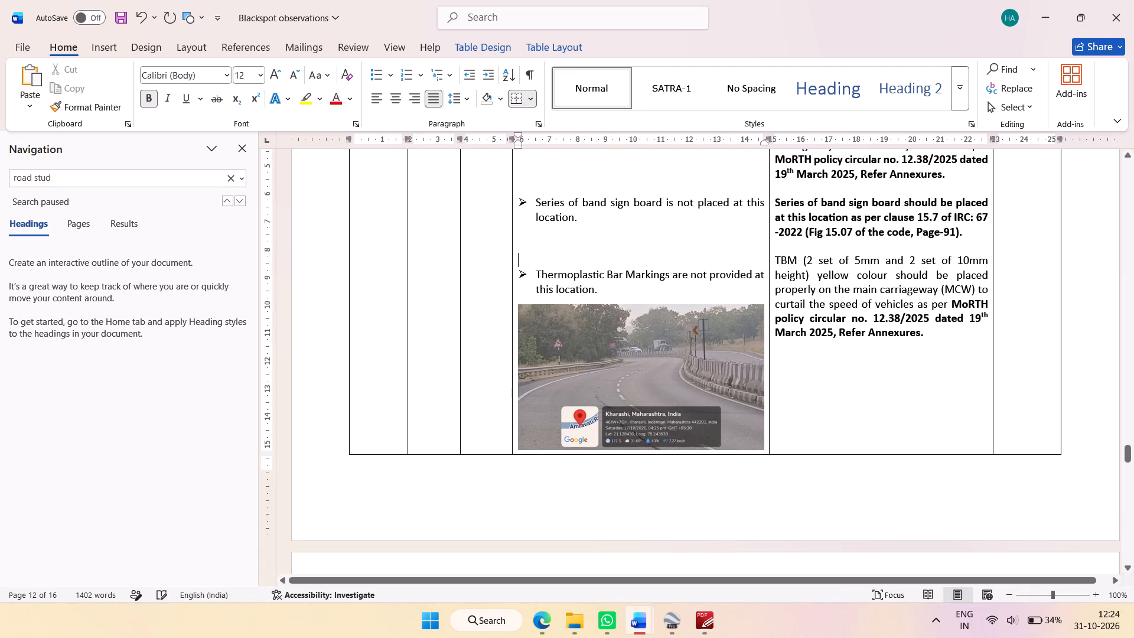
{"action": "key", "text": "Delete"}
Stretch the first Thermoplastic Bar Markings photo slightly taller so the curves observation moves to the following page.
{"action": "scroll", "coordinate": [805, 379], "scroll_direction": "down", "scroll_amount": 1}
{"action": "left_click", "coordinate": [702, 326]}
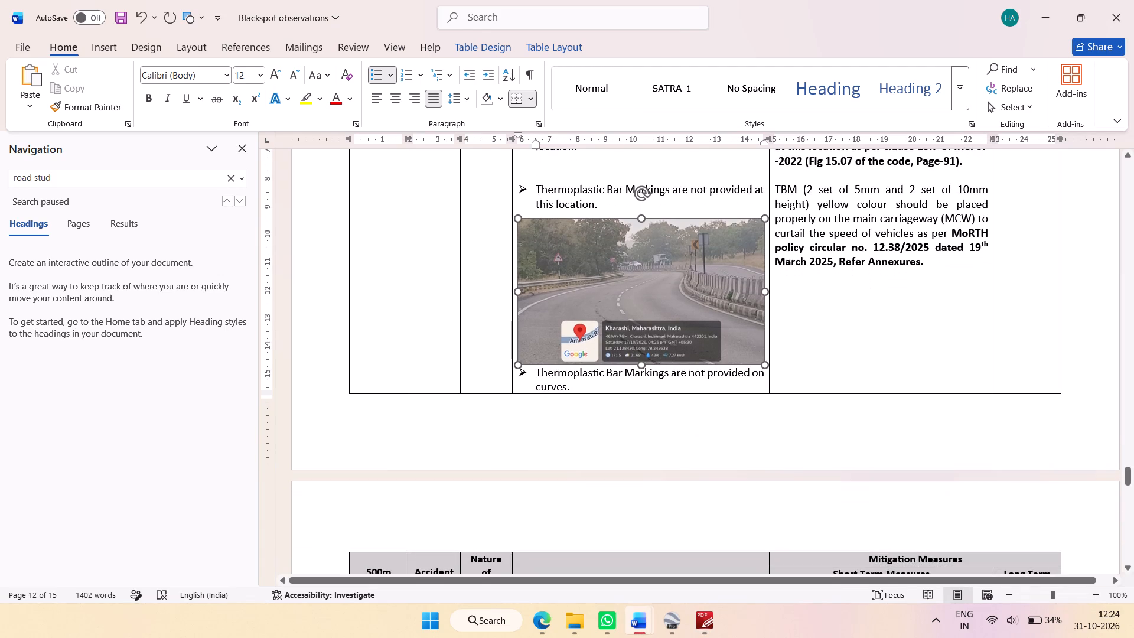
{"action": "left_click_drag", "start_coordinate": [644, 367], "coordinate": [644, 377]}
Insert a line break between the two stacked Kharashi road photos near the Flexible Median Marker measure.
{"action": "scroll", "coordinate": [872, 306], "scroll_direction": "down", "scroll_amount": 5}
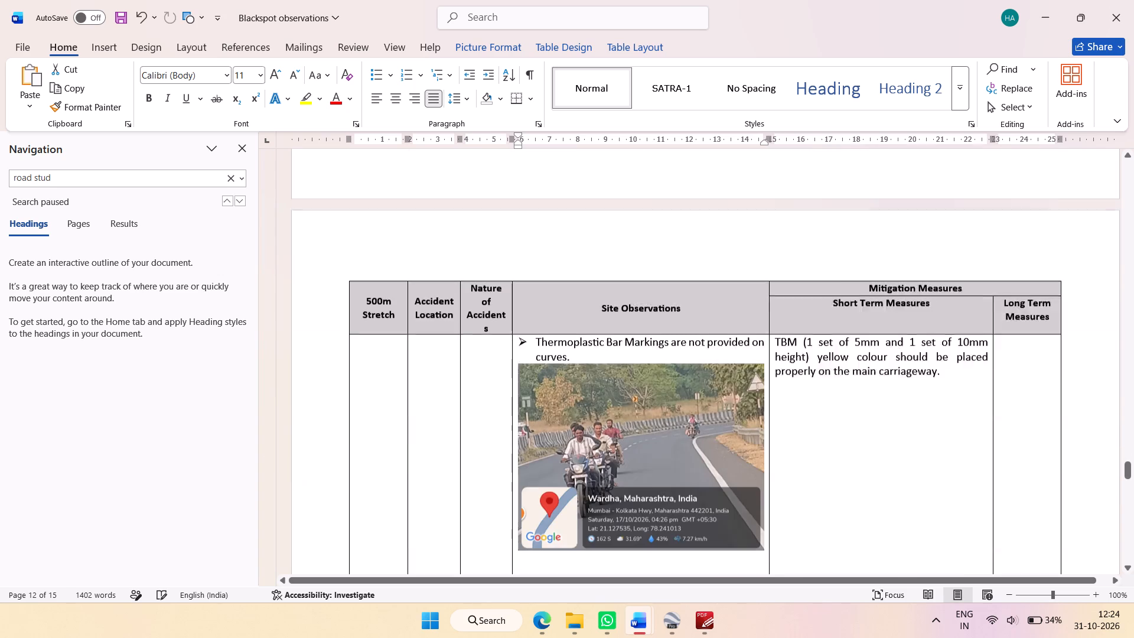
{"action": "scroll", "coordinate": [768, 313], "scroll_direction": "down", "scroll_amount": 12}
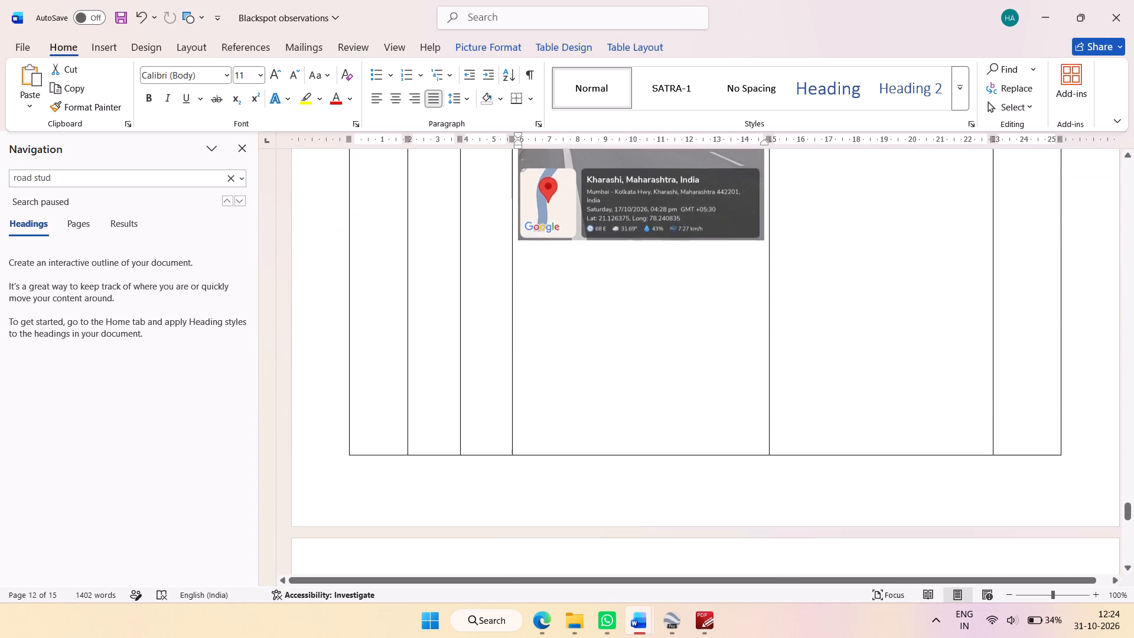
{"action": "scroll", "coordinate": [754, 338], "scroll_direction": "down", "scroll_amount": 9}
{"action": "scroll", "coordinate": [744, 333], "scroll_direction": "up", "scroll_amount": 11}
{"action": "left_click", "coordinate": [679, 295]}
{"action": "left_click", "coordinate": [667, 357]}
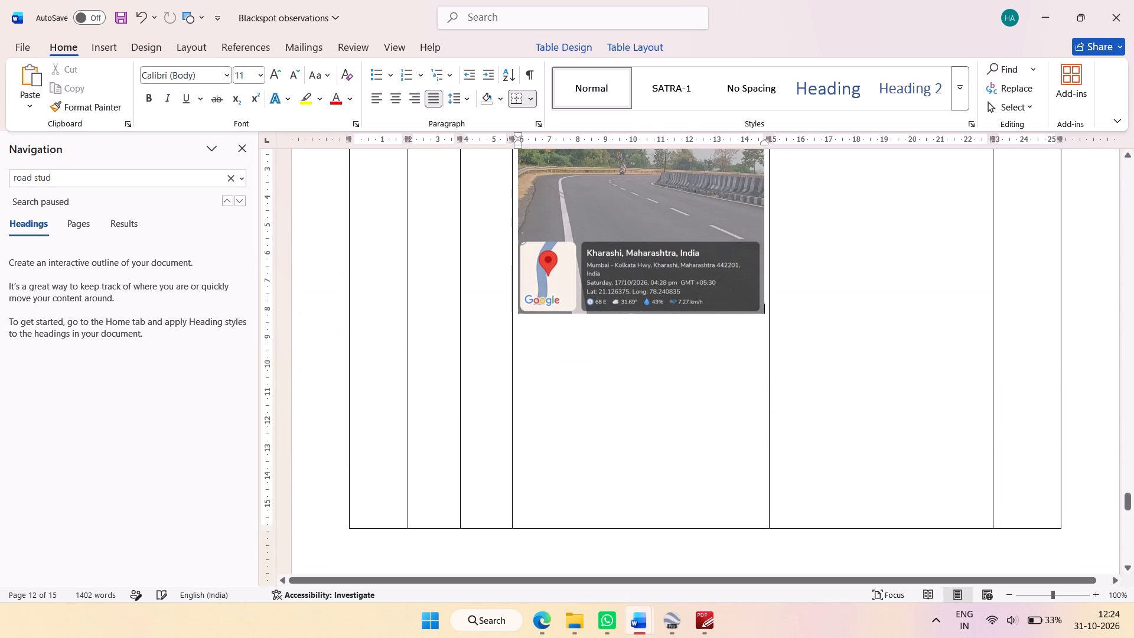
{"action": "scroll", "coordinate": [673, 376], "scroll_direction": "down", "scroll_amount": 7}
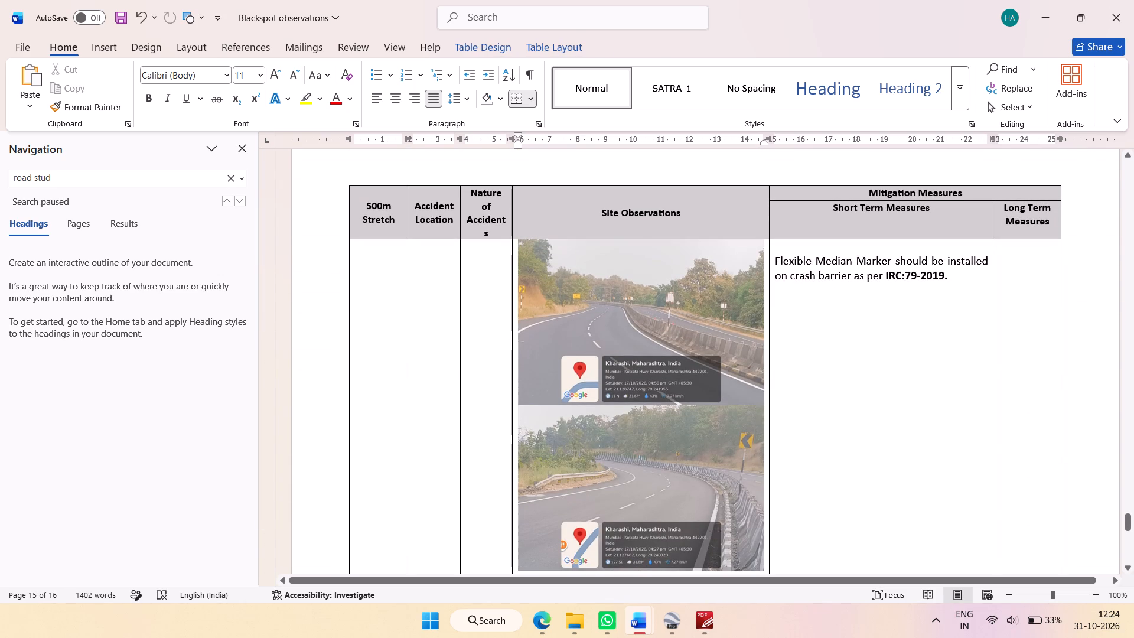
{"action": "left_click", "coordinate": [765, 396]}
{"action": "key", "text": "Return"}
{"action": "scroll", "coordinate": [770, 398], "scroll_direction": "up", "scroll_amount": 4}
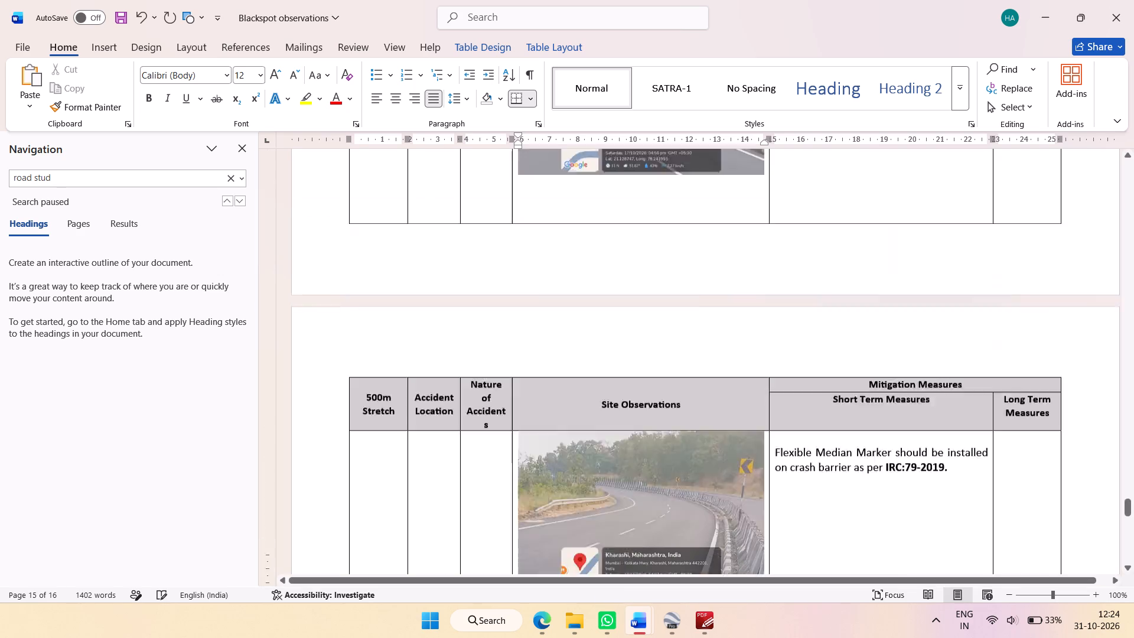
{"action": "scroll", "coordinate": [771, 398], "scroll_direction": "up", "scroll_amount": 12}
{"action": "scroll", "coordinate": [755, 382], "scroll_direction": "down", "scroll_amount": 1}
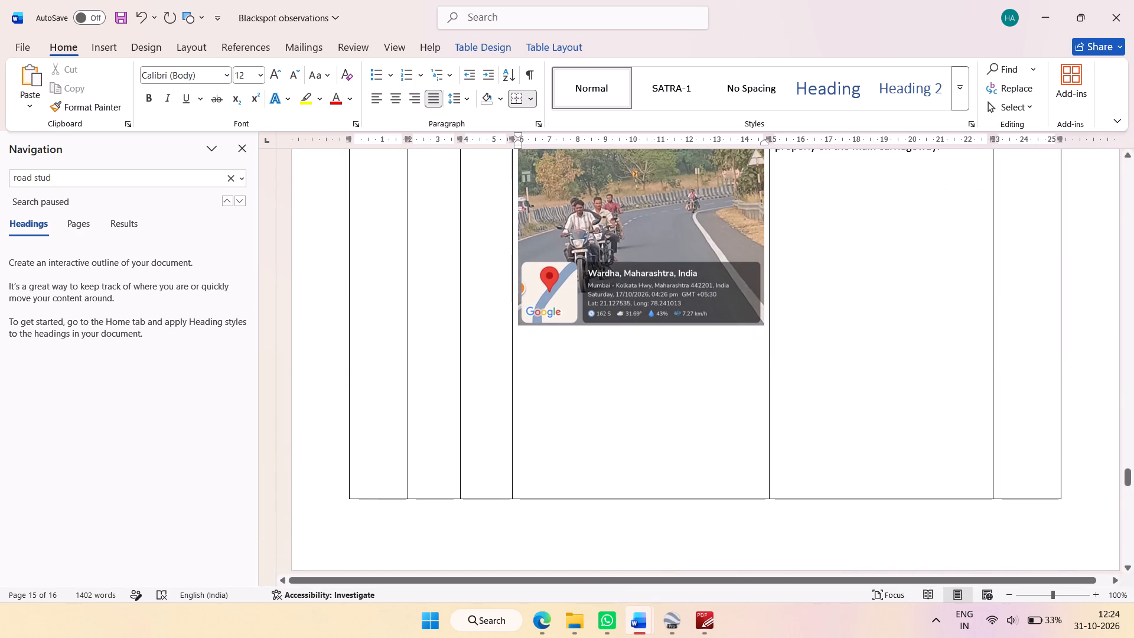
Crop a strip of trees off the top of the Wardha photo under the Thermoplastic Bar Markings observation so the next photo fits below.
{"action": "left_click", "coordinate": [766, 317]}
{"action": "scroll", "coordinate": [711, 354], "scroll_direction": "up", "scroll_amount": 1}
{"action": "double_click", "coordinate": [709, 326]}
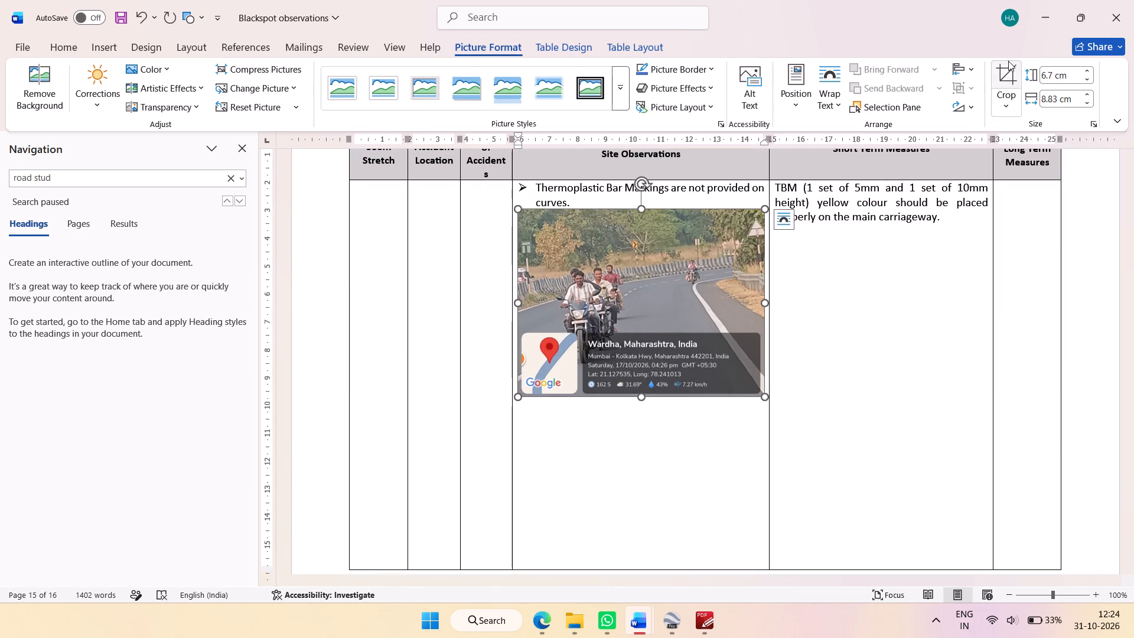
{"action": "left_click", "coordinate": [1008, 62]}
{"action": "left_click_drag", "start_coordinate": [646, 211], "coordinate": [646, 235]}
{"action": "left_click", "coordinate": [846, 321]}
Remove extra blank lines from the Short Term Measures cell beside the flexible median marker observation below the Kharashi photos.
{"action": "scroll", "coordinate": [810, 370], "scroll_direction": "down", "scroll_amount": 11}
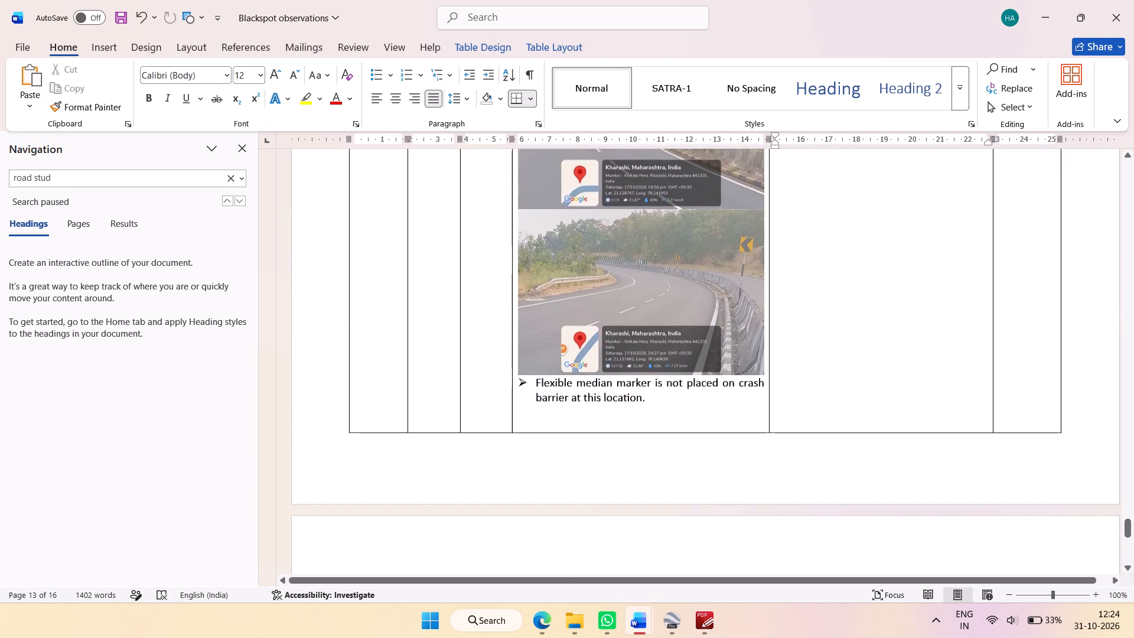
{"action": "scroll", "coordinate": [790, 362], "scroll_direction": "down", "scroll_amount": 3}
{"action": "scroll", "coordinate": [804, 331], "scroll_direction": "up", "scroll_amount": 3}
{"action": "left_click", "coordinate": [803, 333]}
{"action": "key", "text": "Delete"}
{"action": "key", "text": "Delete"}
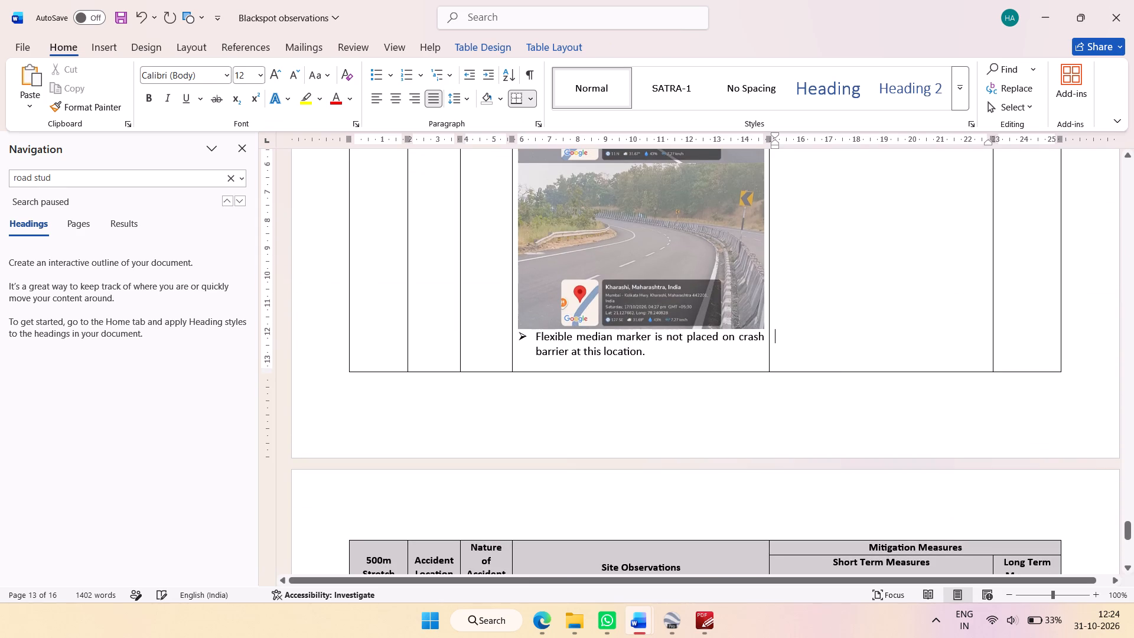
{"action": "key", "text": "Delete"}
{"action": "key", "text": "Delete"}
{"action": "key", "text": "Delete"}
{"action": "scroll", "coordinate": [808, 349], "scroll_direction": "up", "scroll_amount": 9}
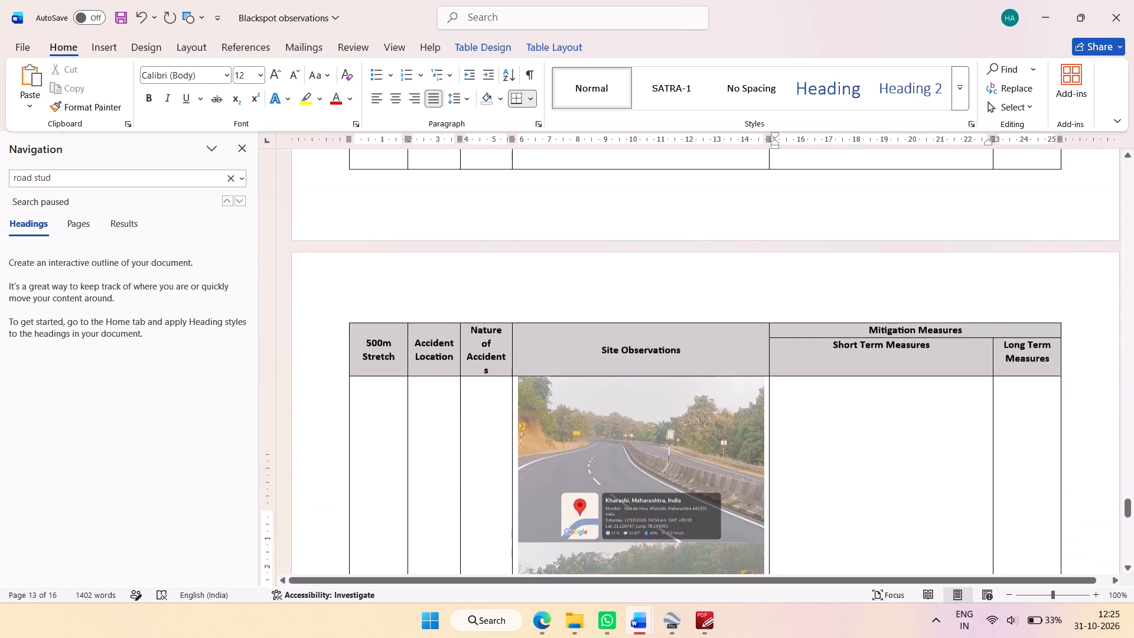
{"action": "scroll", "coordinate": [808, 349], "scroll_direction": "up", "scroll_amount": 2}
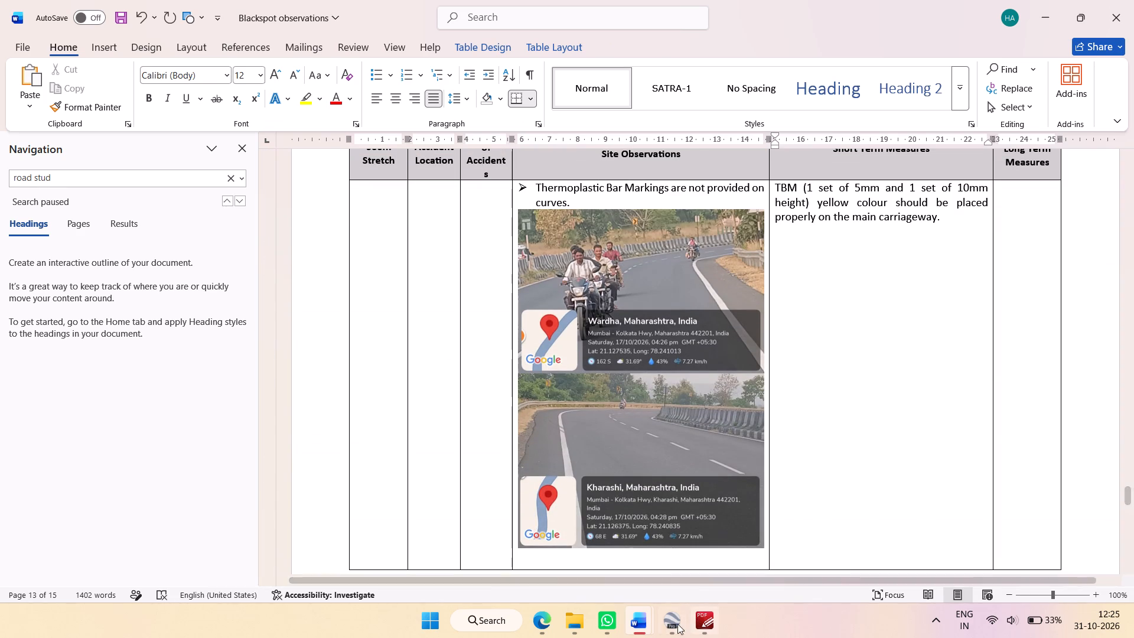
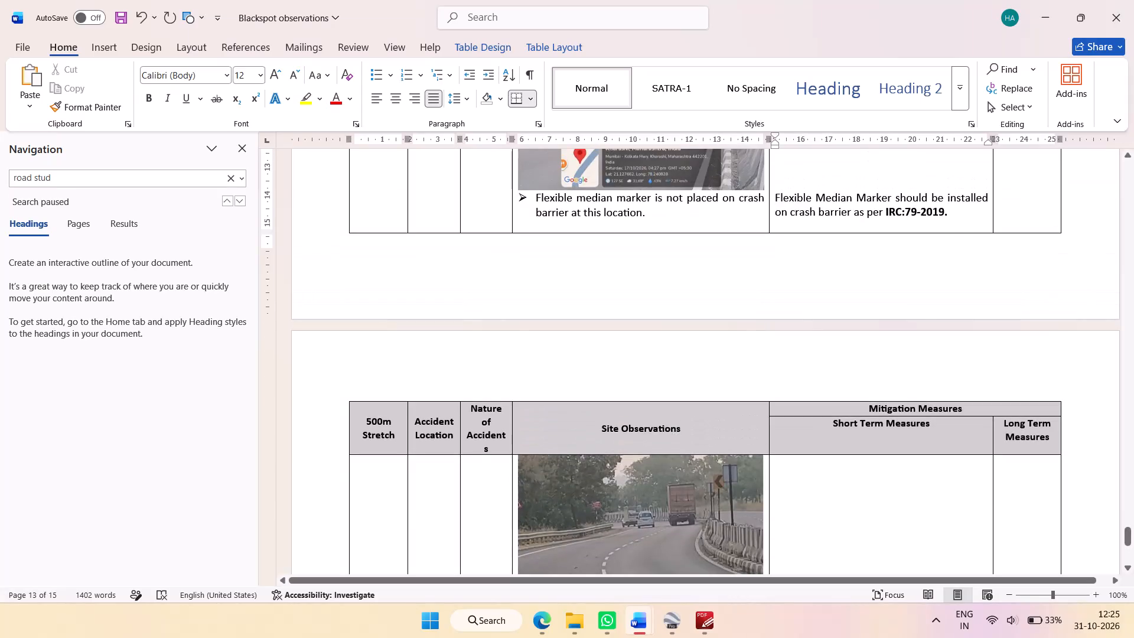
Add blank lines below the observation that the flexible median marker is not placed on the crash barrier.
{"action": "scroll", "coordinate": [708, 462], "scroll_direction": "up", "scroll_amount": 1}
{"action": "left_click", "coordinate": [713, 303]}
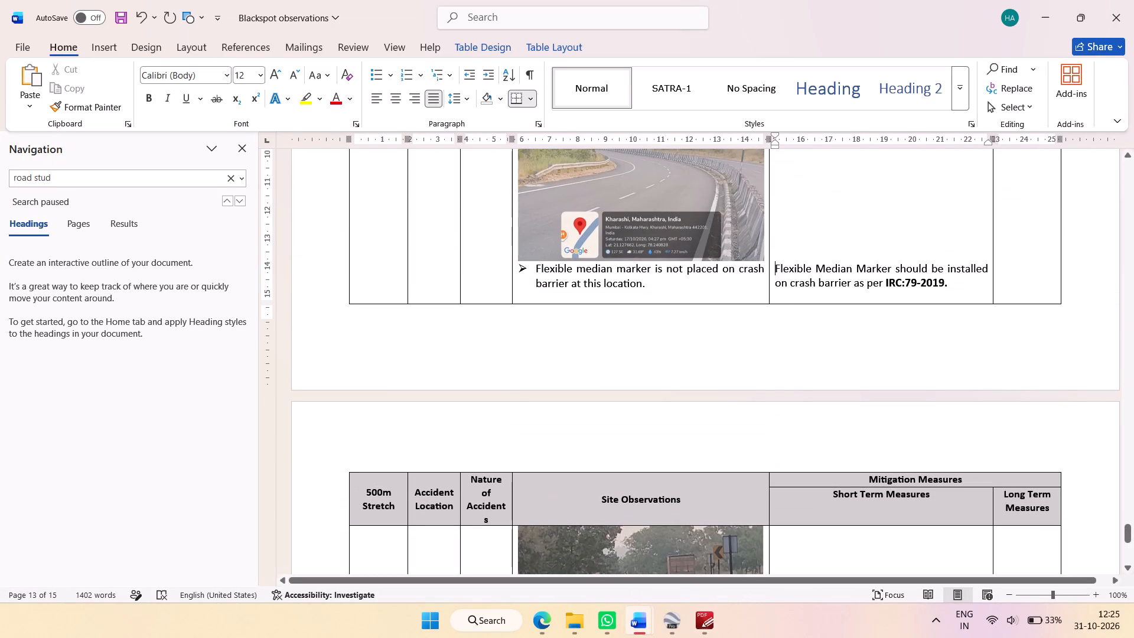
{"action": "left_click", "coordinate": [713, 298]}
{"action": "key", "text": "Return"}
{"action": "key", "text": "Return"}
{"action": "key", "text": "Return"}
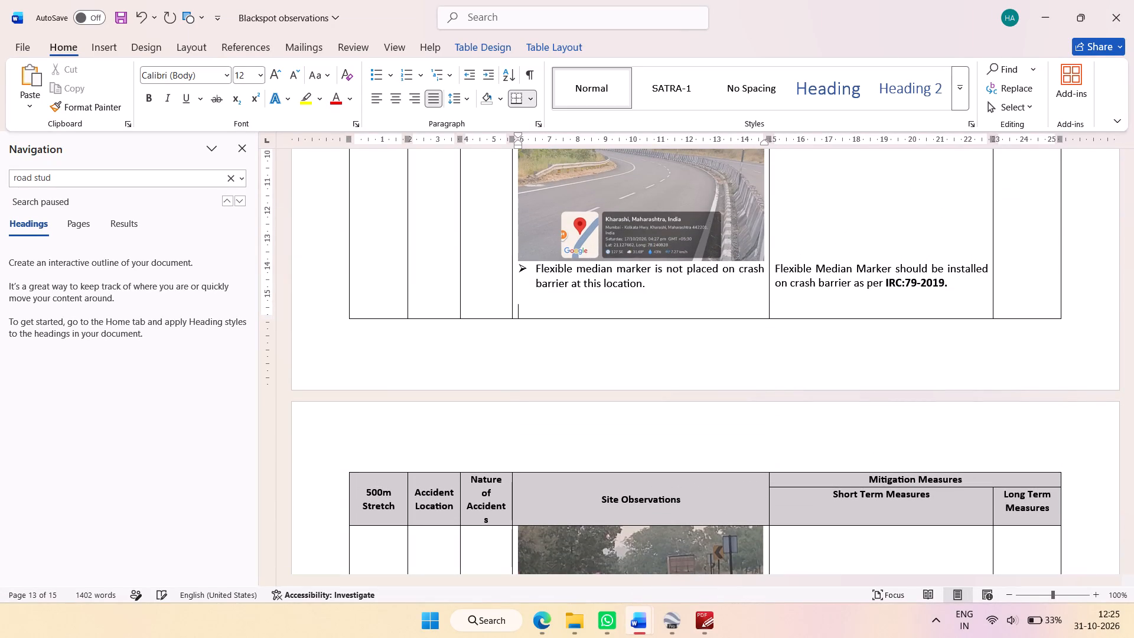
Find the junction road studs (cat's eyes) measure citing clause 9.5 of IRC: SP: 84-2019 and copy the whole paragraph.
{"action": "scroll", "coordinate": [631, 347], "scroll_direction": "up", "scroll_amount": 20}
{"action": "scroll", "coordinate": [631, 347], "scroll_direction": "up", "scroll_amount": 15}
{"action": "scroll", "coordinate": [635, 347], "scroll_direction": "down", "scroll_amount": 7}
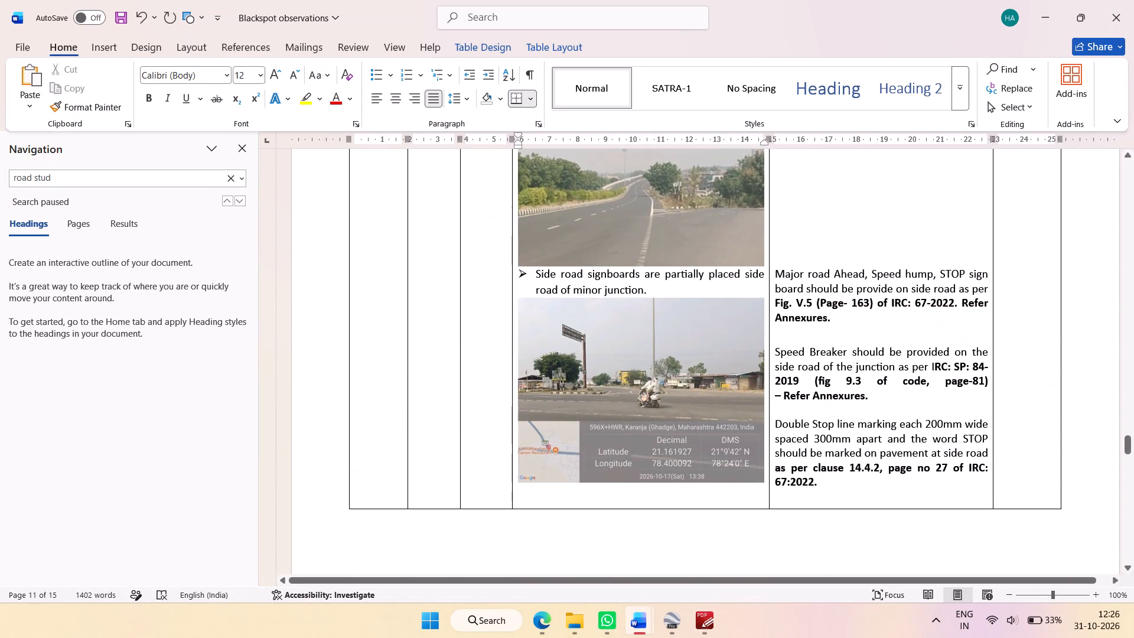
{"action": "scroll", "coordinate": [642, 313], "scroll_direction": "down", "scroll_amount": 7}
{"action": "scroll", "coordinate": [643, 305], "scroll_direction": "up", "scroll_amount": 12}
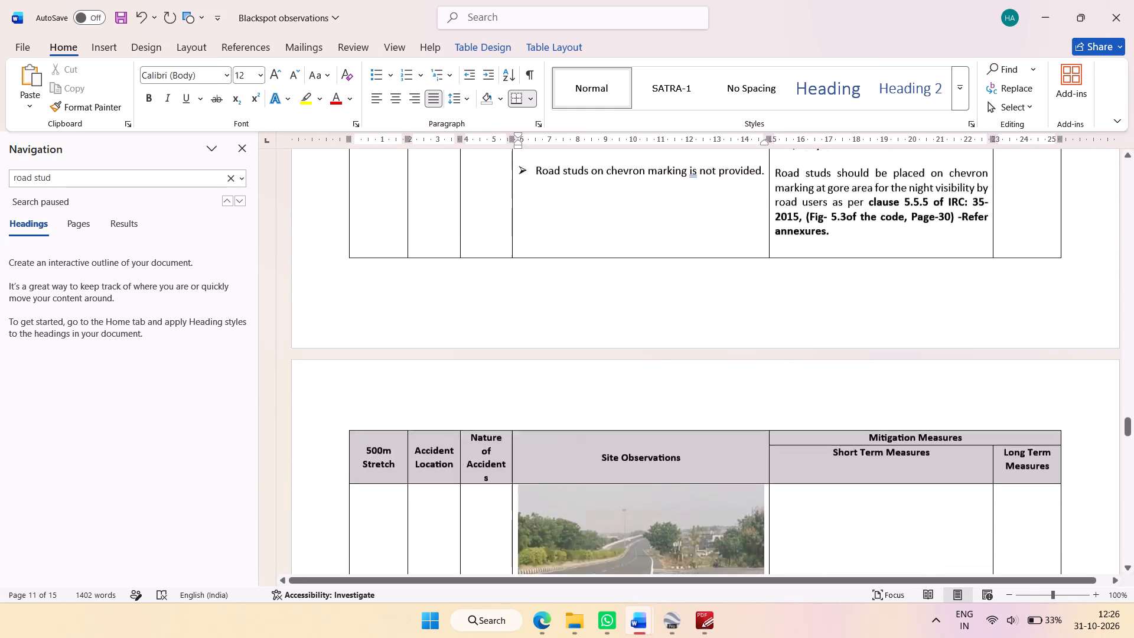
{"action": "scroll", "coordinate": [643, 305], "scroll_direction": "up", "scroll_amount": 3}
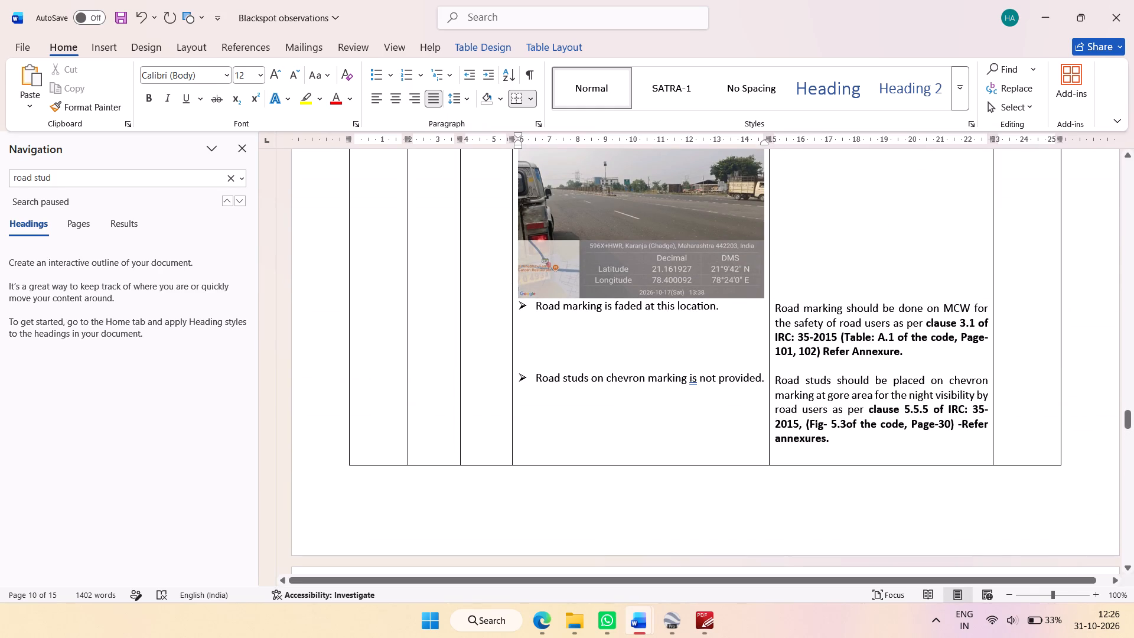
{"action": "scroll", "coordinate": [692, 346], "scroll_direction": "up", "scroll_amount": 7}
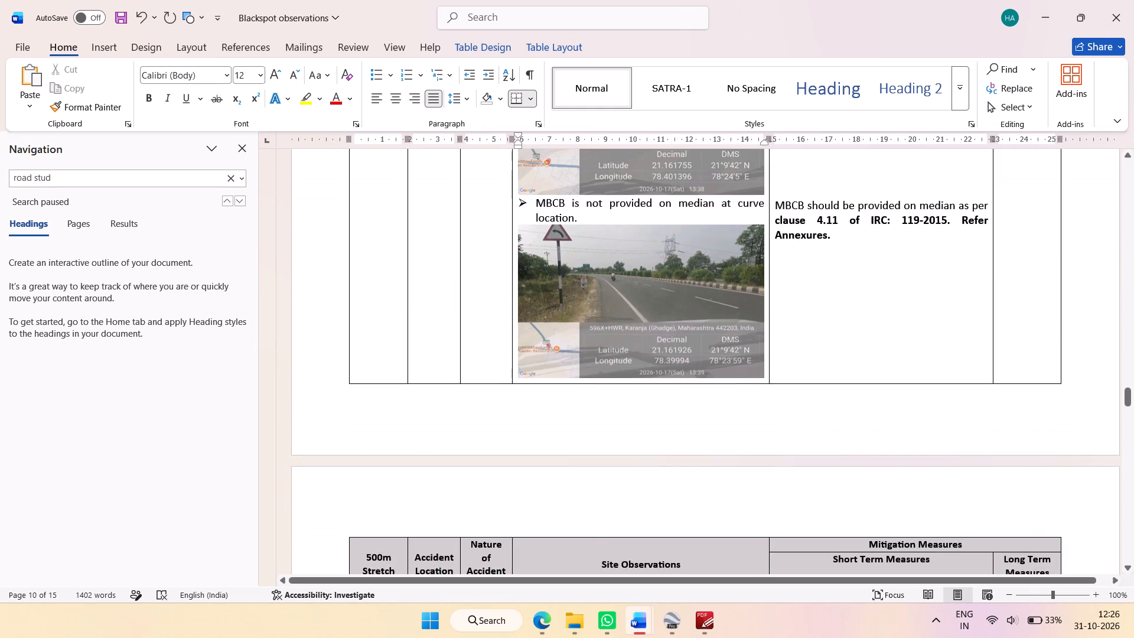
{"action": "scroll", "coordinate": [689, 346], "scroll_direction": "up", "scroll_amount": 1}
{"action": "scroll", "coordinate": [689, 346], "scroll_direction": "down", "scroll_amount": 4}
{"action": "scroll", "coordinate": [686, 333], "scroll_direction": "up", "scroll_amount": 9}
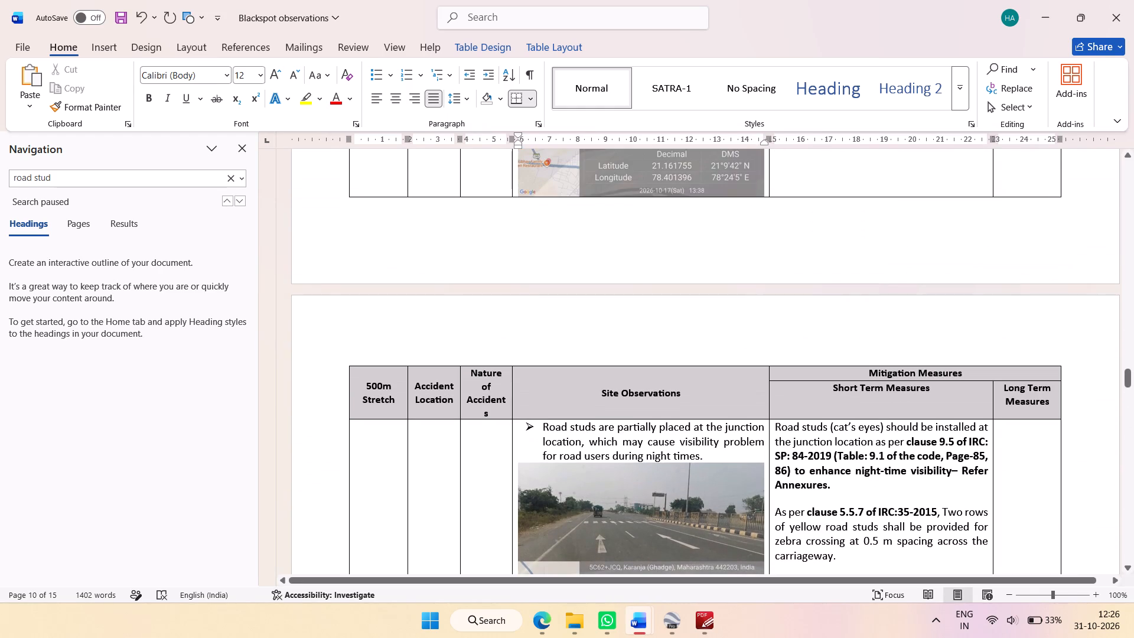
{"action": "scroll", "coordinate": [696, 411], "scroll_direction": "down", "scroll_amount": 2}
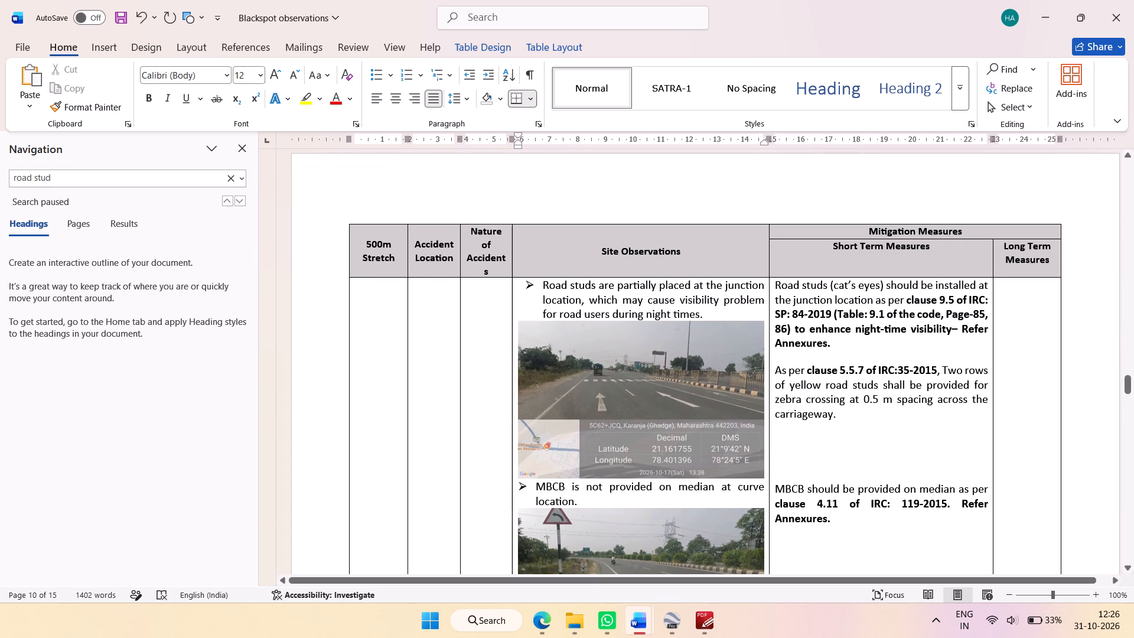
{"action": "left_click_drag", "start_coordinate": [842, 341], "coordinate": [789, 289]}
{"action": "key", "text": "ctrl+c"}
{"action": "key", "text": "ctrl+c"}
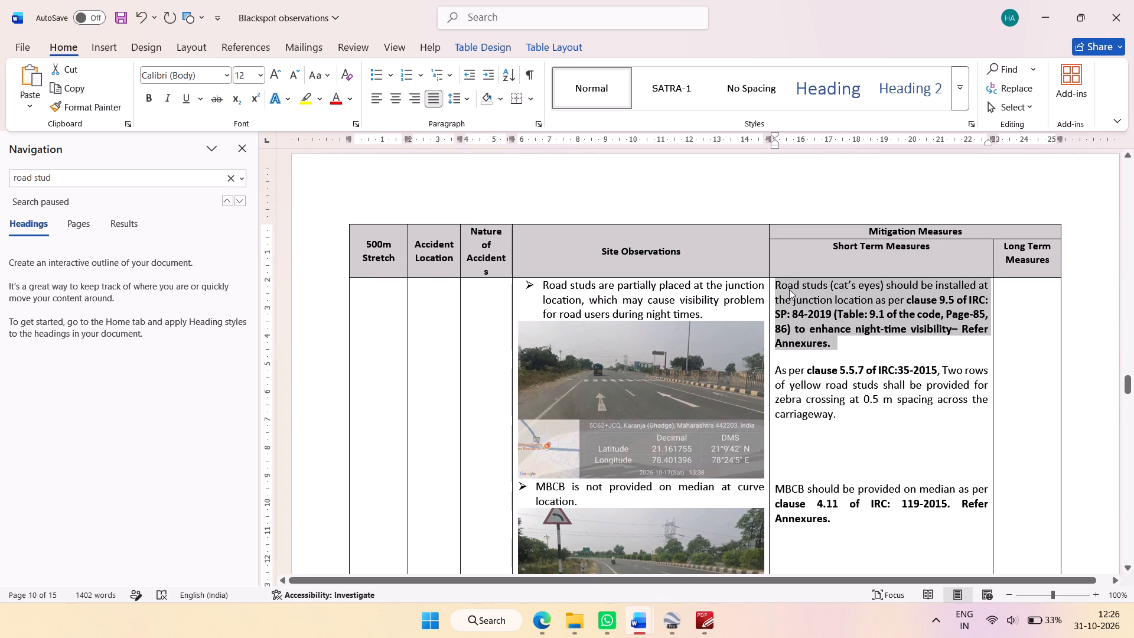